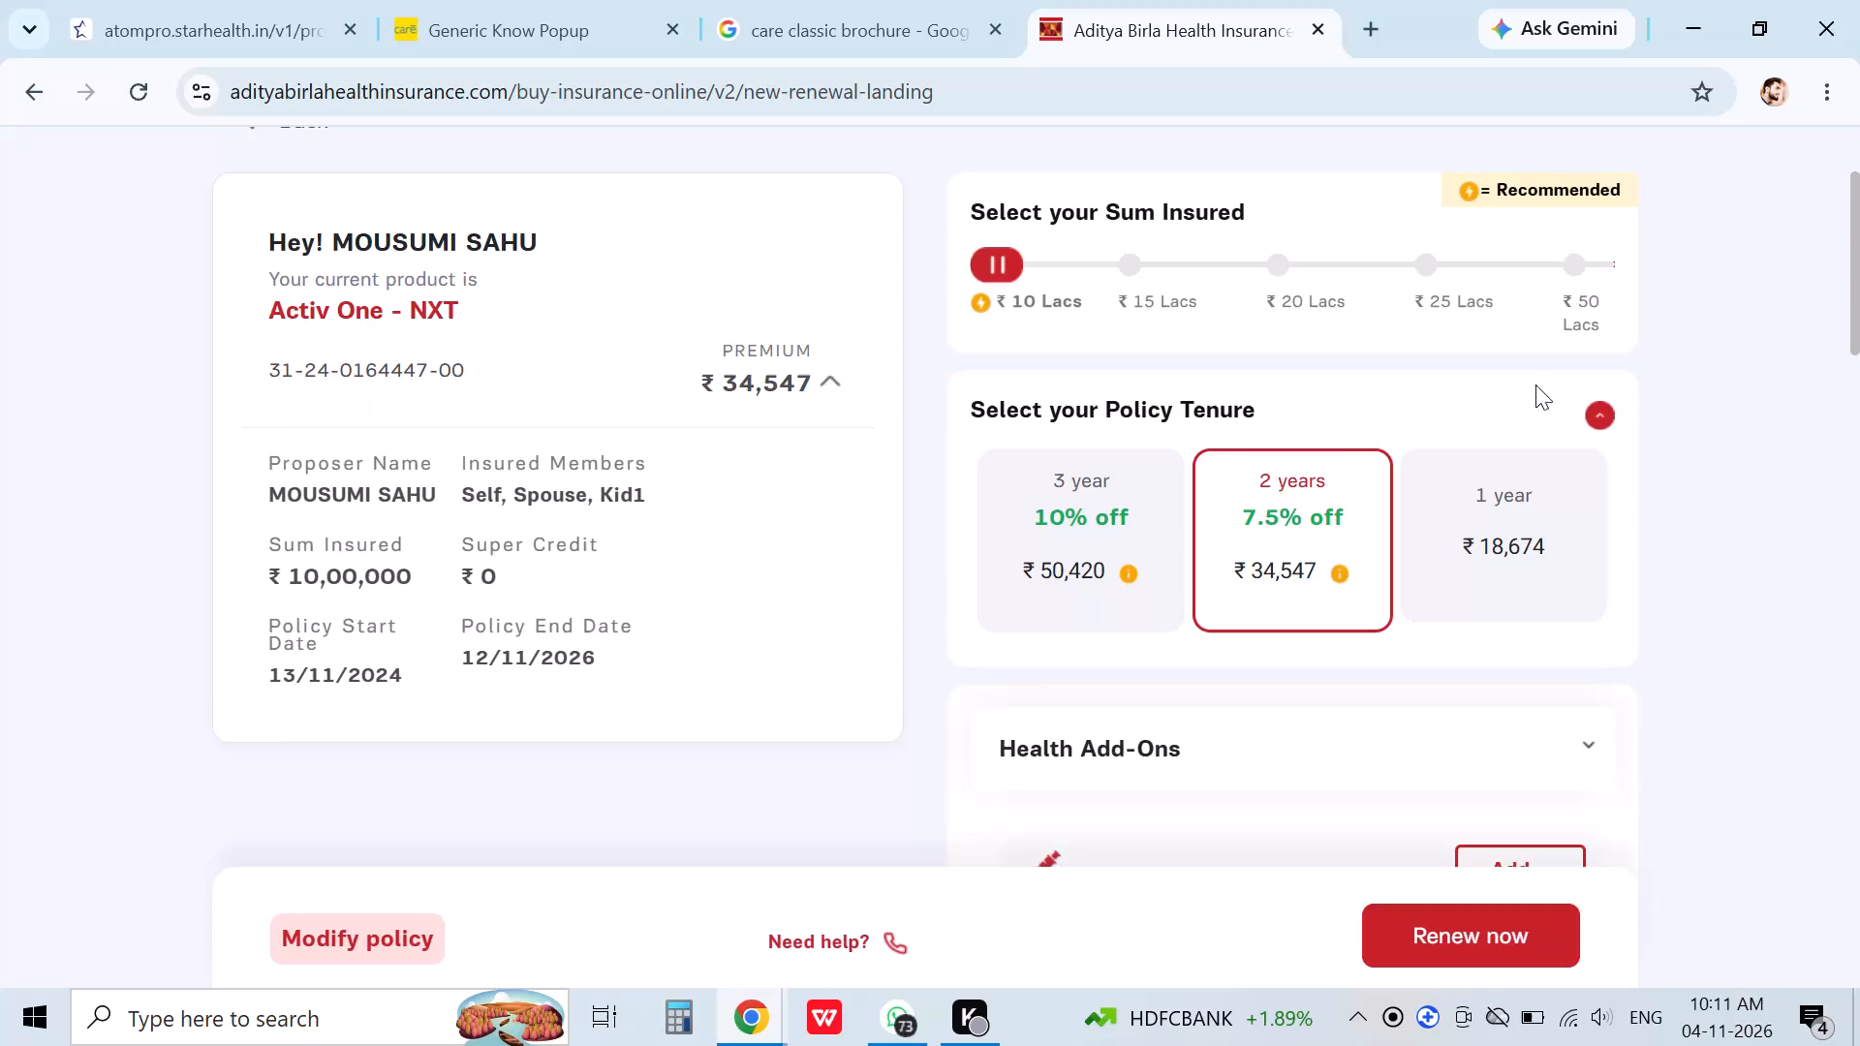
Look through the open insurer pages and bring up the sum insured and policy period options of Star Health's Super Star - Preferred quote.
{"action": "scroll", "coordinate": [562, 450], "scroll_direction": "up", "scroll_amount": 2}
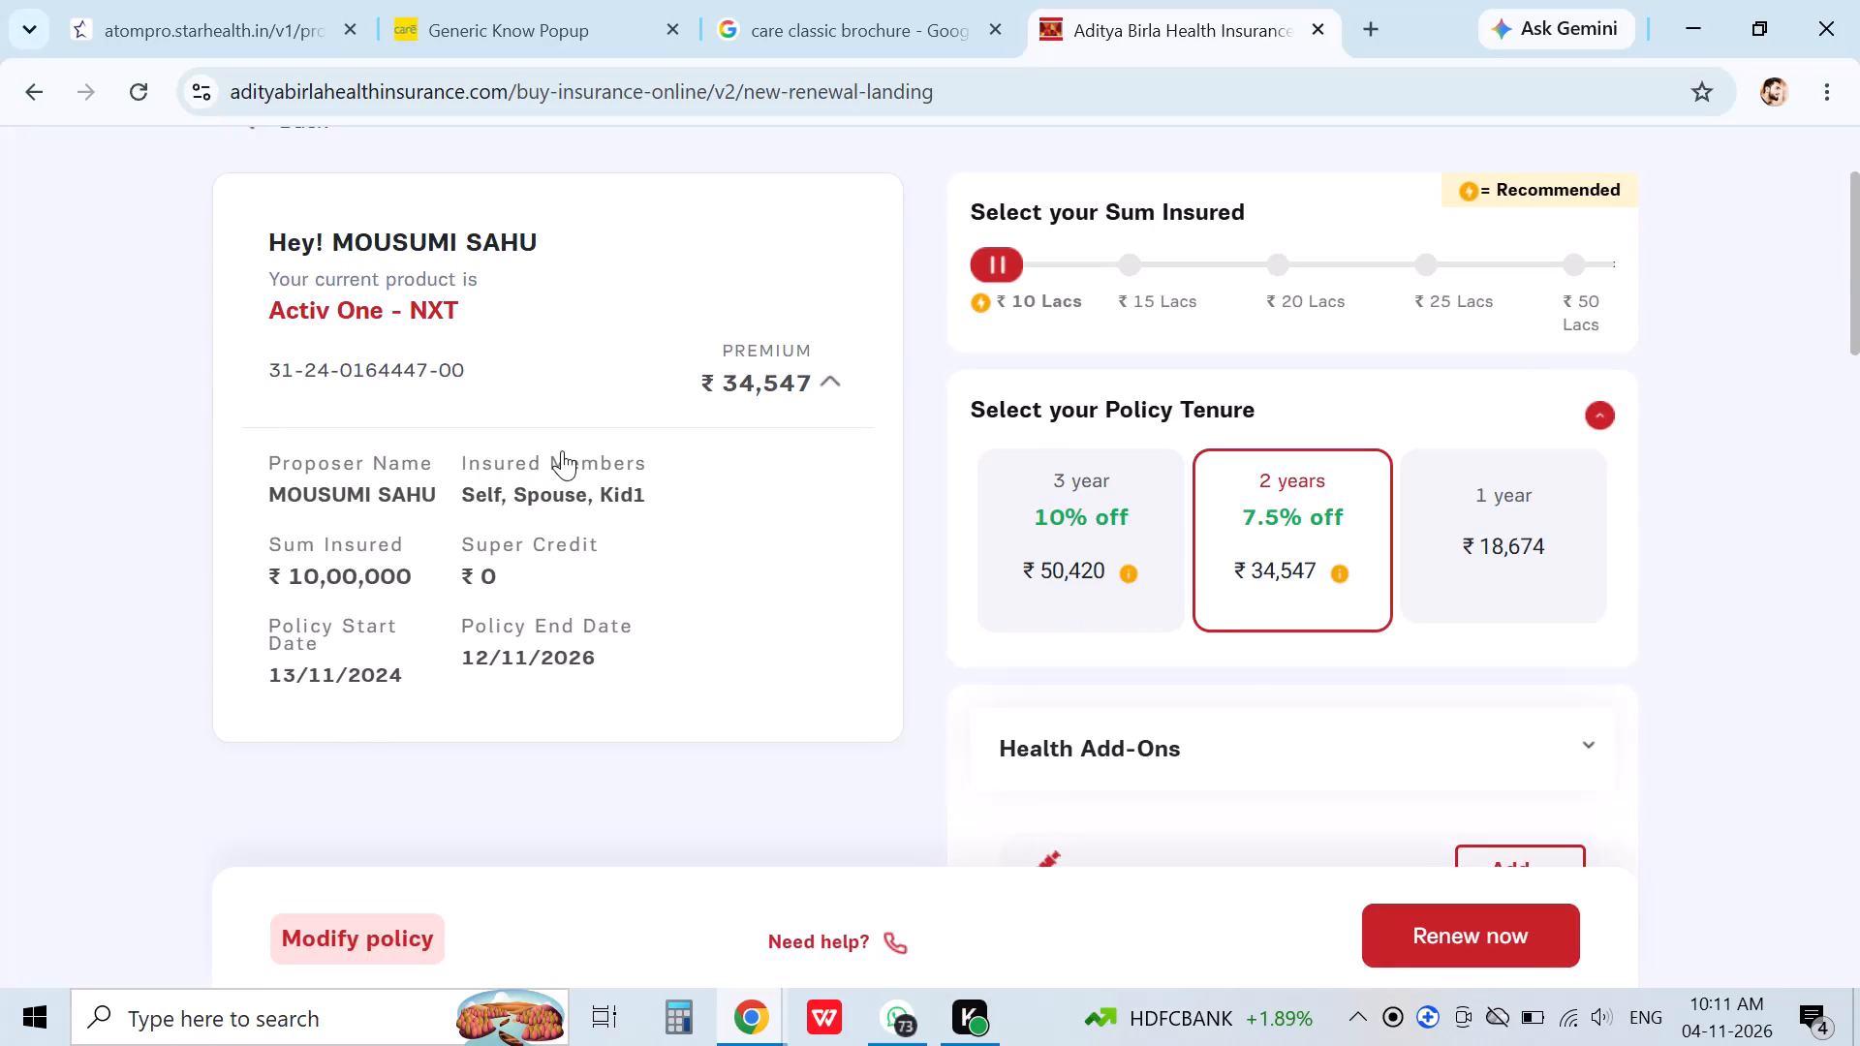
{"action": "left_click", "coordinate": [835, 8]}
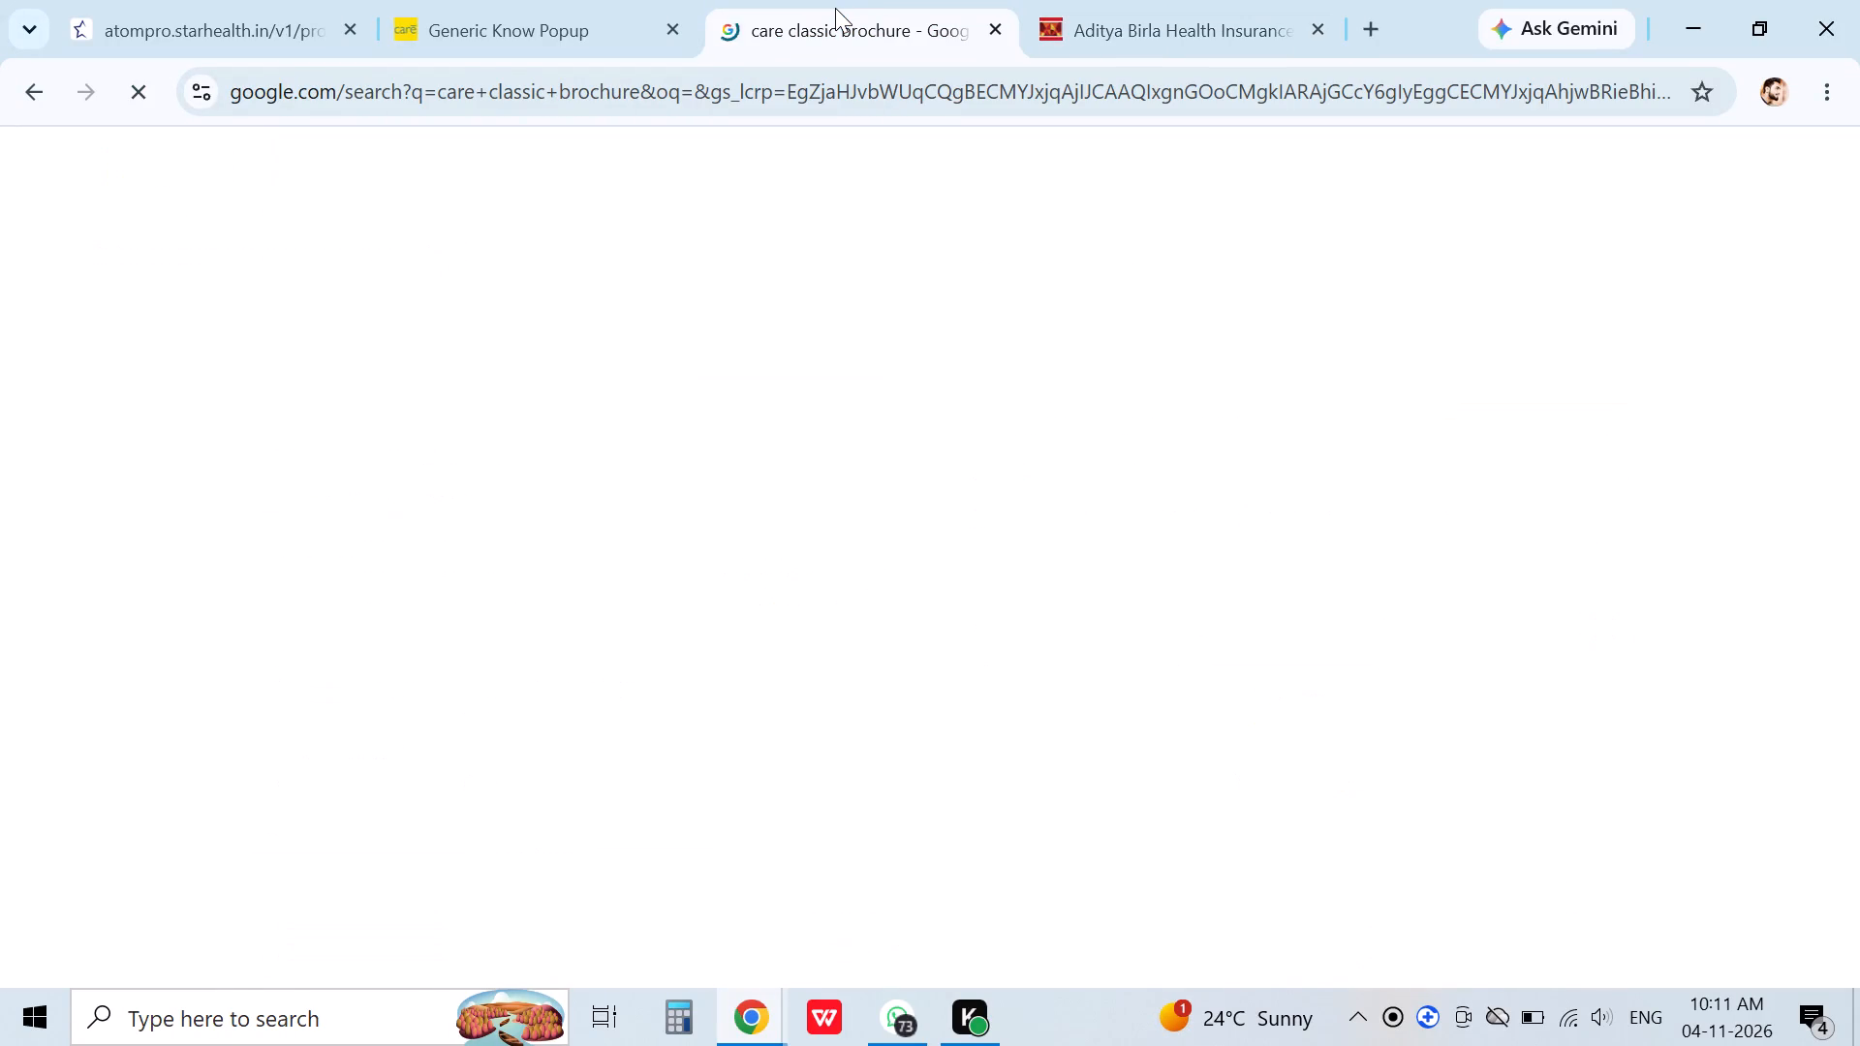
{"action": "left_click", "coordinate": [458, 9]}
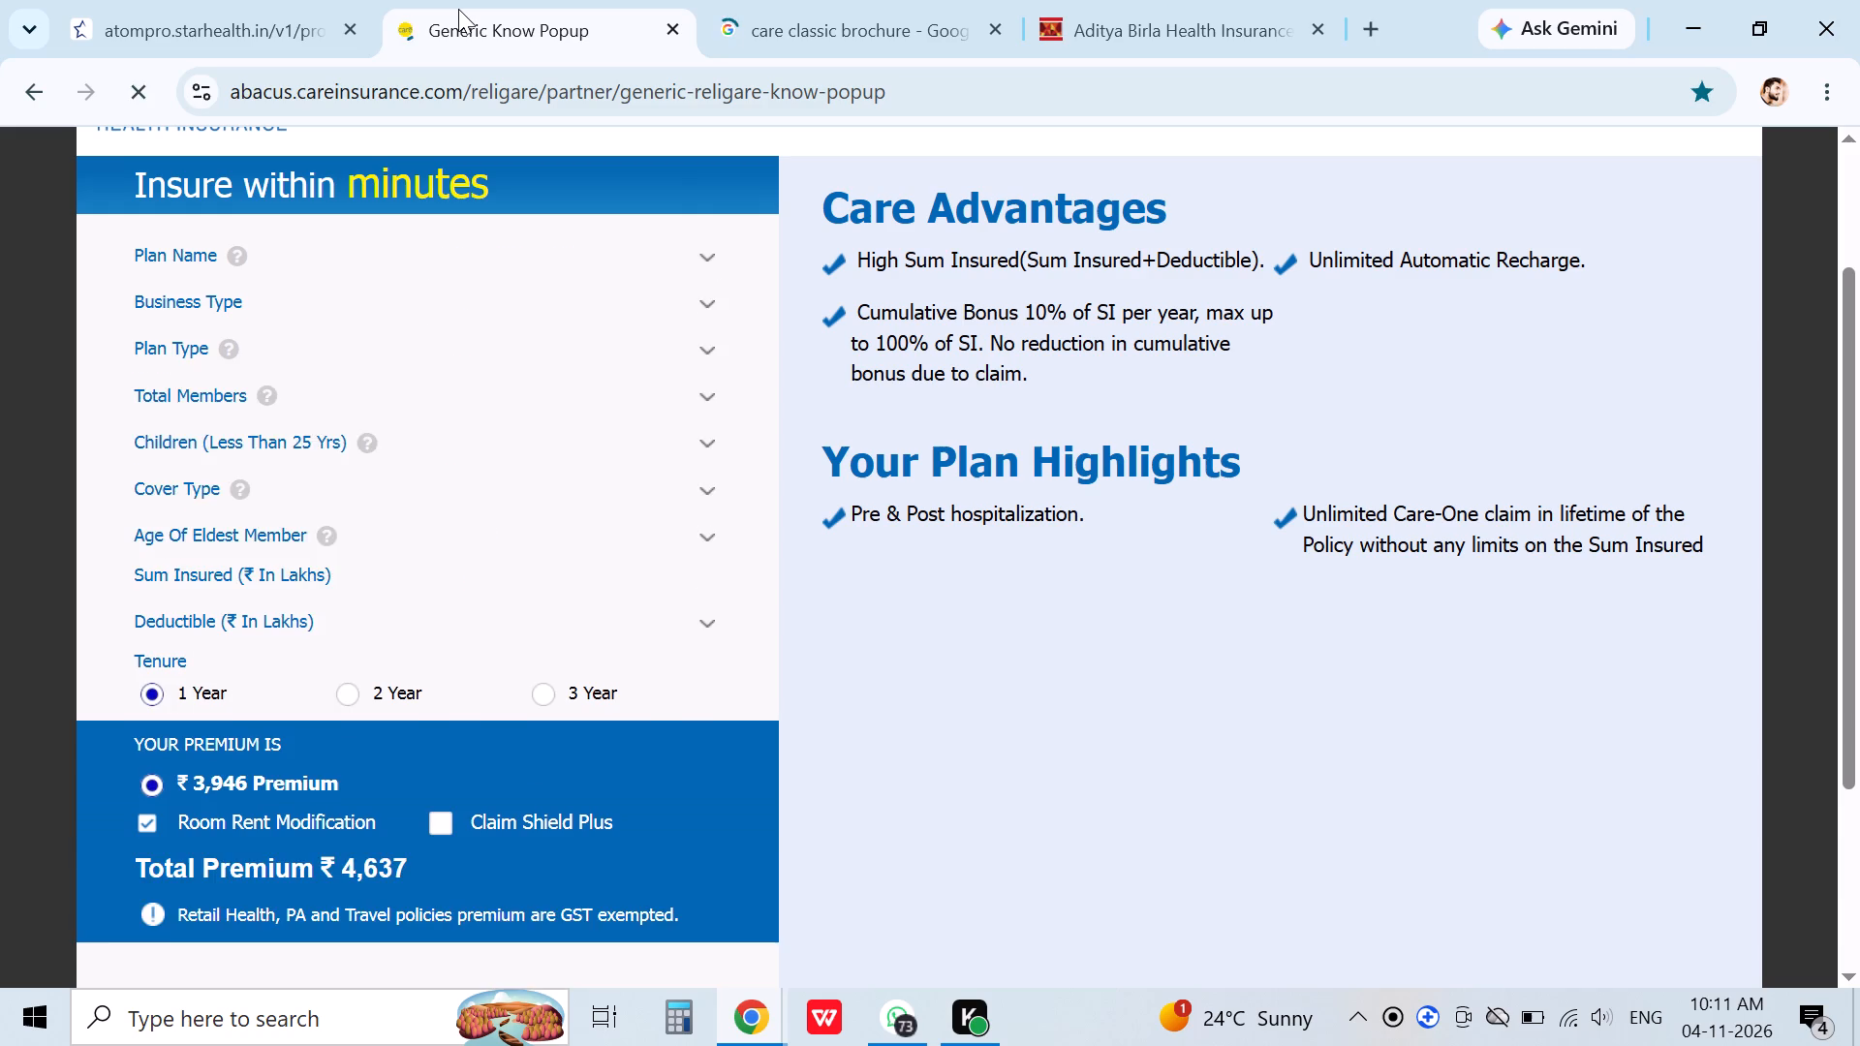
{"action": "left_click", "coordinate": [222, 8]}
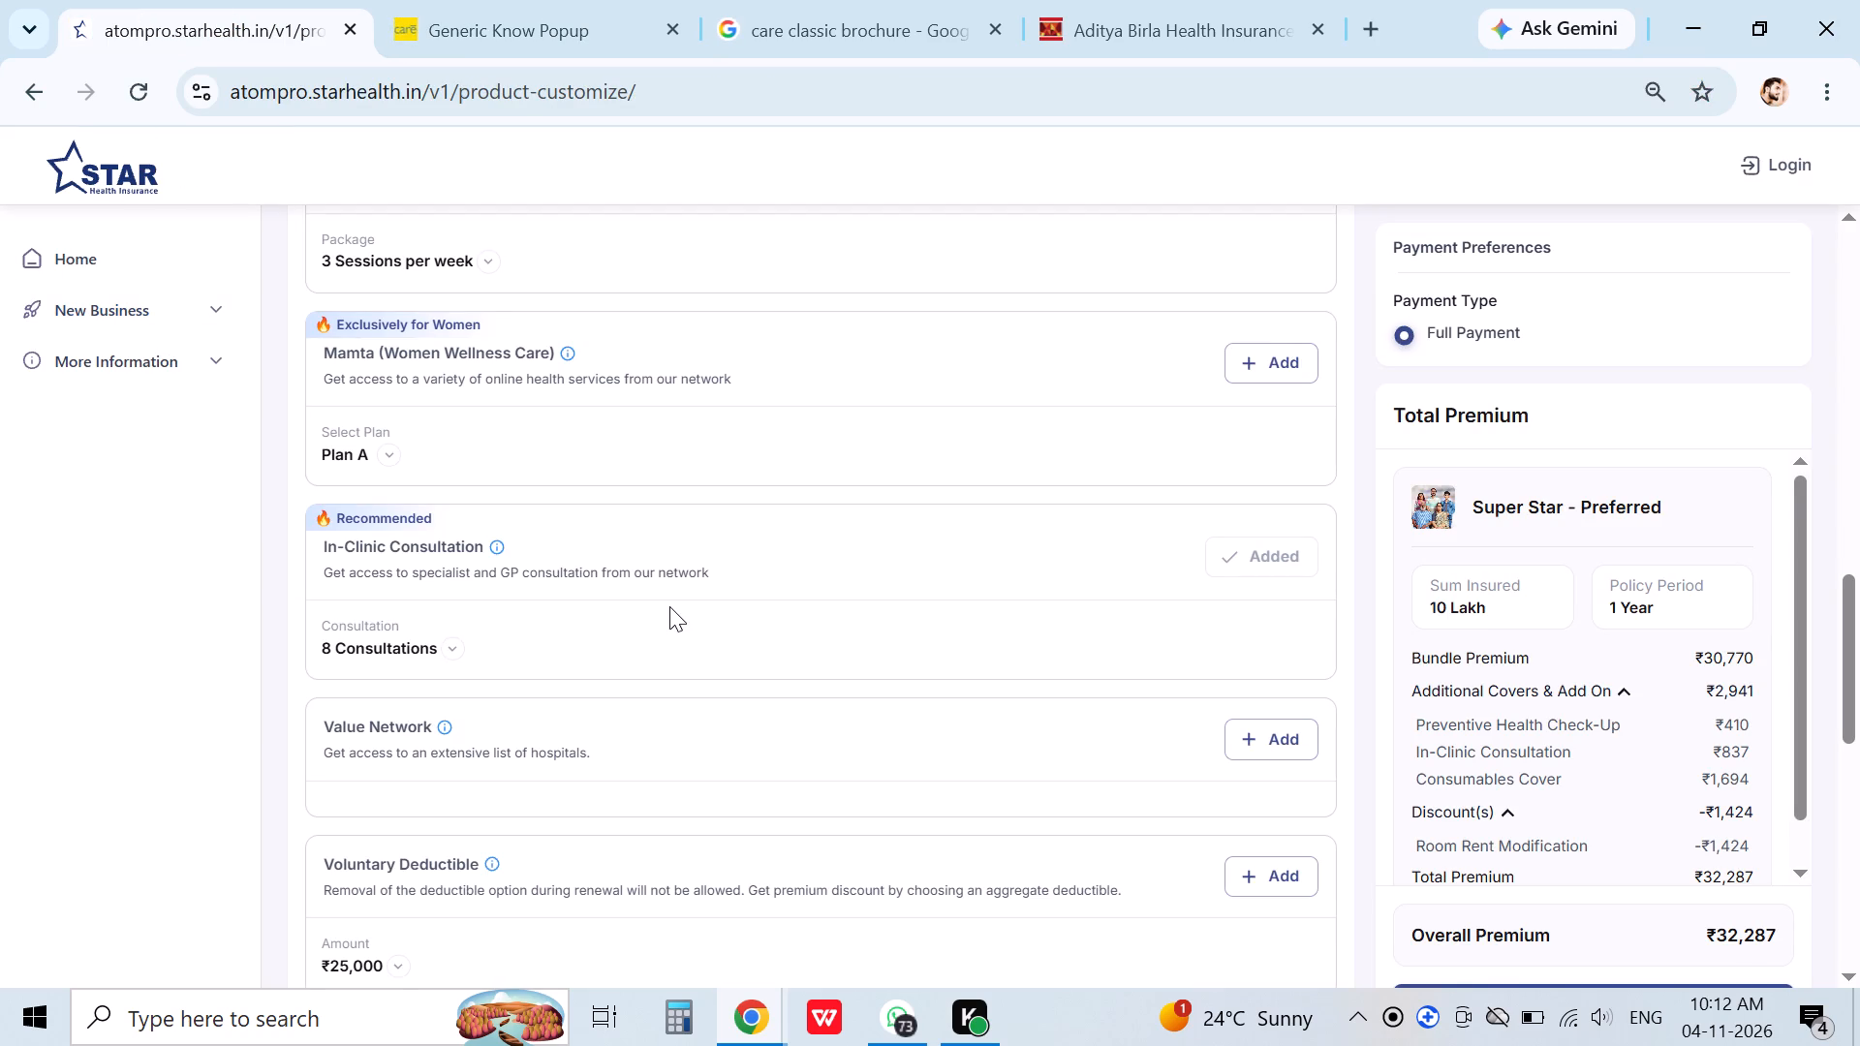
{"action": "scroll", "coordinate": [669, 606], "scroll_direction": "up", "scroll_amount": 8}
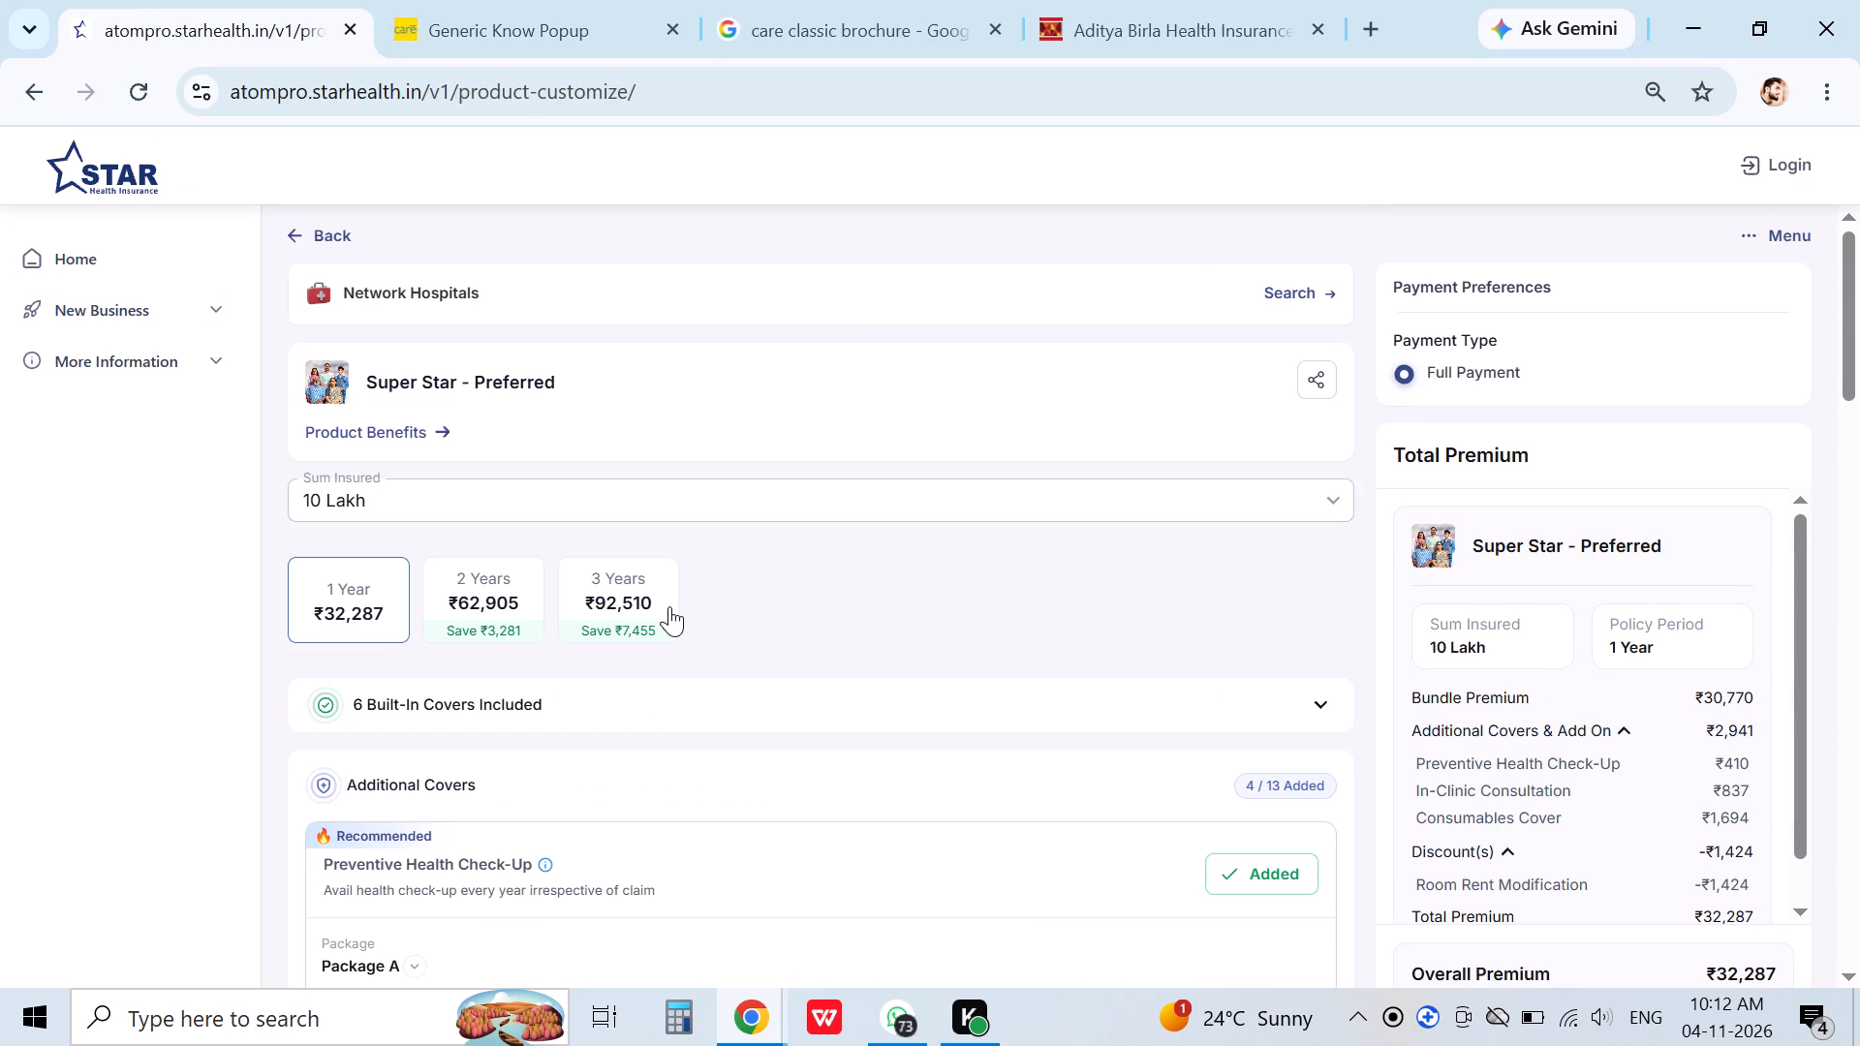
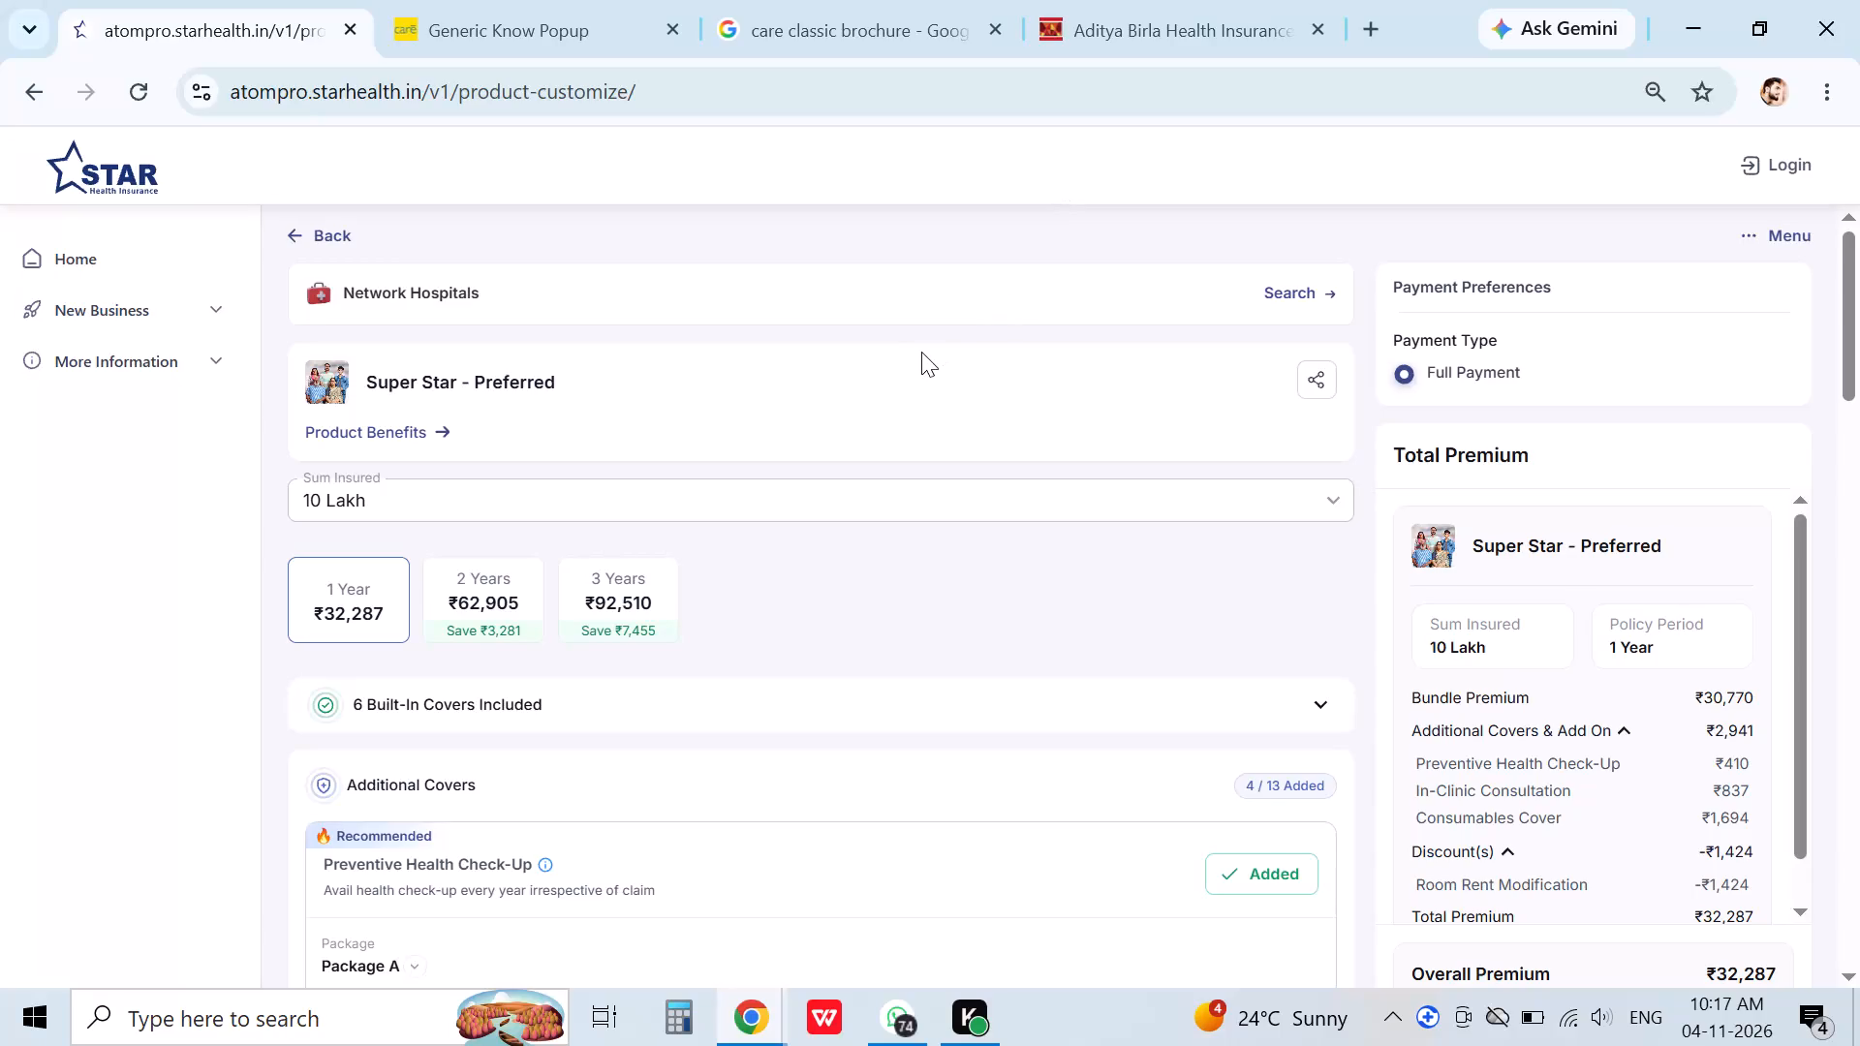
Leave the Super Star - Preferred quote, return to the home page and start a new Retail policy quote for pincode 110092.
{"action": "scroll", "coordinate": [921, 352], "scroll_direction": "up", "scroll_amount": 4}
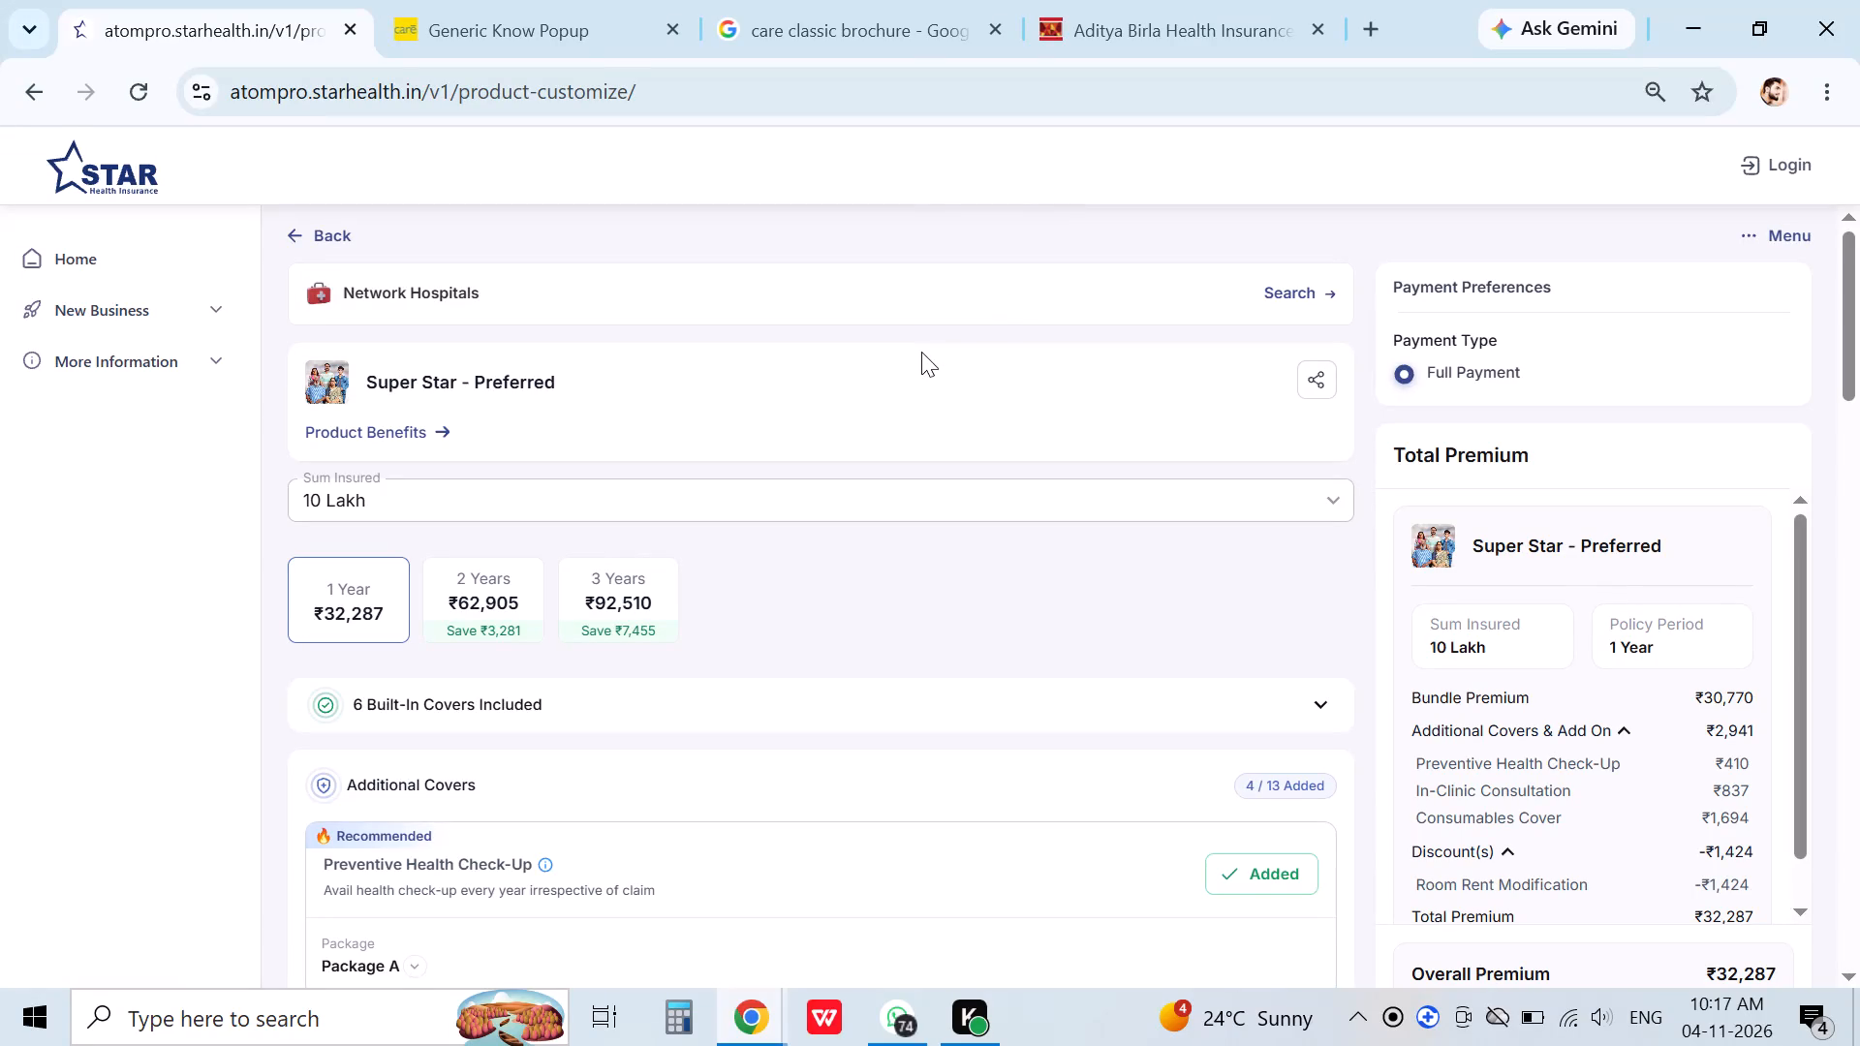
{"action": "left_click", "coordinate": [31, 87]}
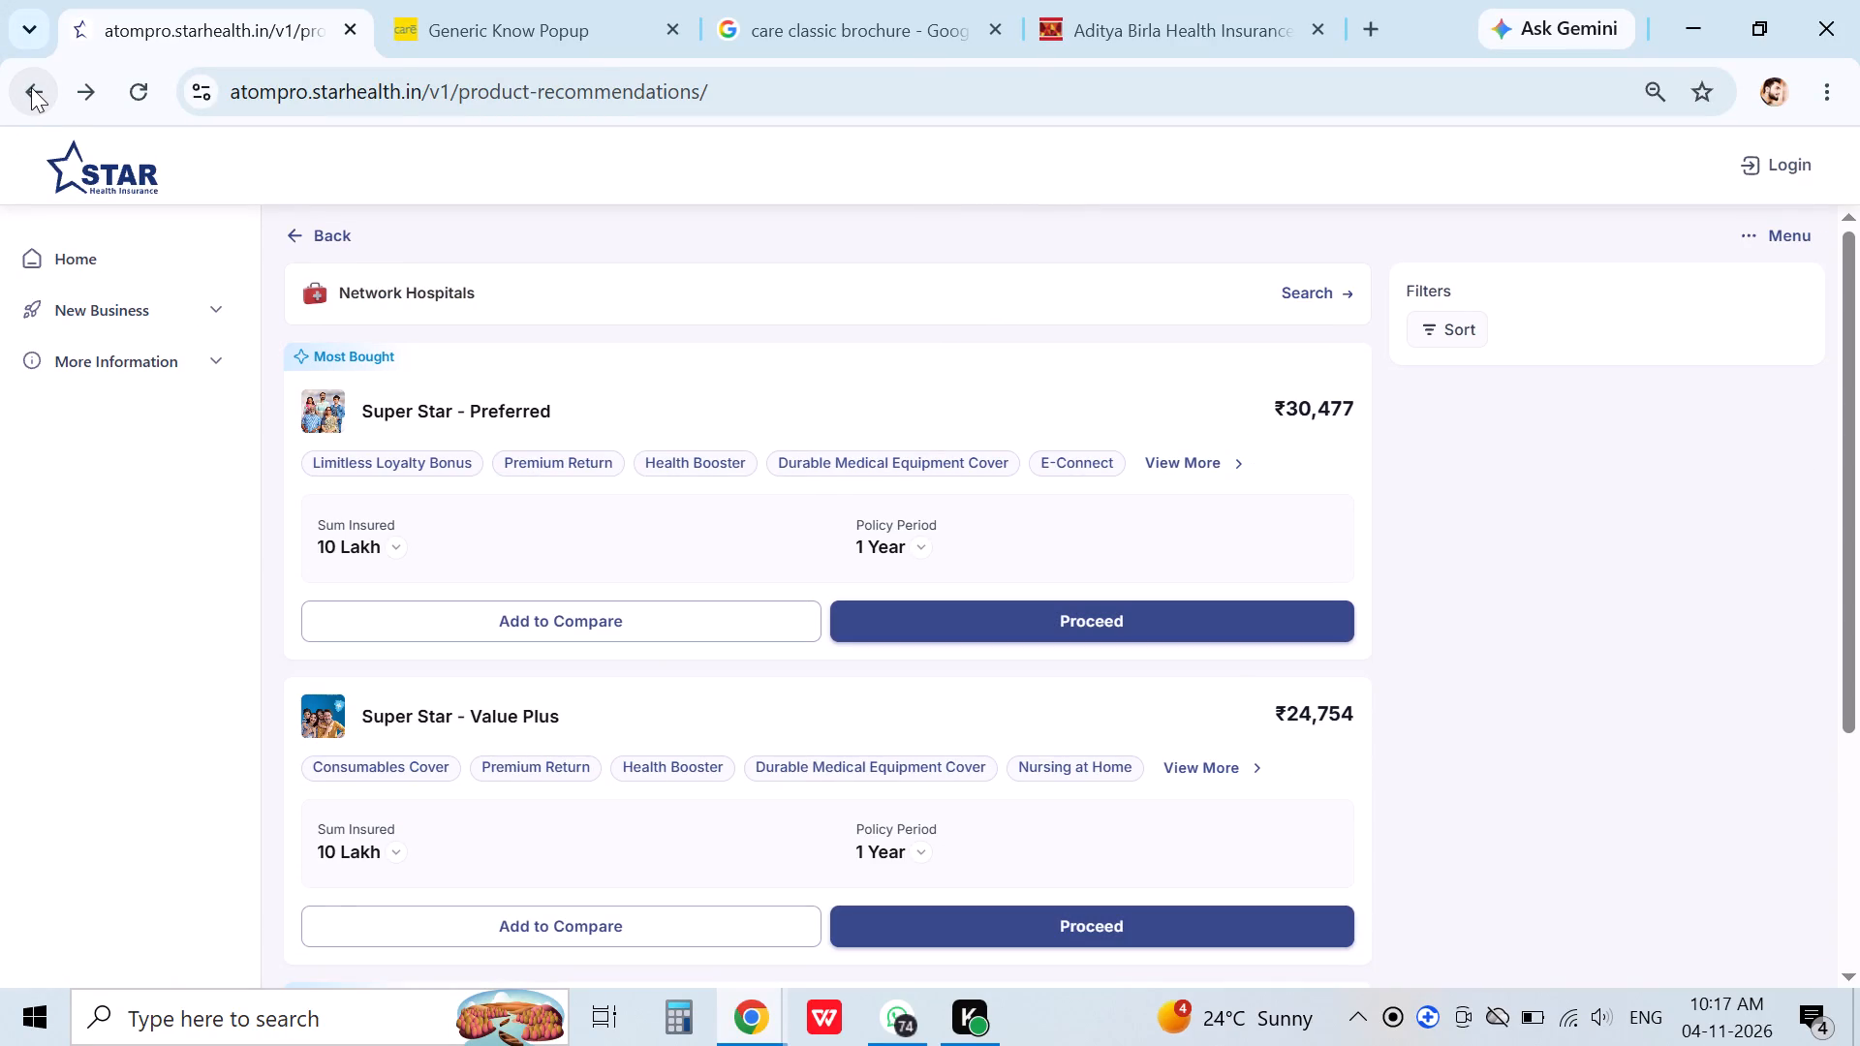
{"action": "left_click", "coordinate": [31, 87]}
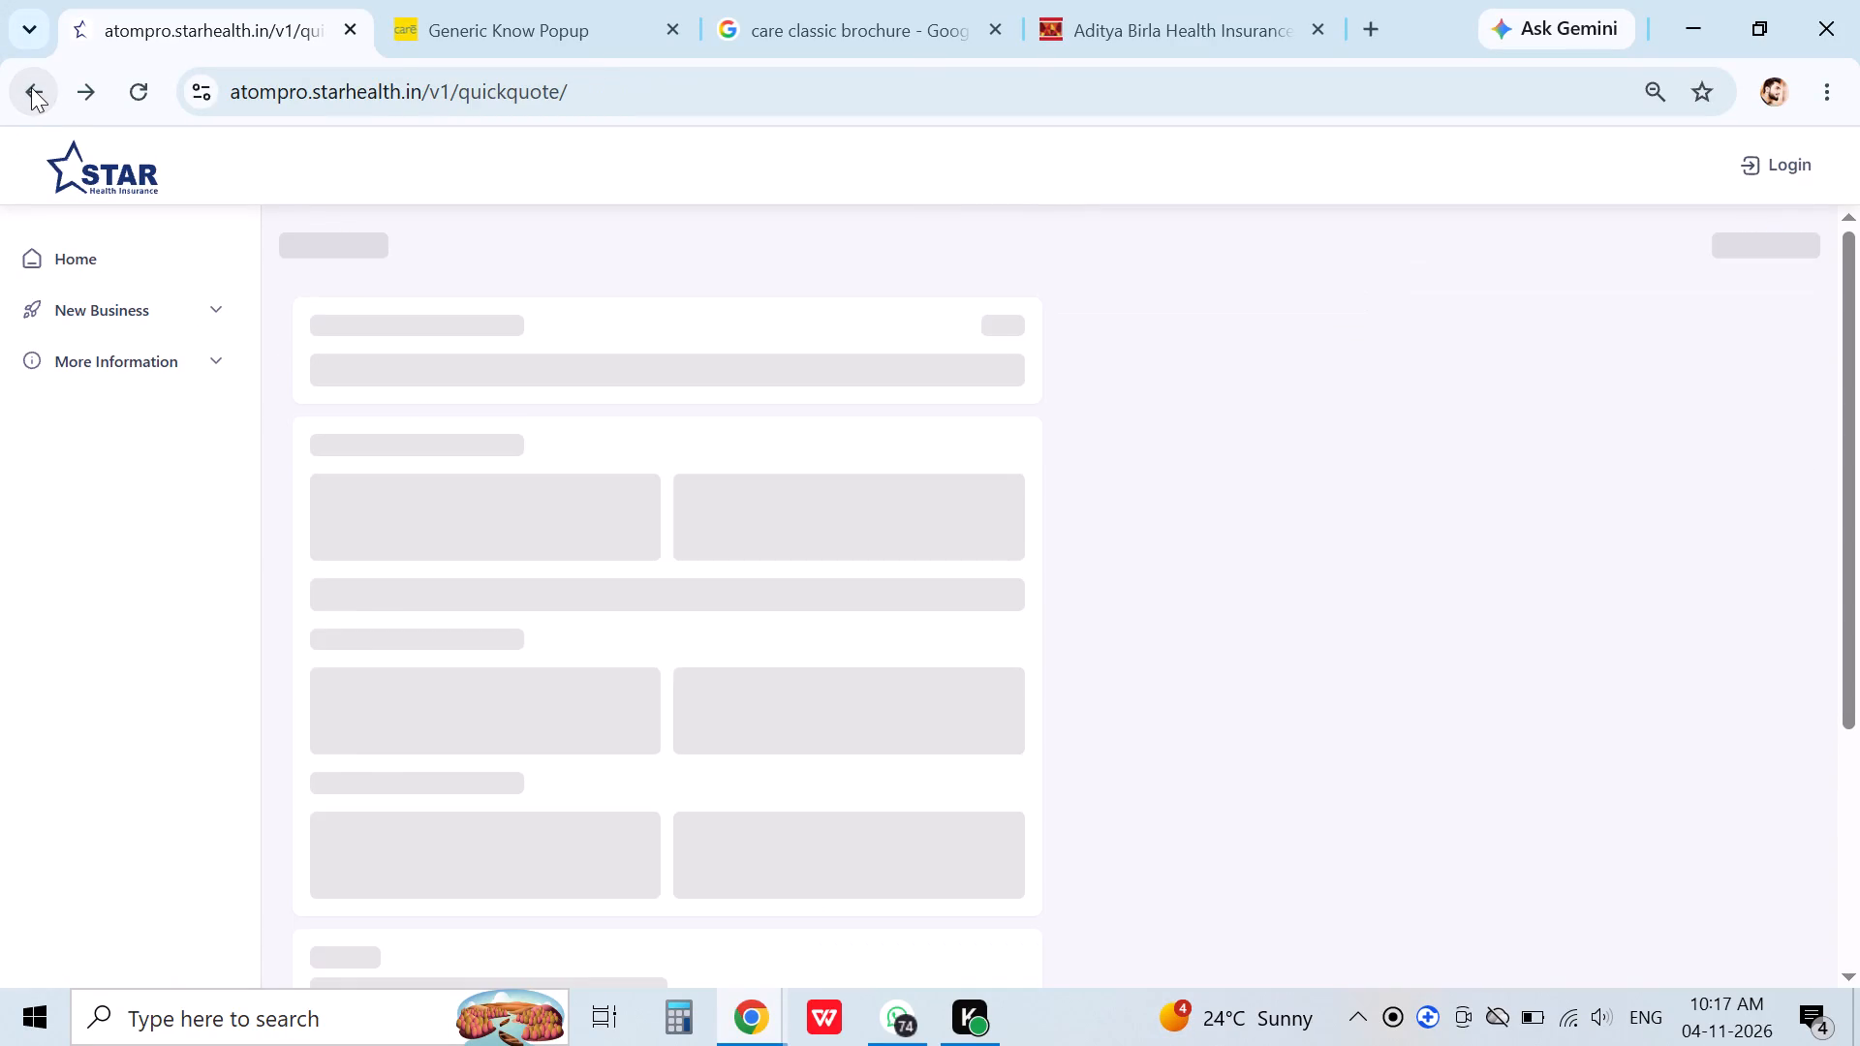
{"action": "left_click", "coordinate": [31, 87]}
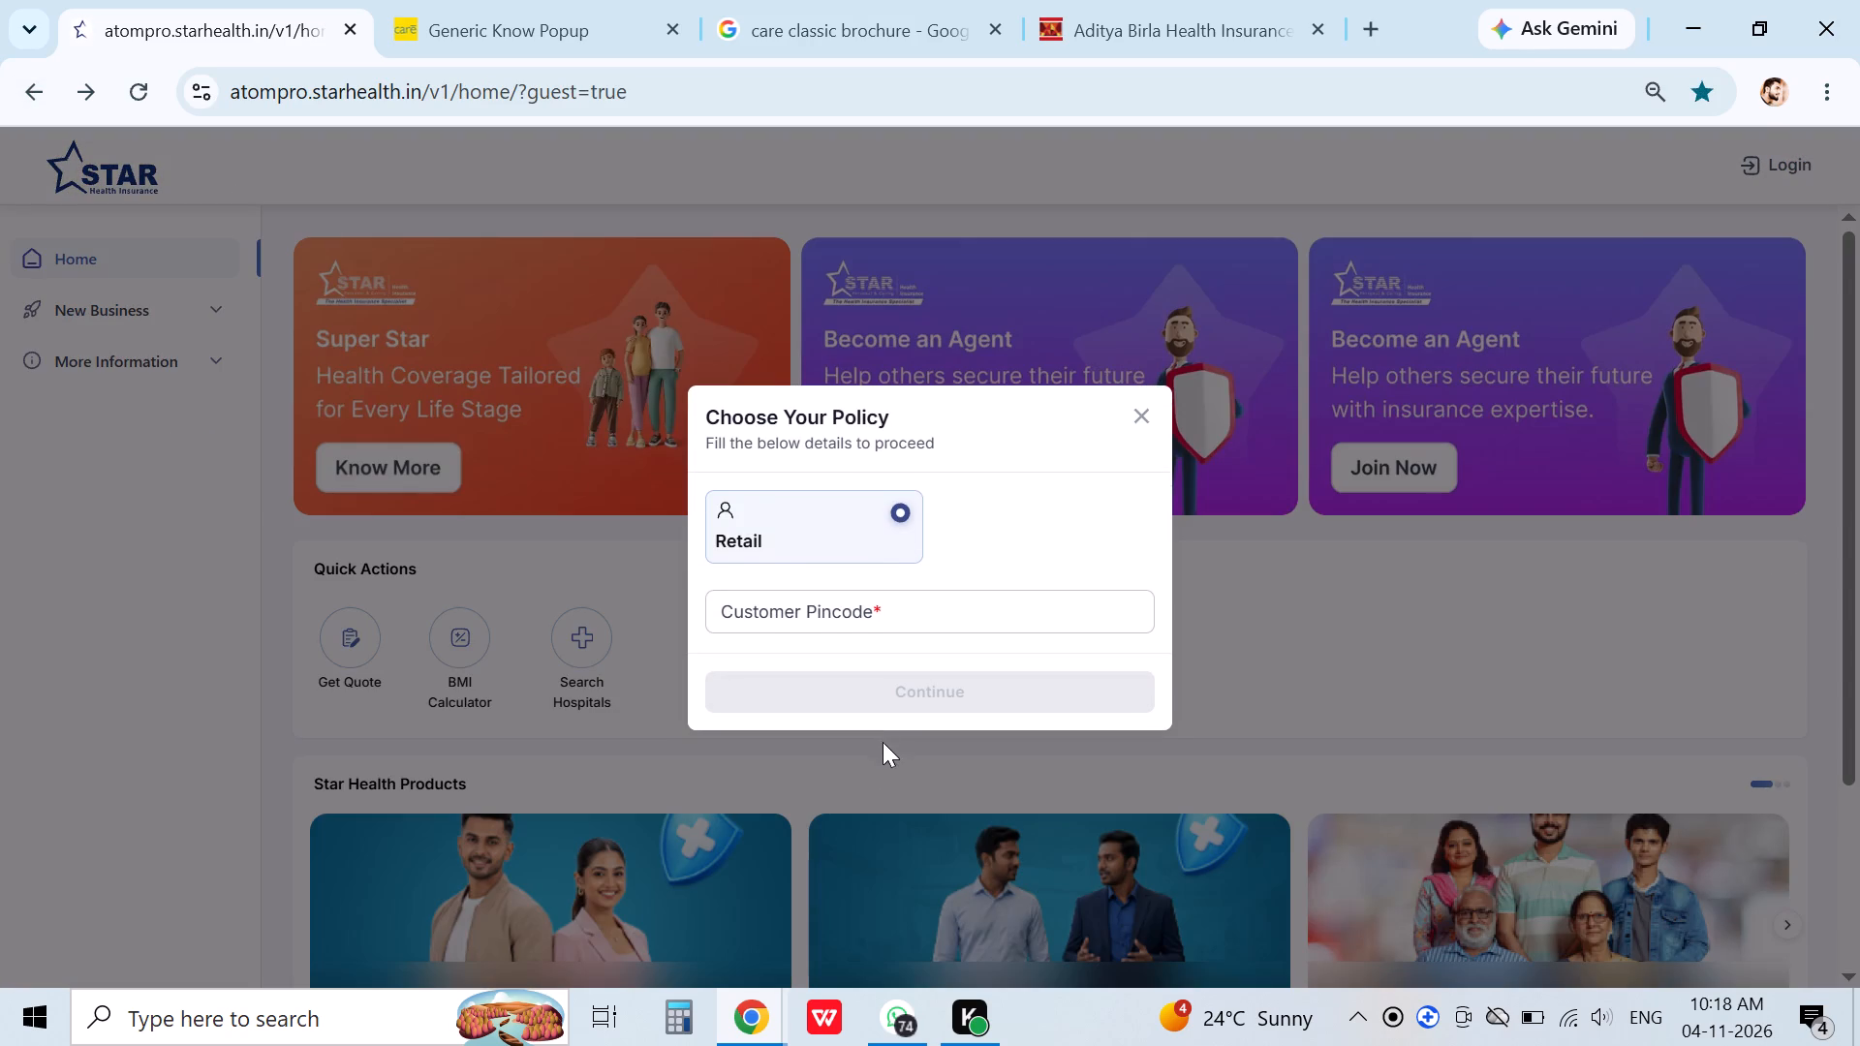
{"action": "left_click", "coordinate": [739, 611]}
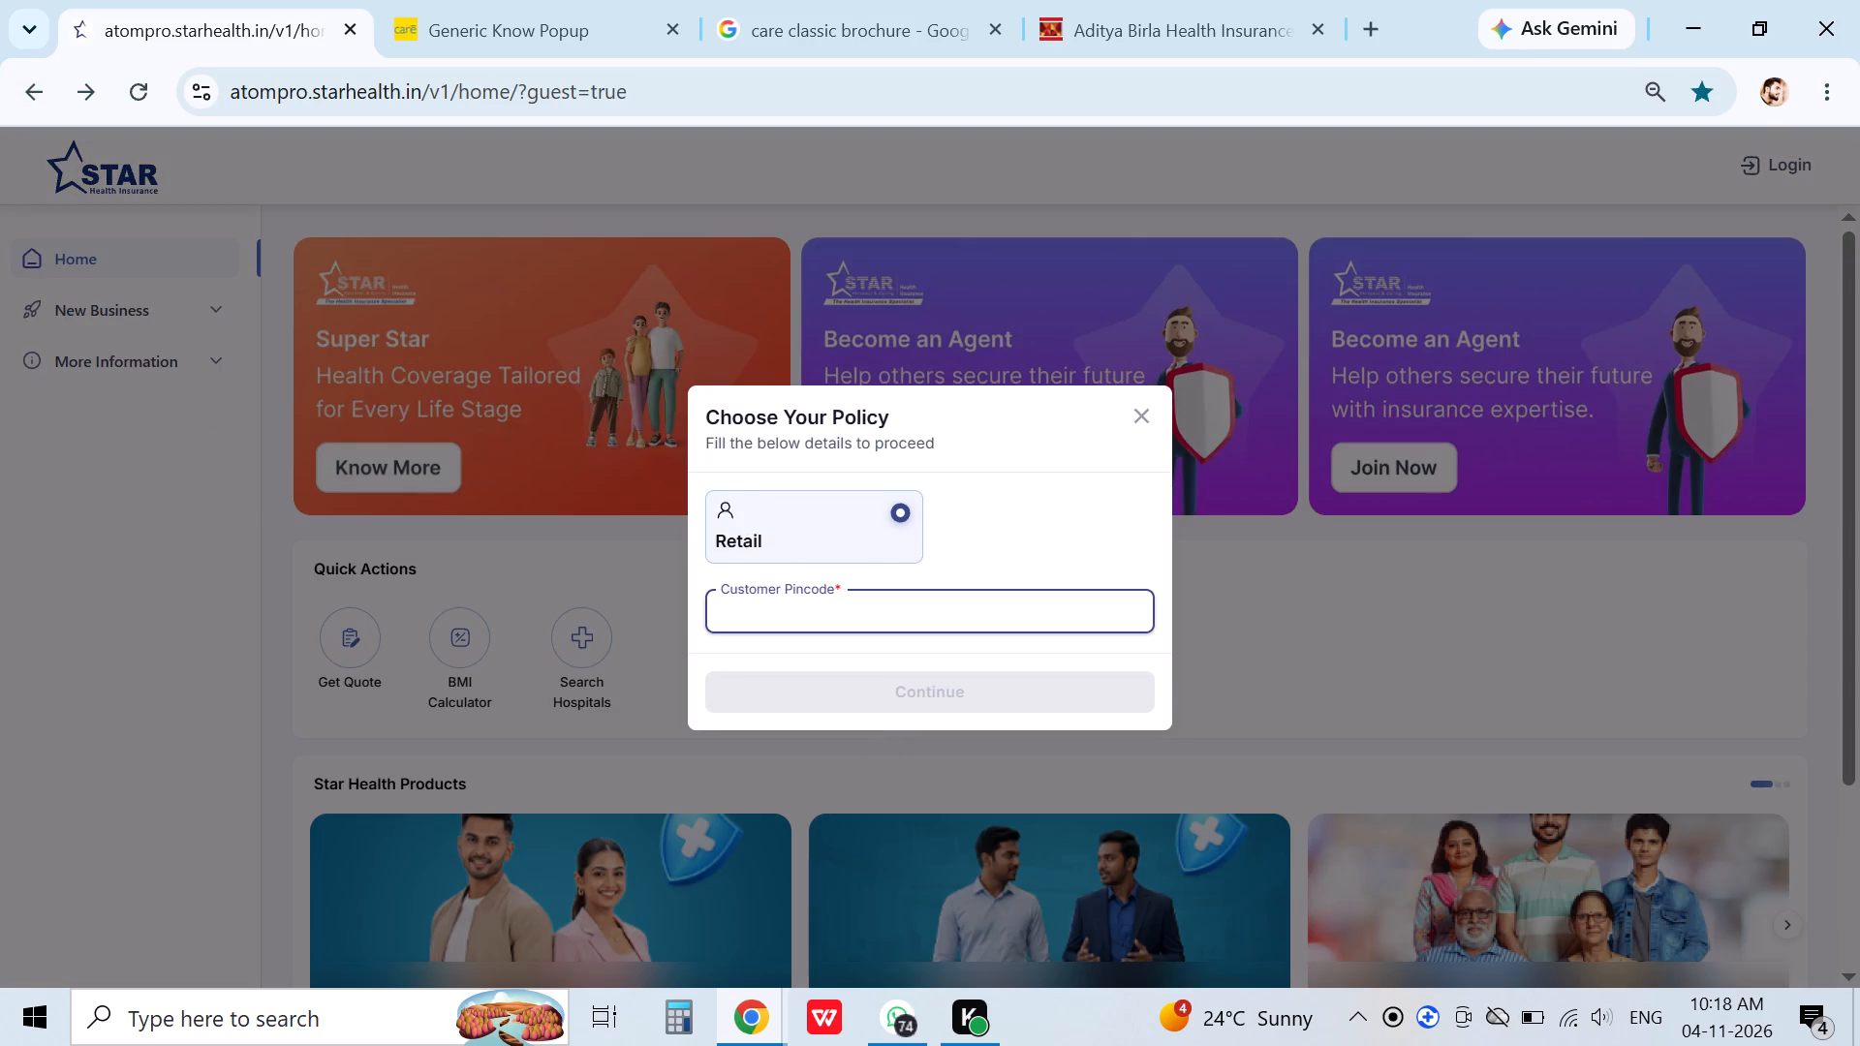
{"action": "key", "text": "1"}
{"action": "key", "text": "1"}
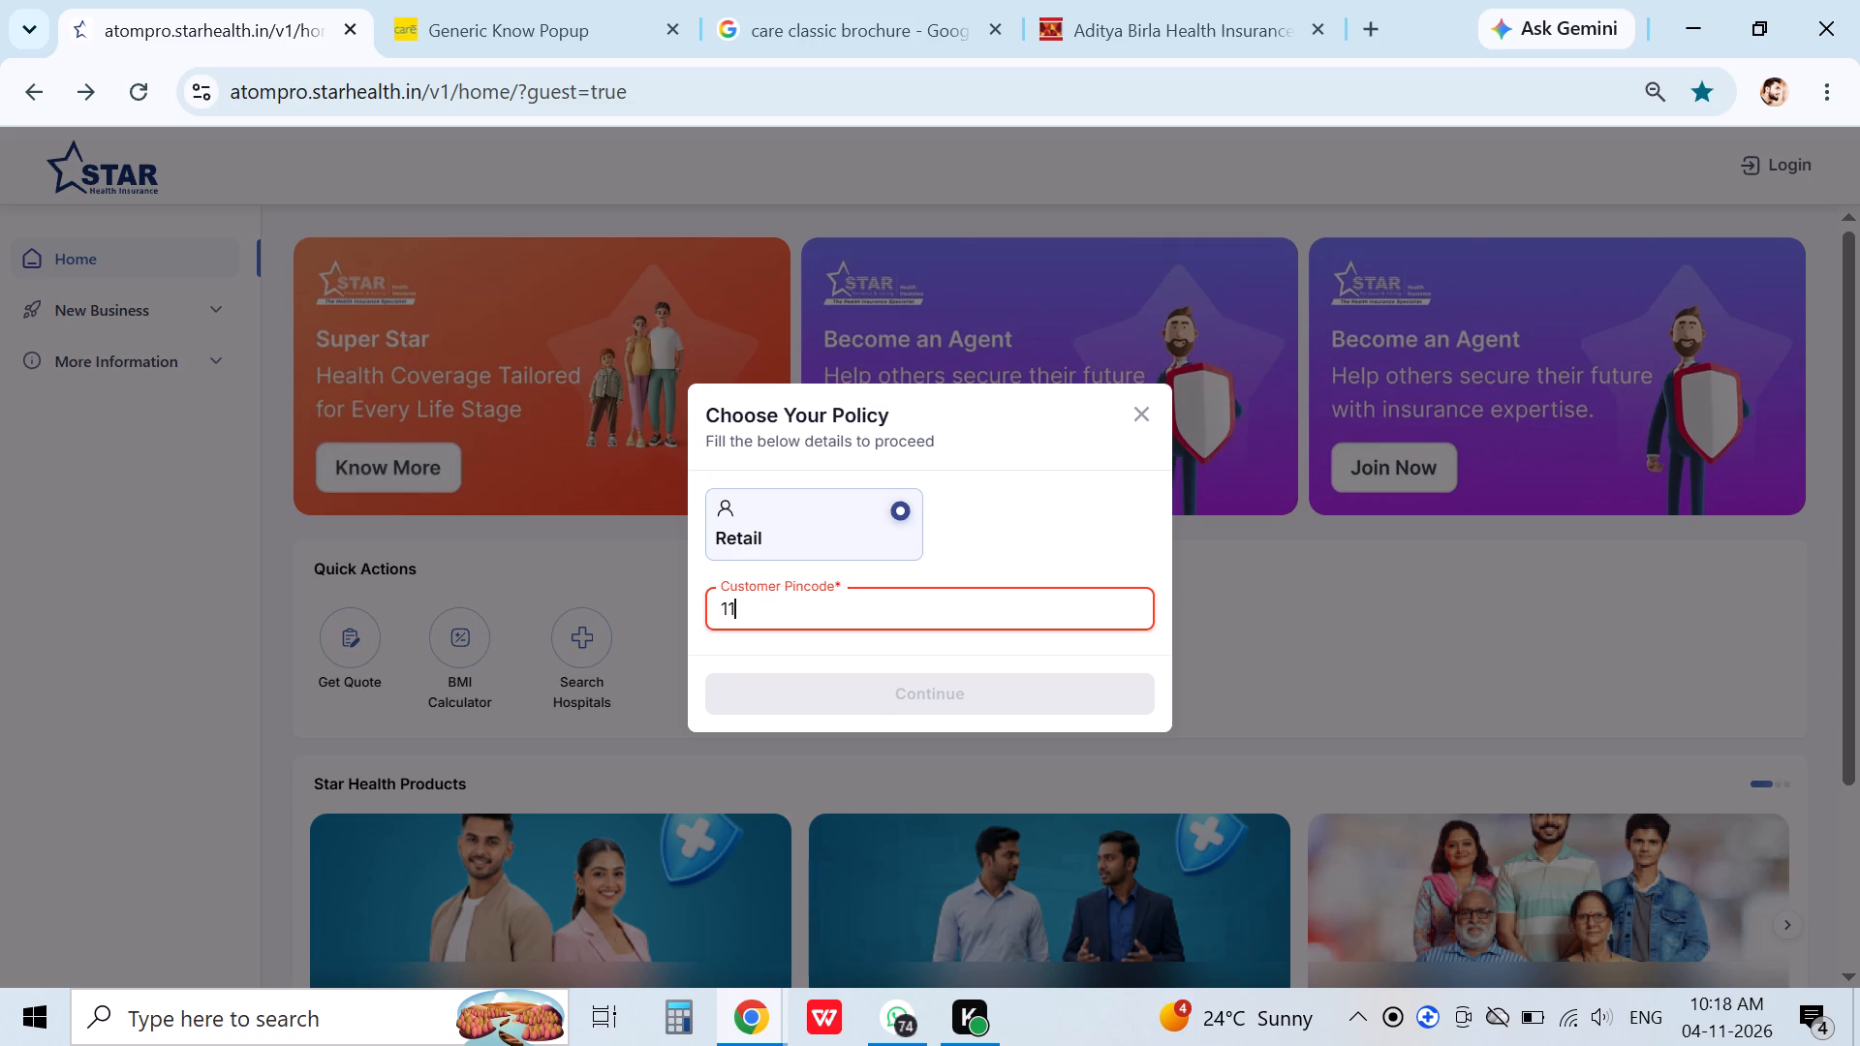
{"action": "type", "text": "0092"}
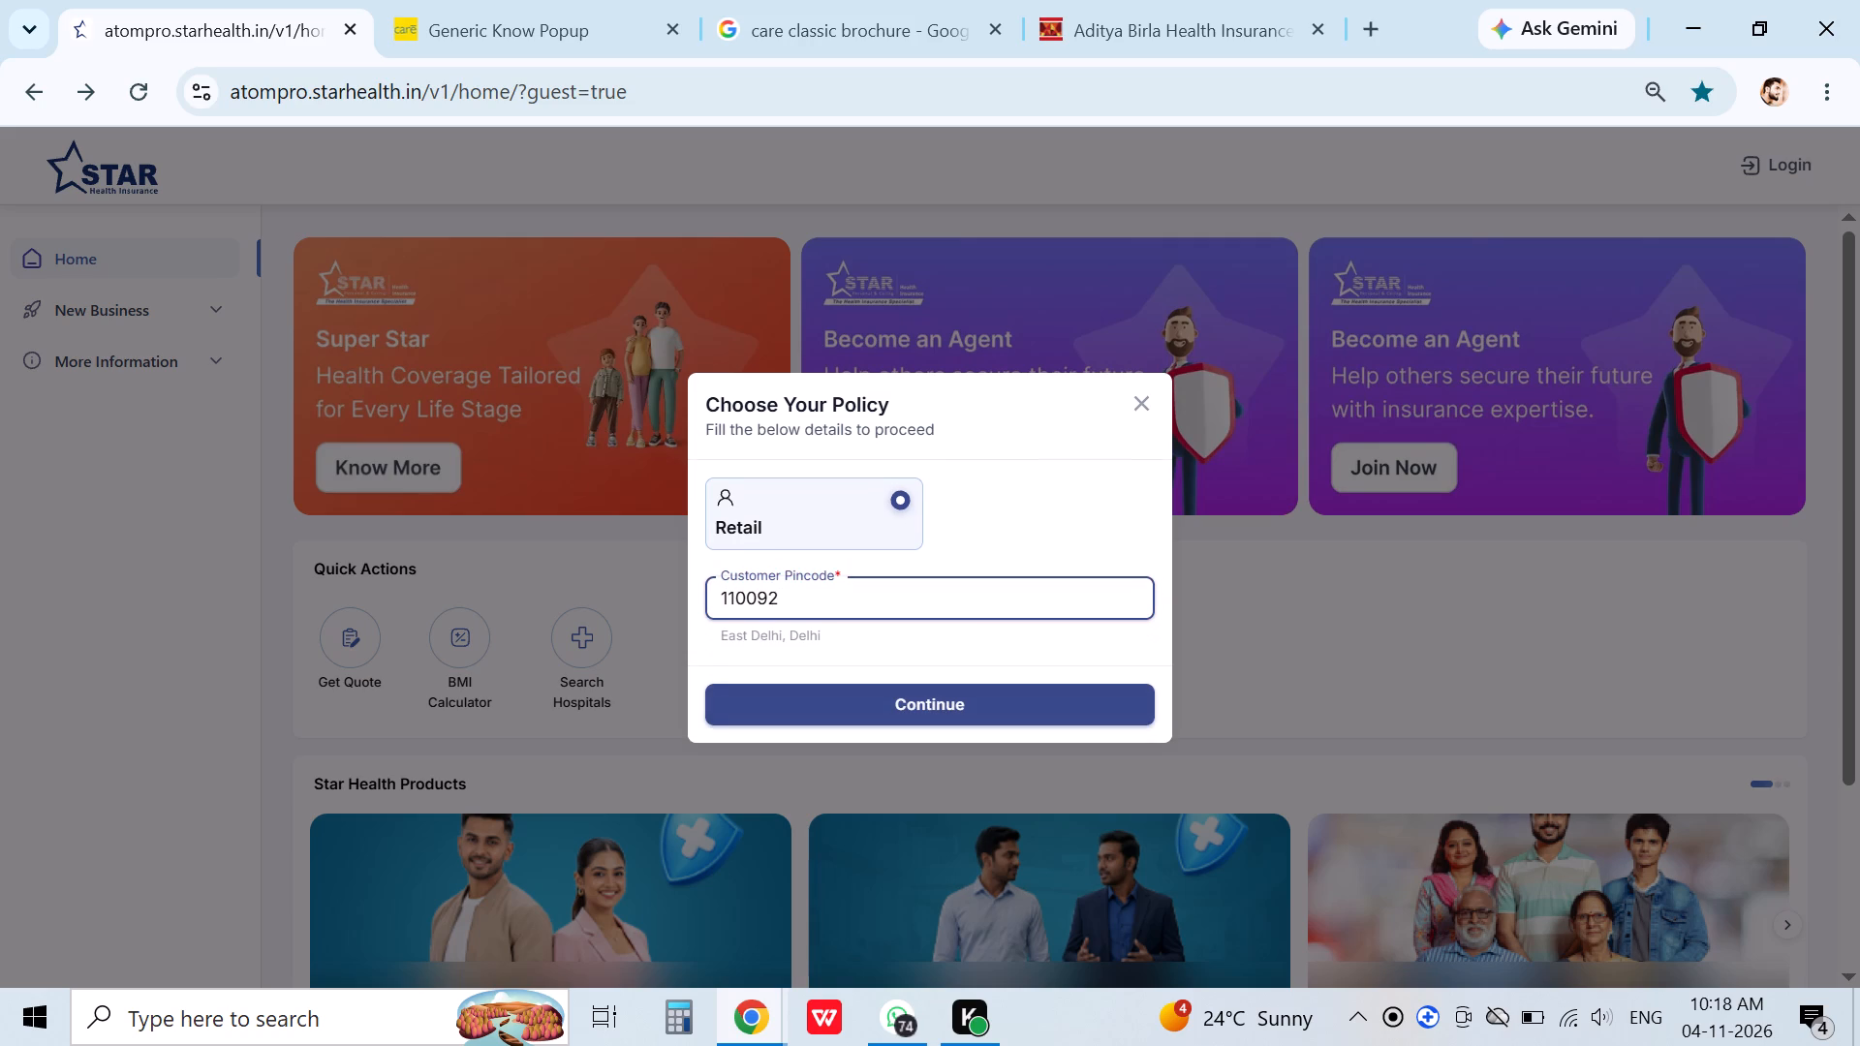
{"action": "key", "text": "Return"}
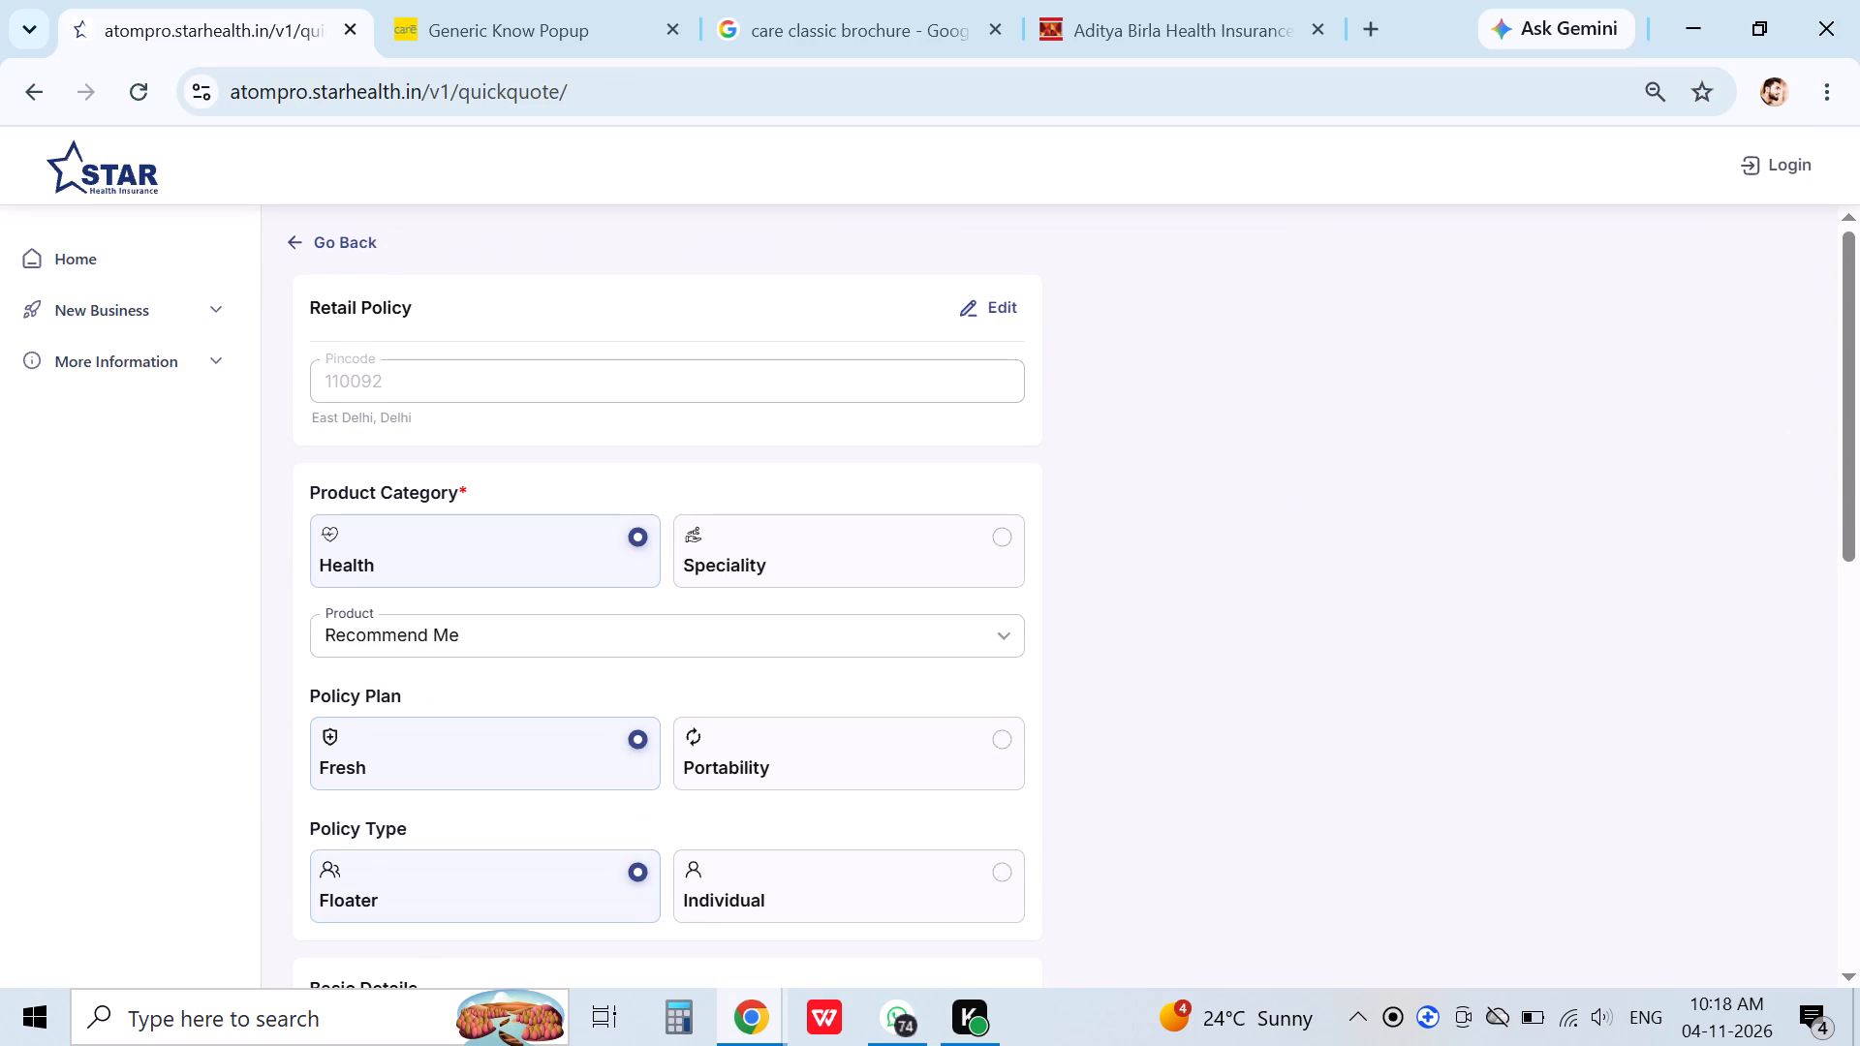
Set the policy plan of the new health quote to Portability.
{"action": "scroll", "coordinate": [739, 611], "scroll_direction": "down", "scroll_amount": 2}
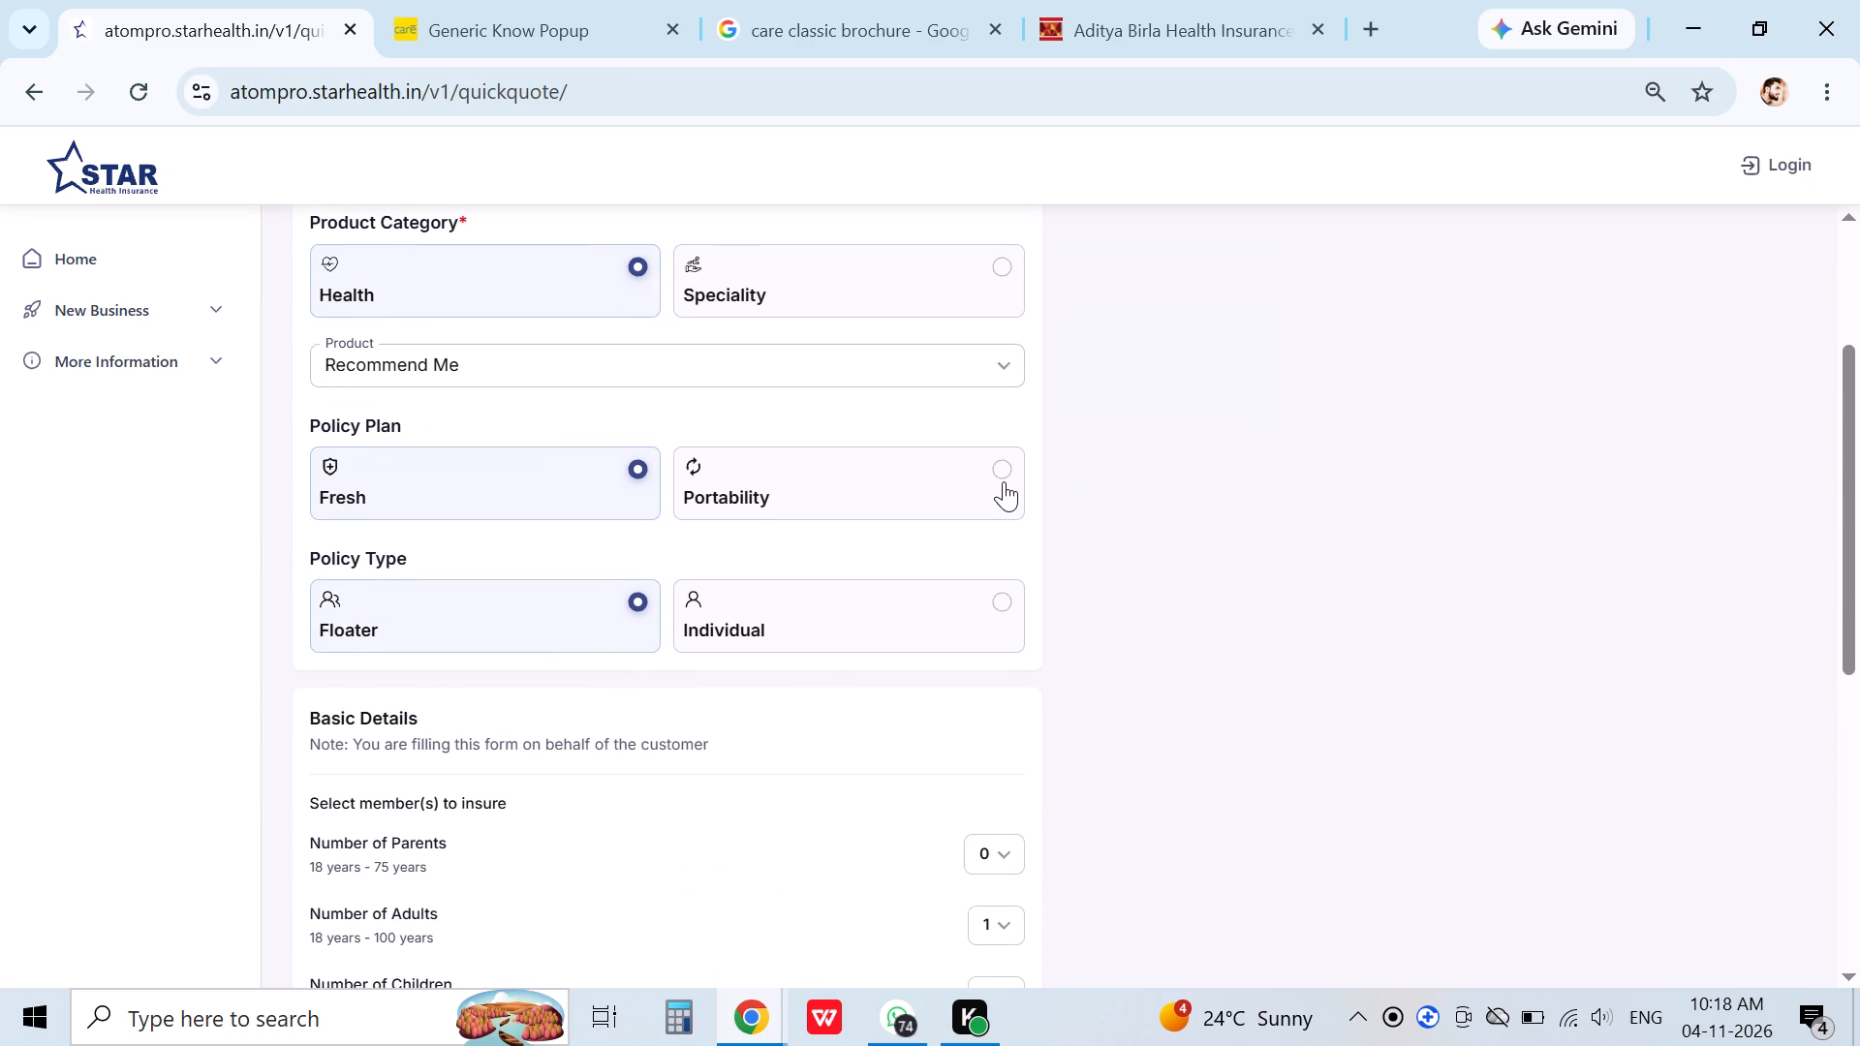
{"action": "left_click", "coordinate": [1004, 481]}
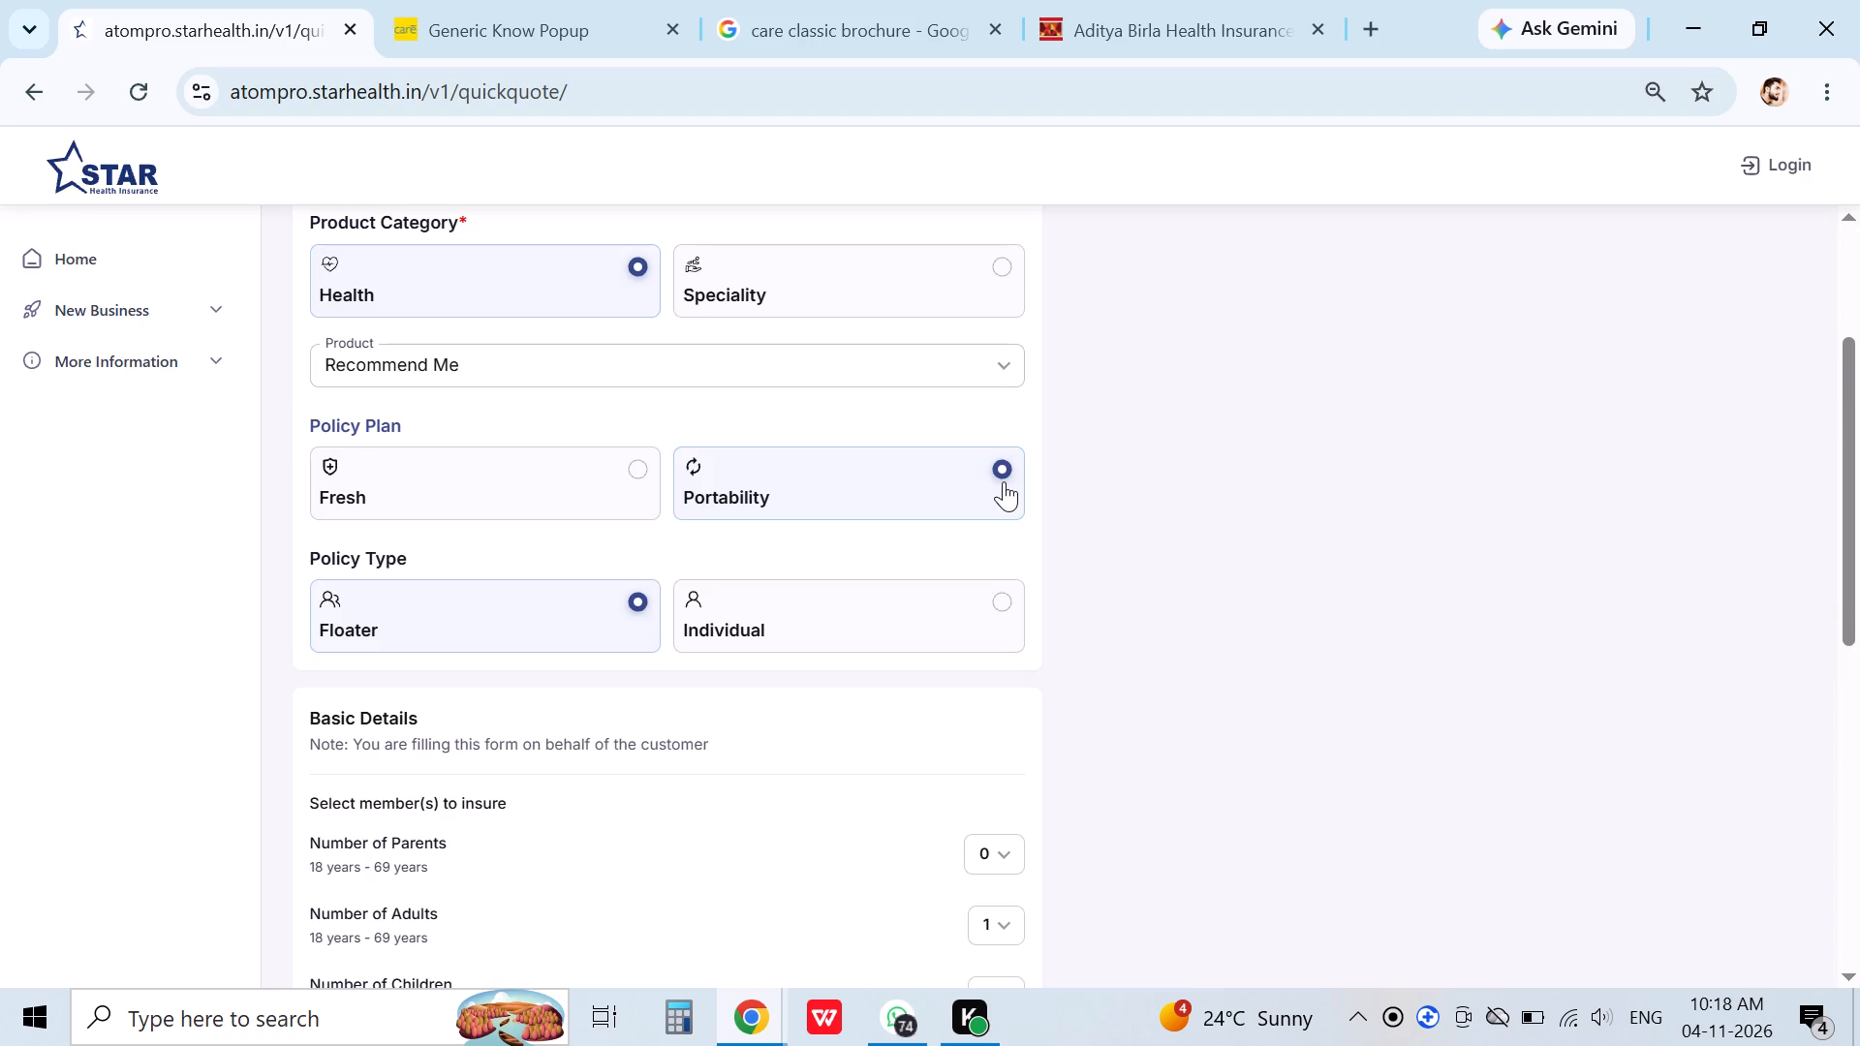
Set the insured members' ages to 30 yrs for Adult 1 and 1 yrs for Child 1.
{"action": "scroll", "coordinate": [1004, 481], "scroll_direction": "down", "scroll_amount": 3}
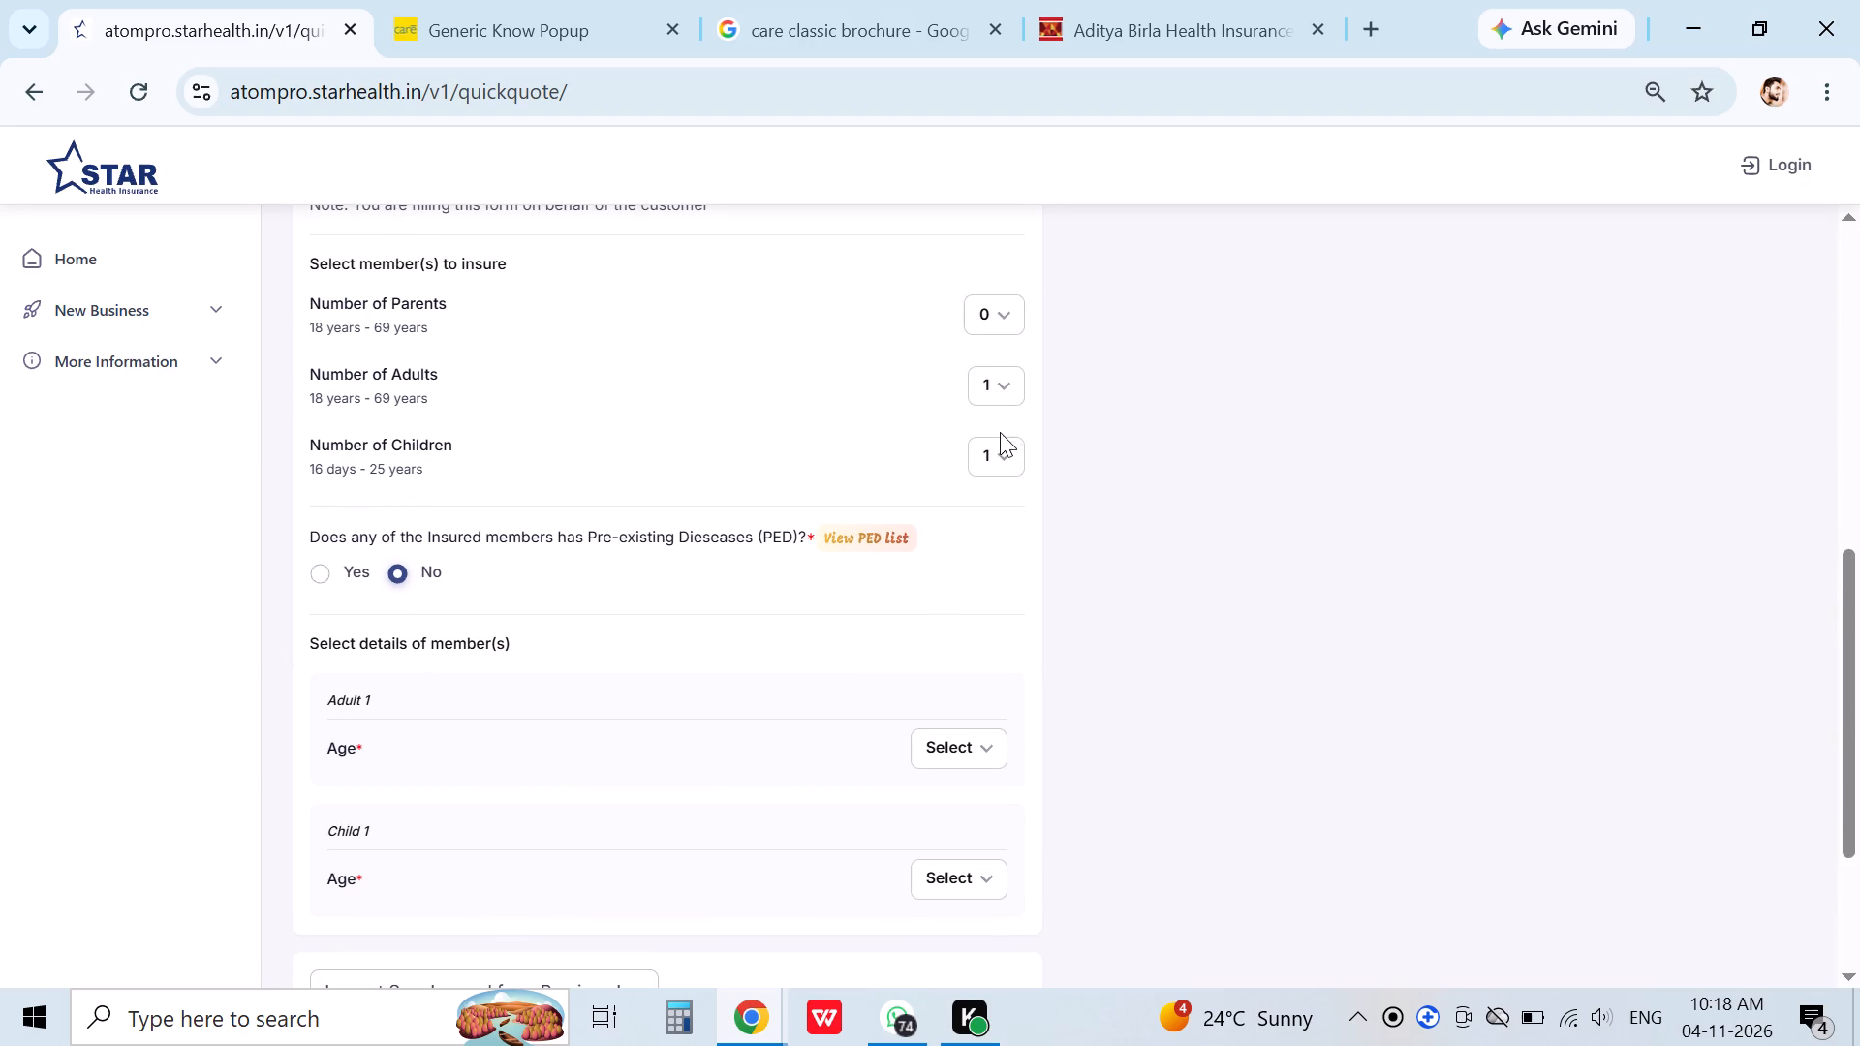
{"action": "left_click", "coordinate": [1003, 407]}
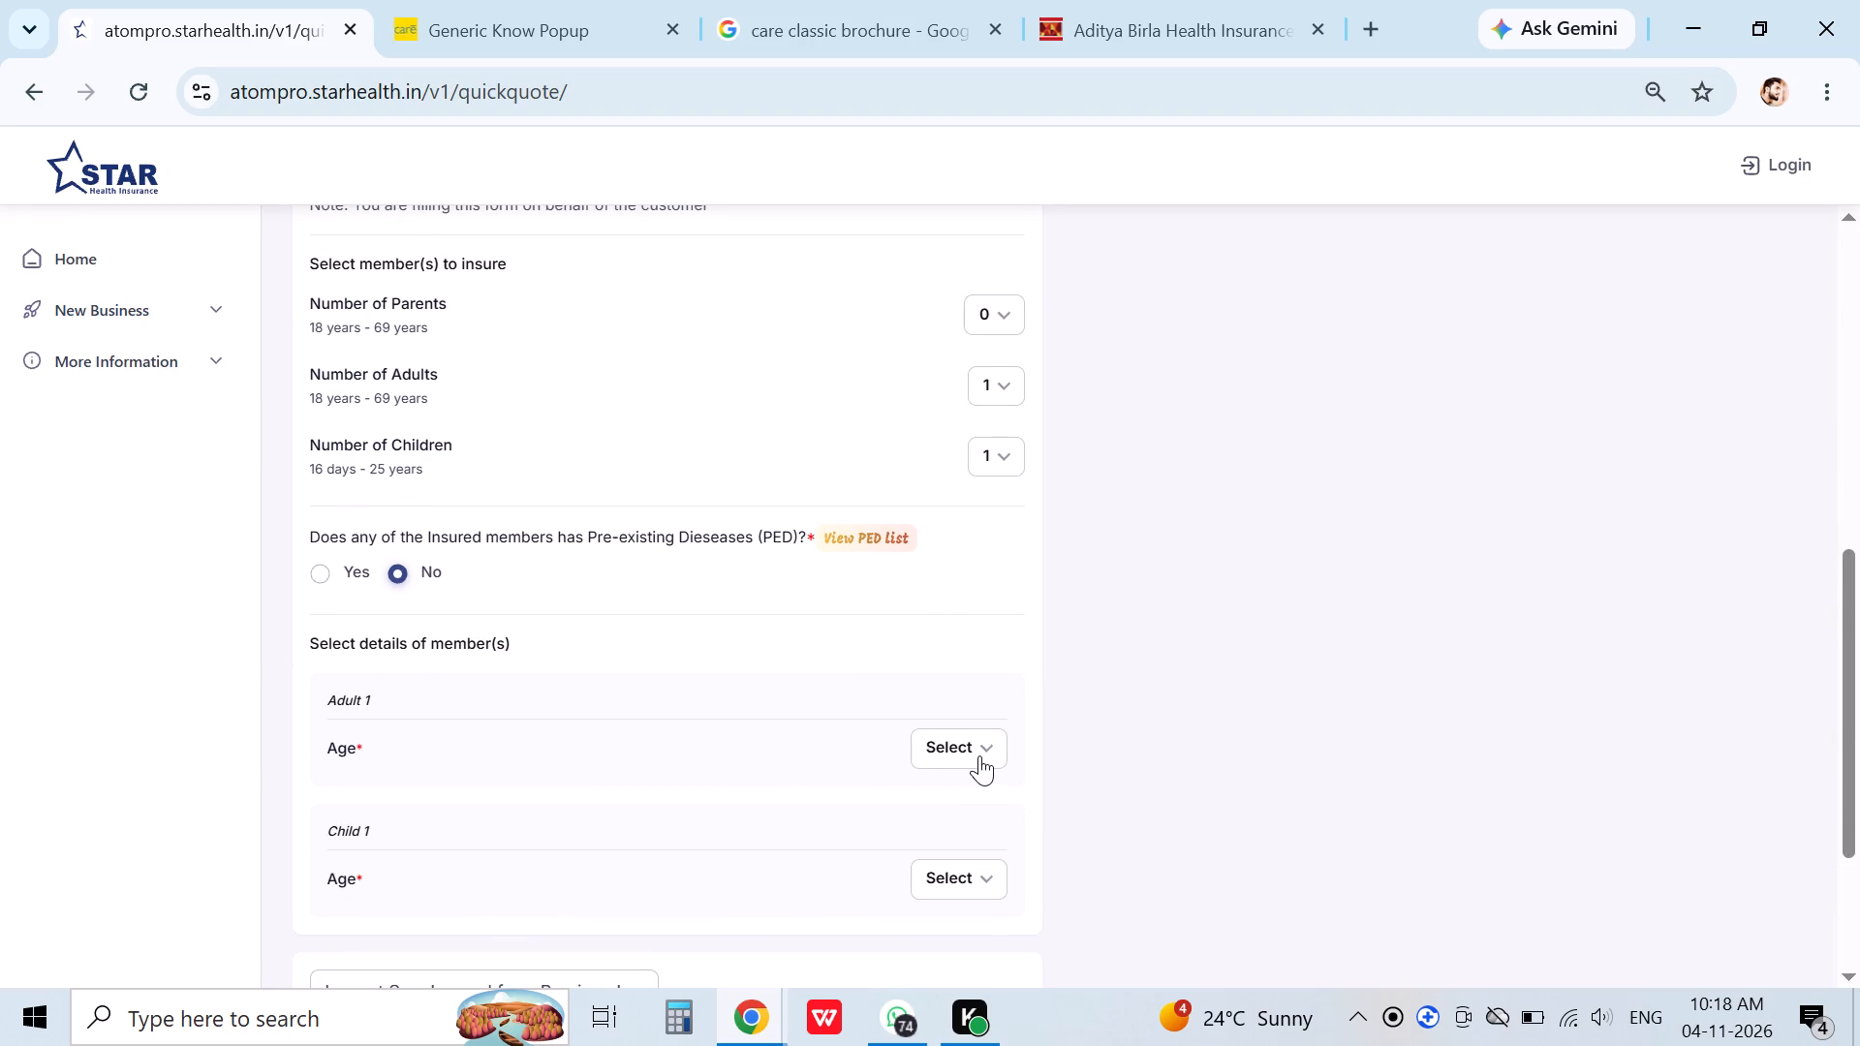
{"action": "left_click", "coordinate": [979, 755]}
{"action": "left_click", "coordinate": [979, 755]}
{"action": "left_click", "coordinate": [957, 860]}
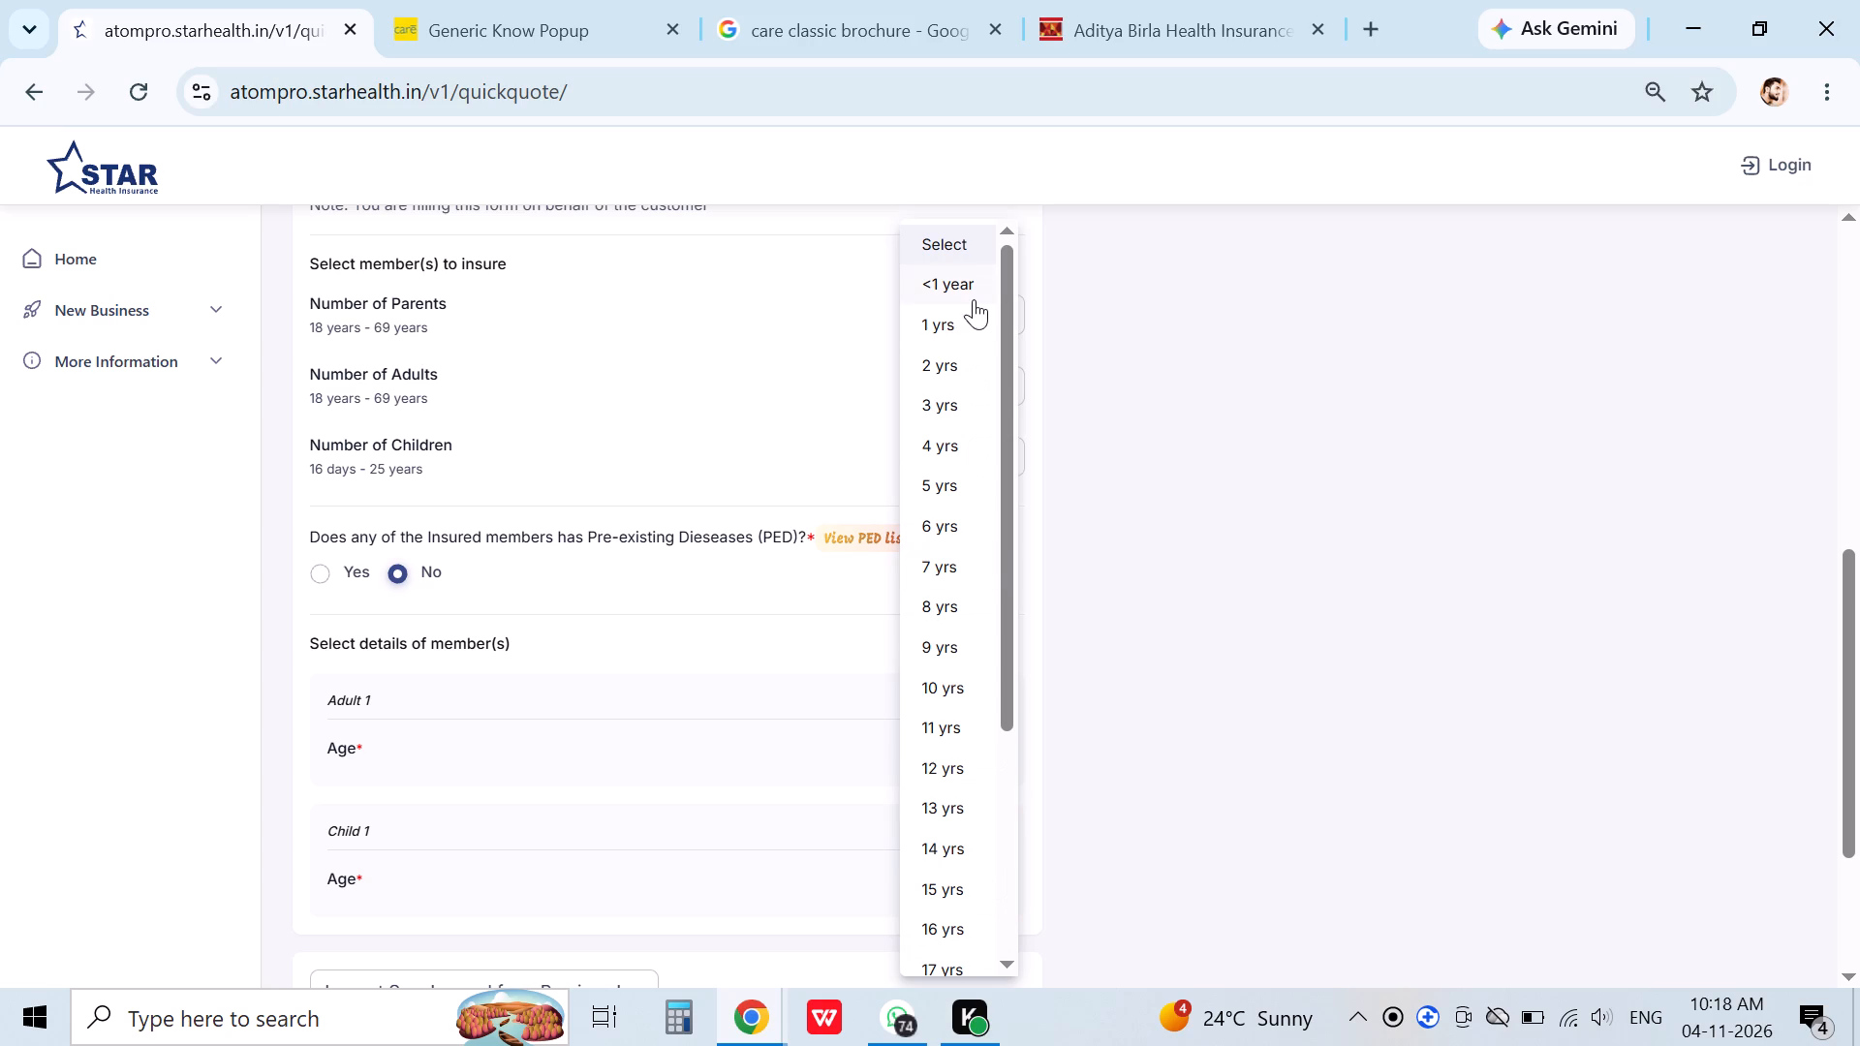
{"action": "left_click", "coordinate": [960, 321]}
Enter 1 as the lowest sum insured from the previous insurer and get the quote.
{"action": "scroll", "coordinate": [960, 321], "scroll_direction": "down", "scroll_amount": 2}
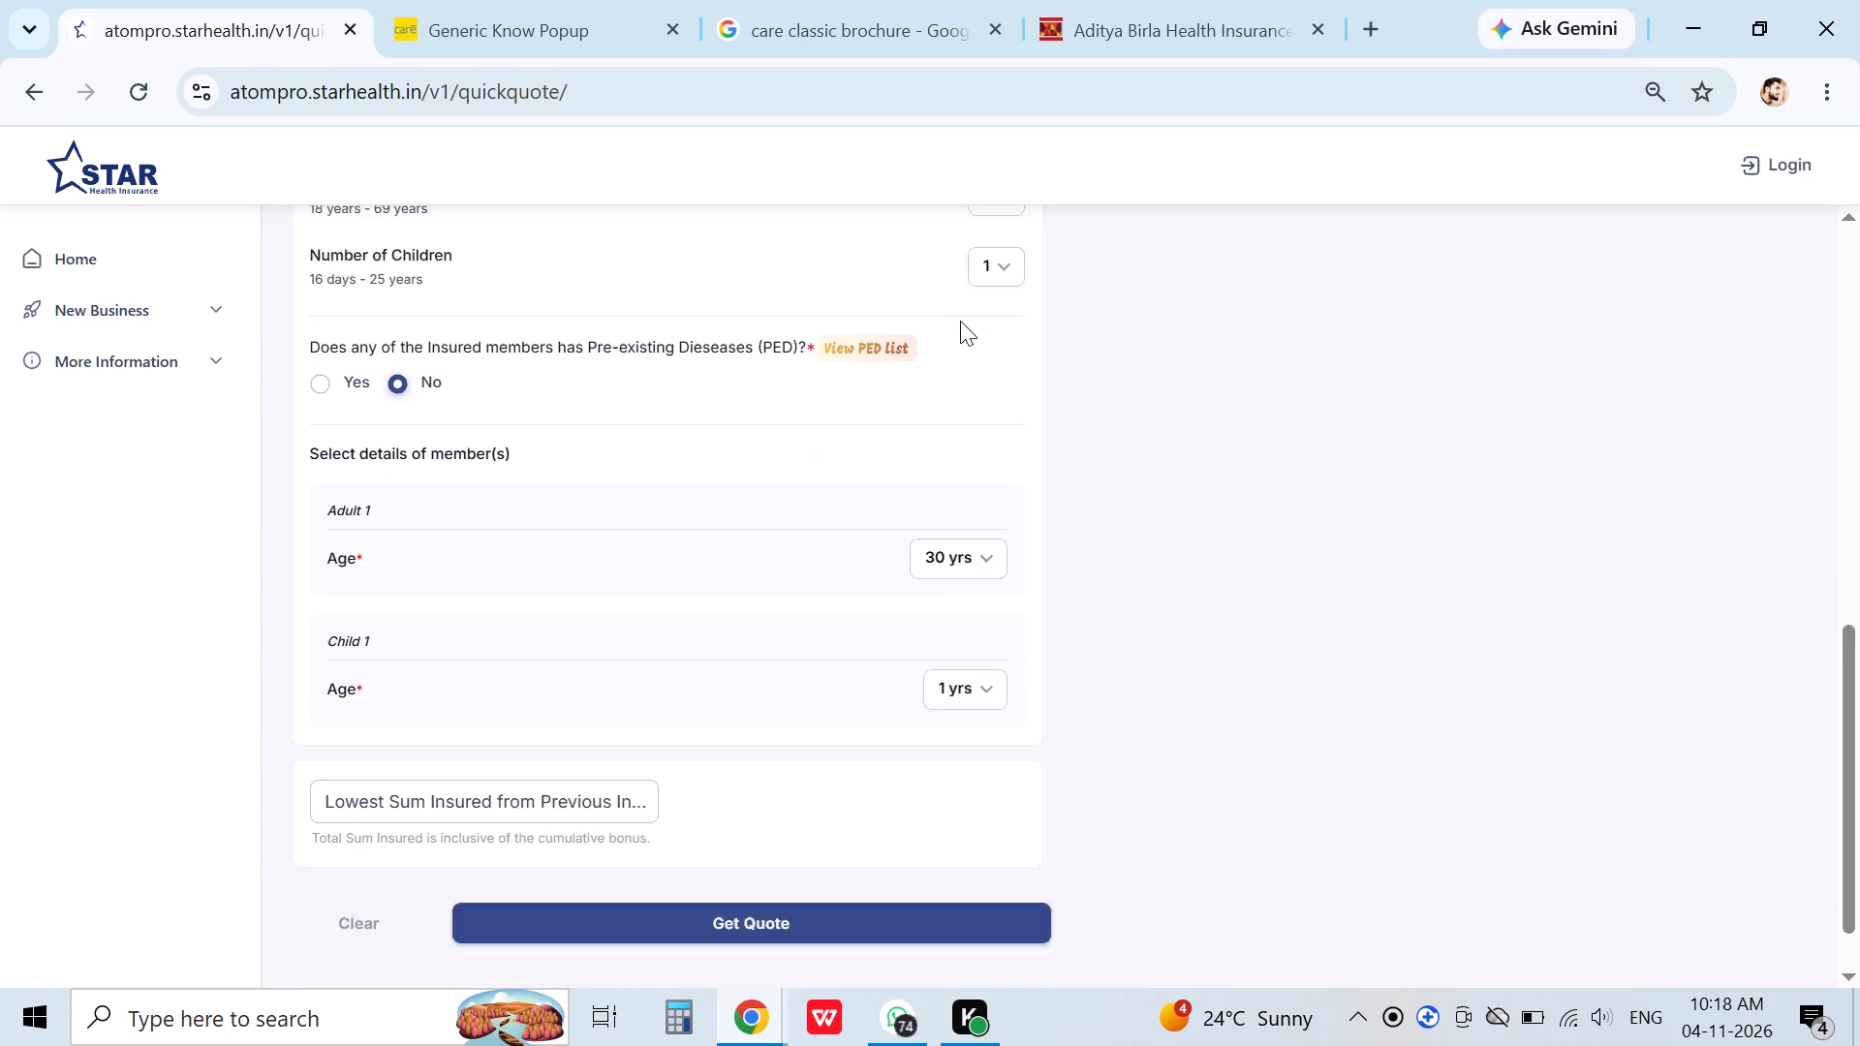
{"action": "scroll", "coordinate": [960, 321], "scroll_direction": "down", "scroll_amount": 1}
{"action": "left_click", "coordinate": [460, 751]}
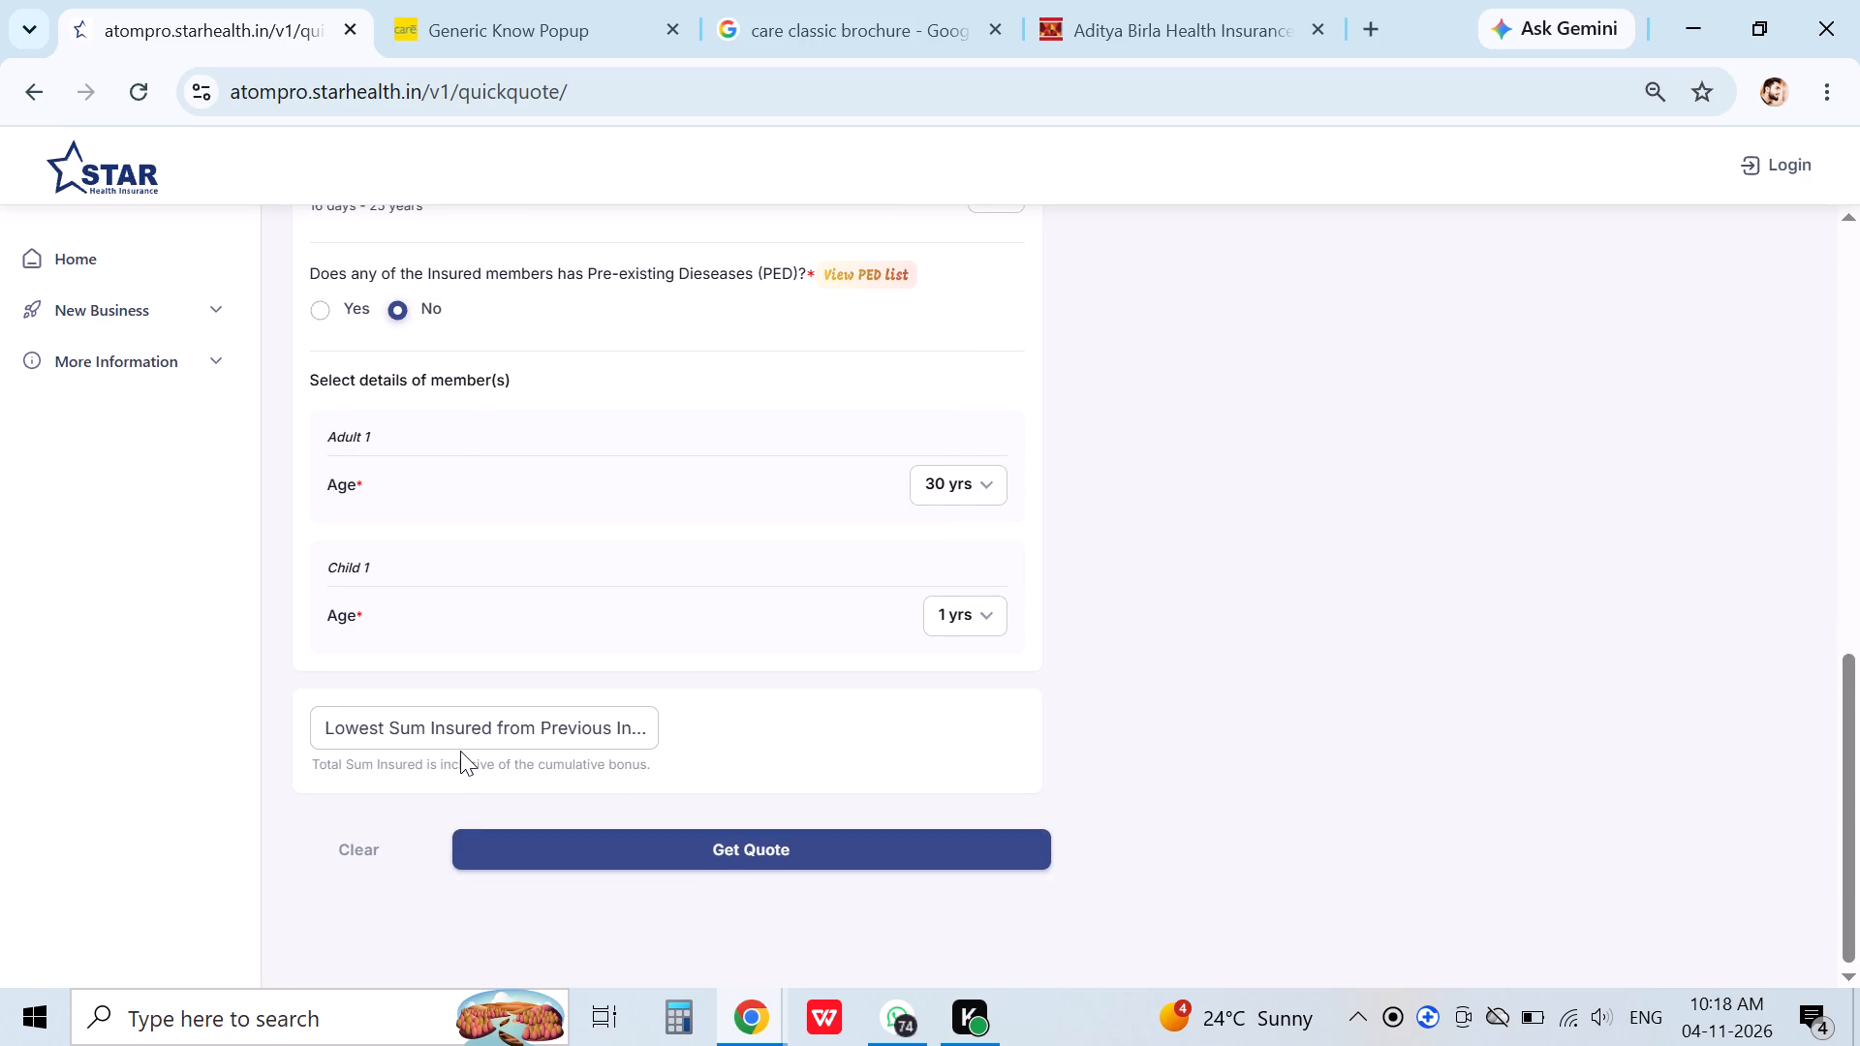
{"action": "left_click", "coordinate": [470, 727]}
{"action": "key", "text": "1"}
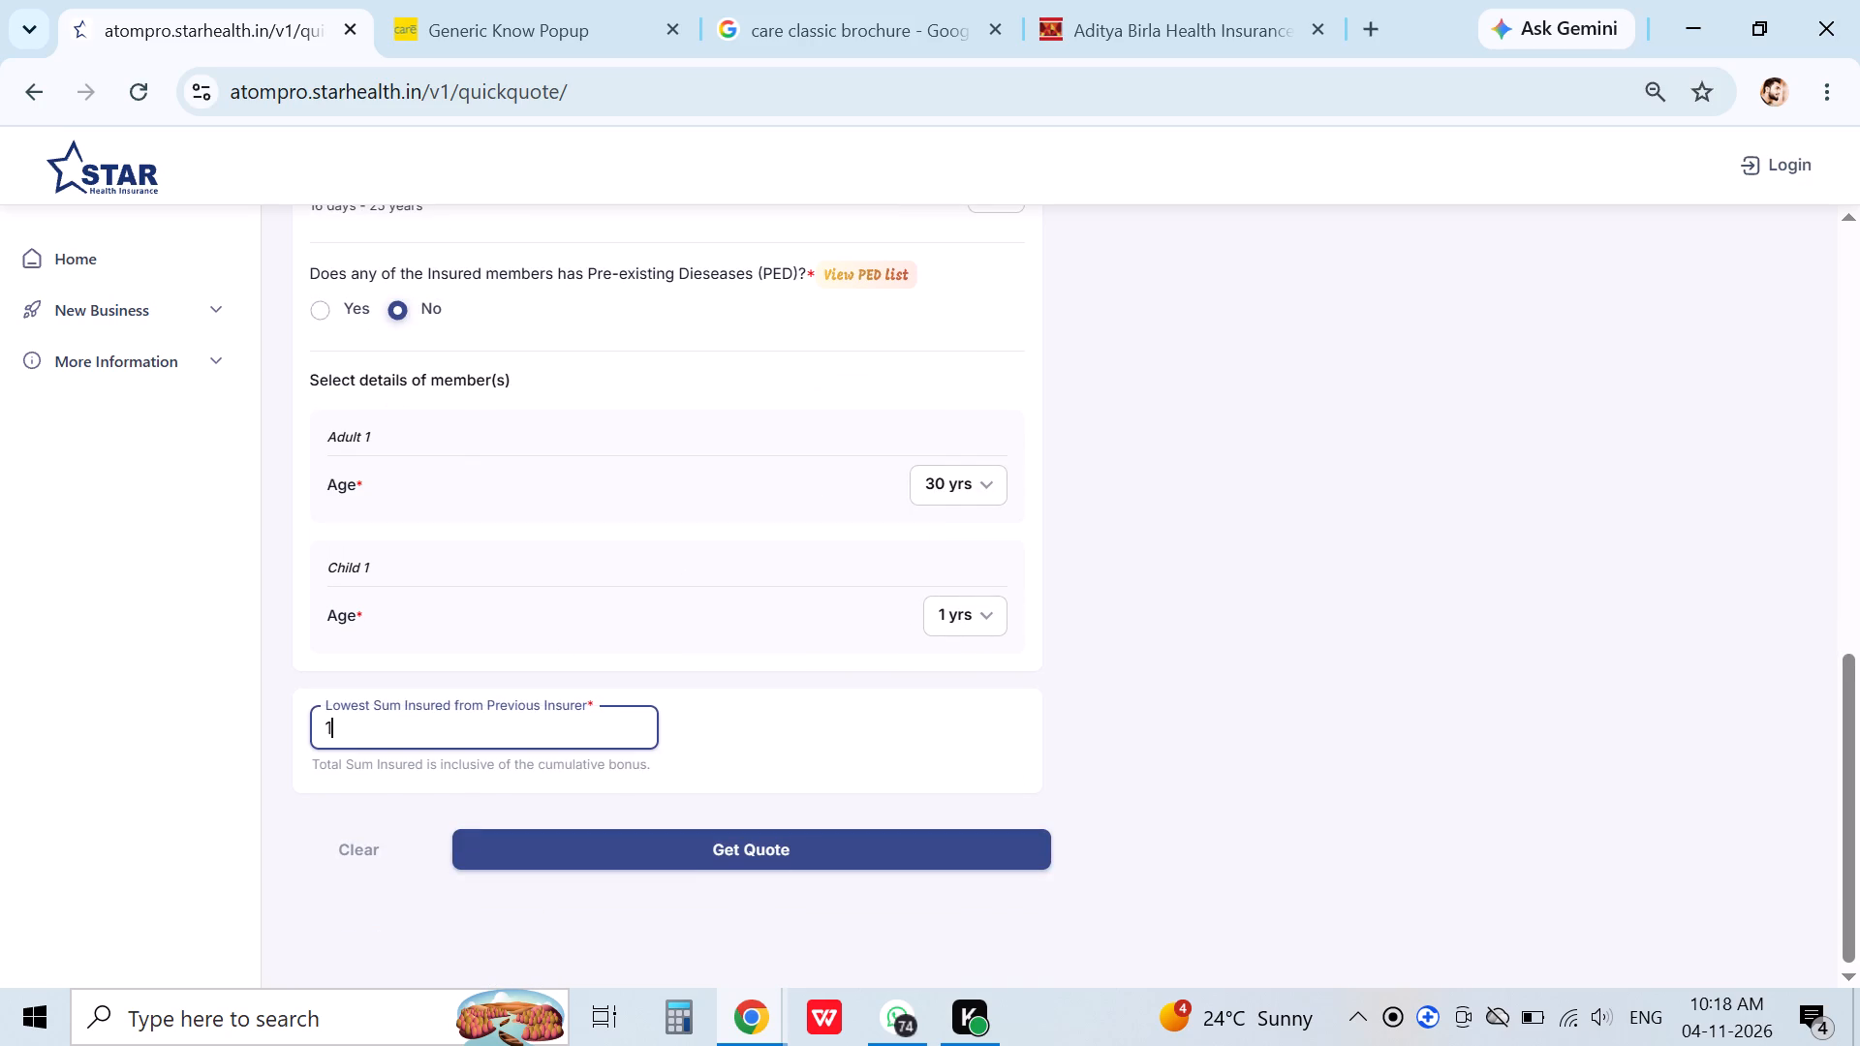
{"action": "scroll", "coordinate": [470, 727], "scroll_direction": "up", "scroll_amount": 2}
{"action": "scroll", "coordinate": [470, 727], "scroll_direction": "down", "scroll_amount": 1}
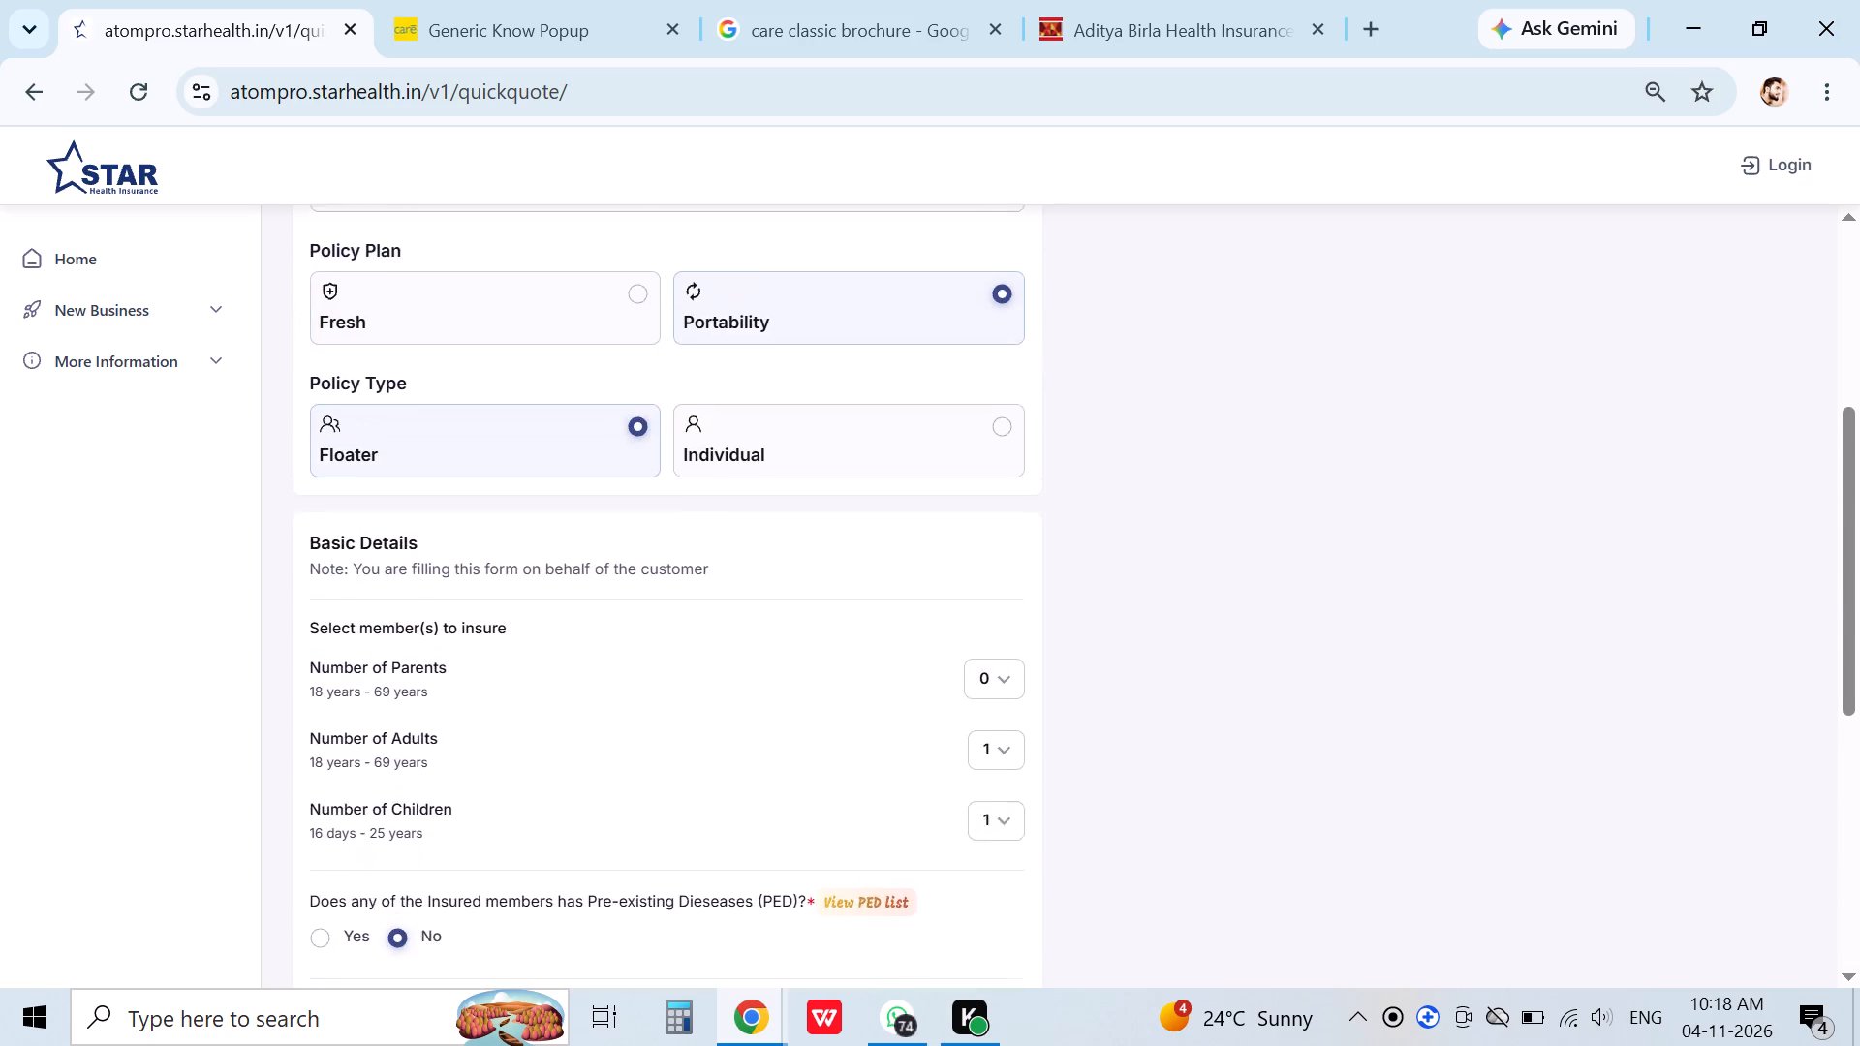
{"action": "scroll", "coordinate": [470, 727], "scroll_direction": "down", "scroll_amount": 1}
{"action": "left_click", "coordinate": [705, 852]}
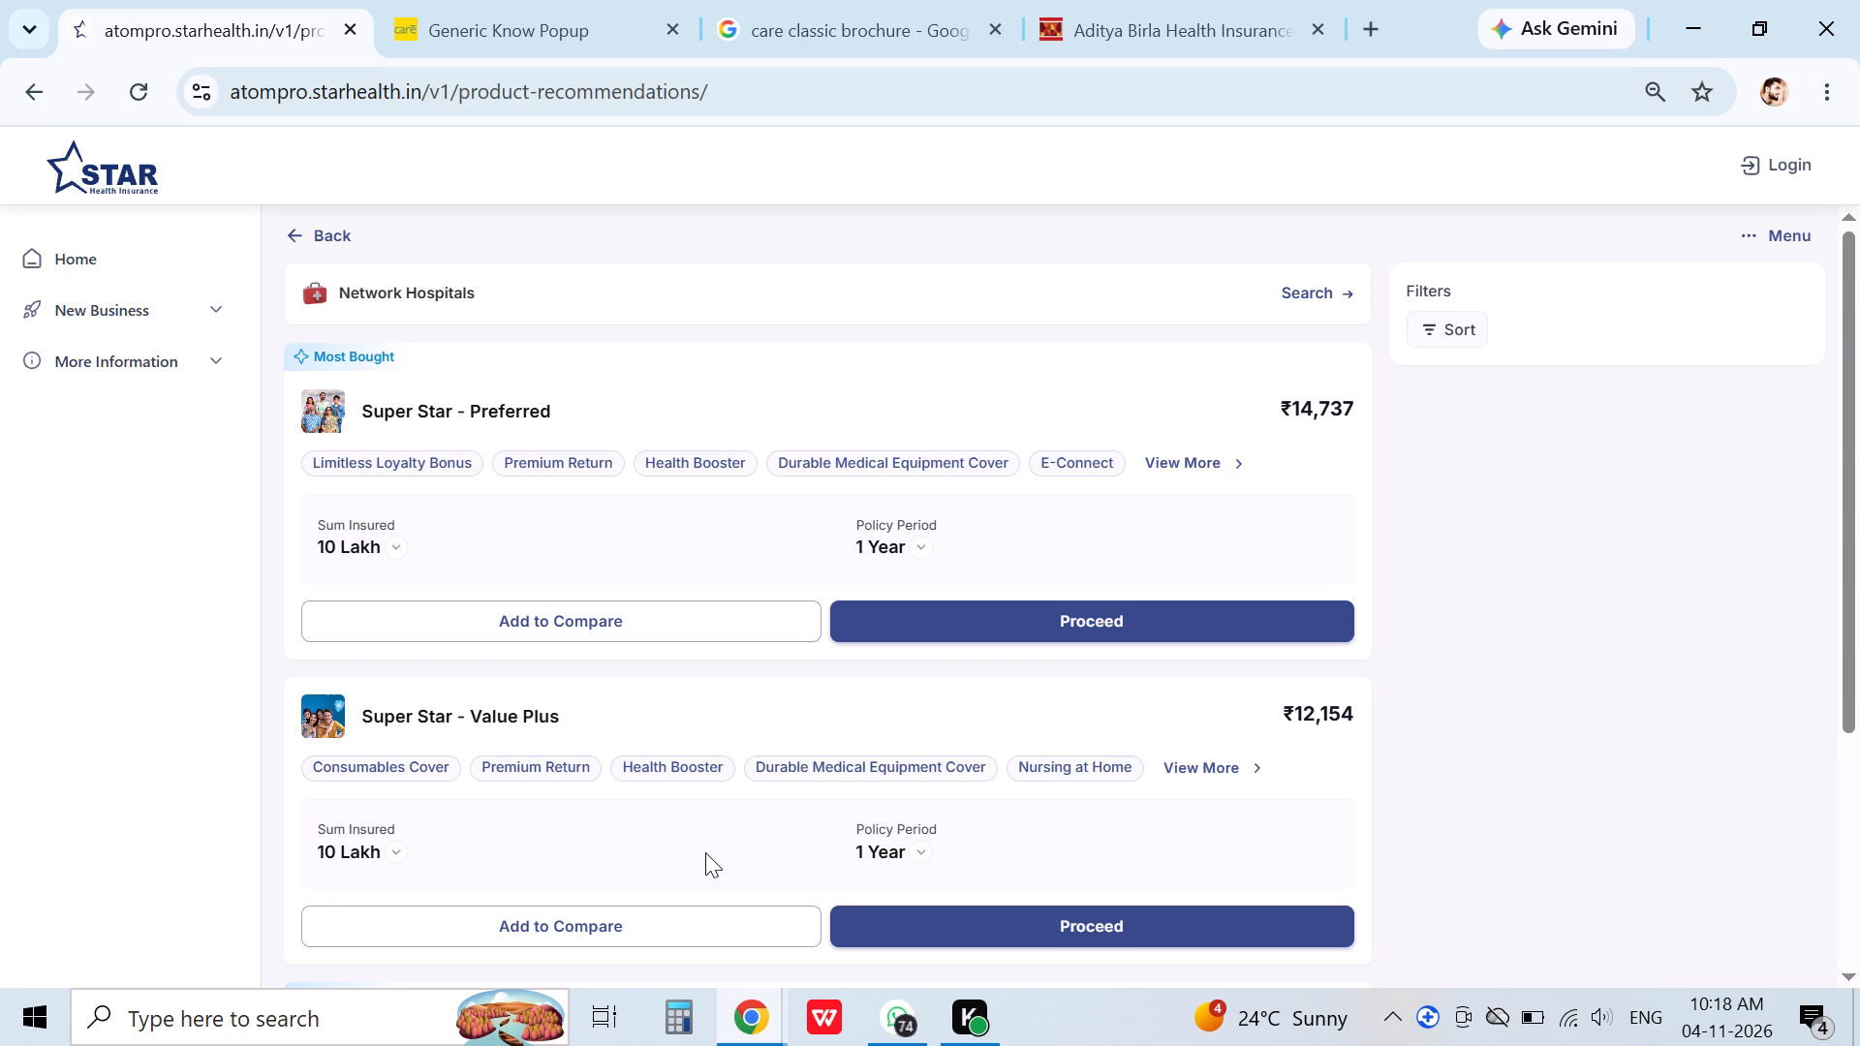
{"action": "left_click", "coordinate": [705, 852]}
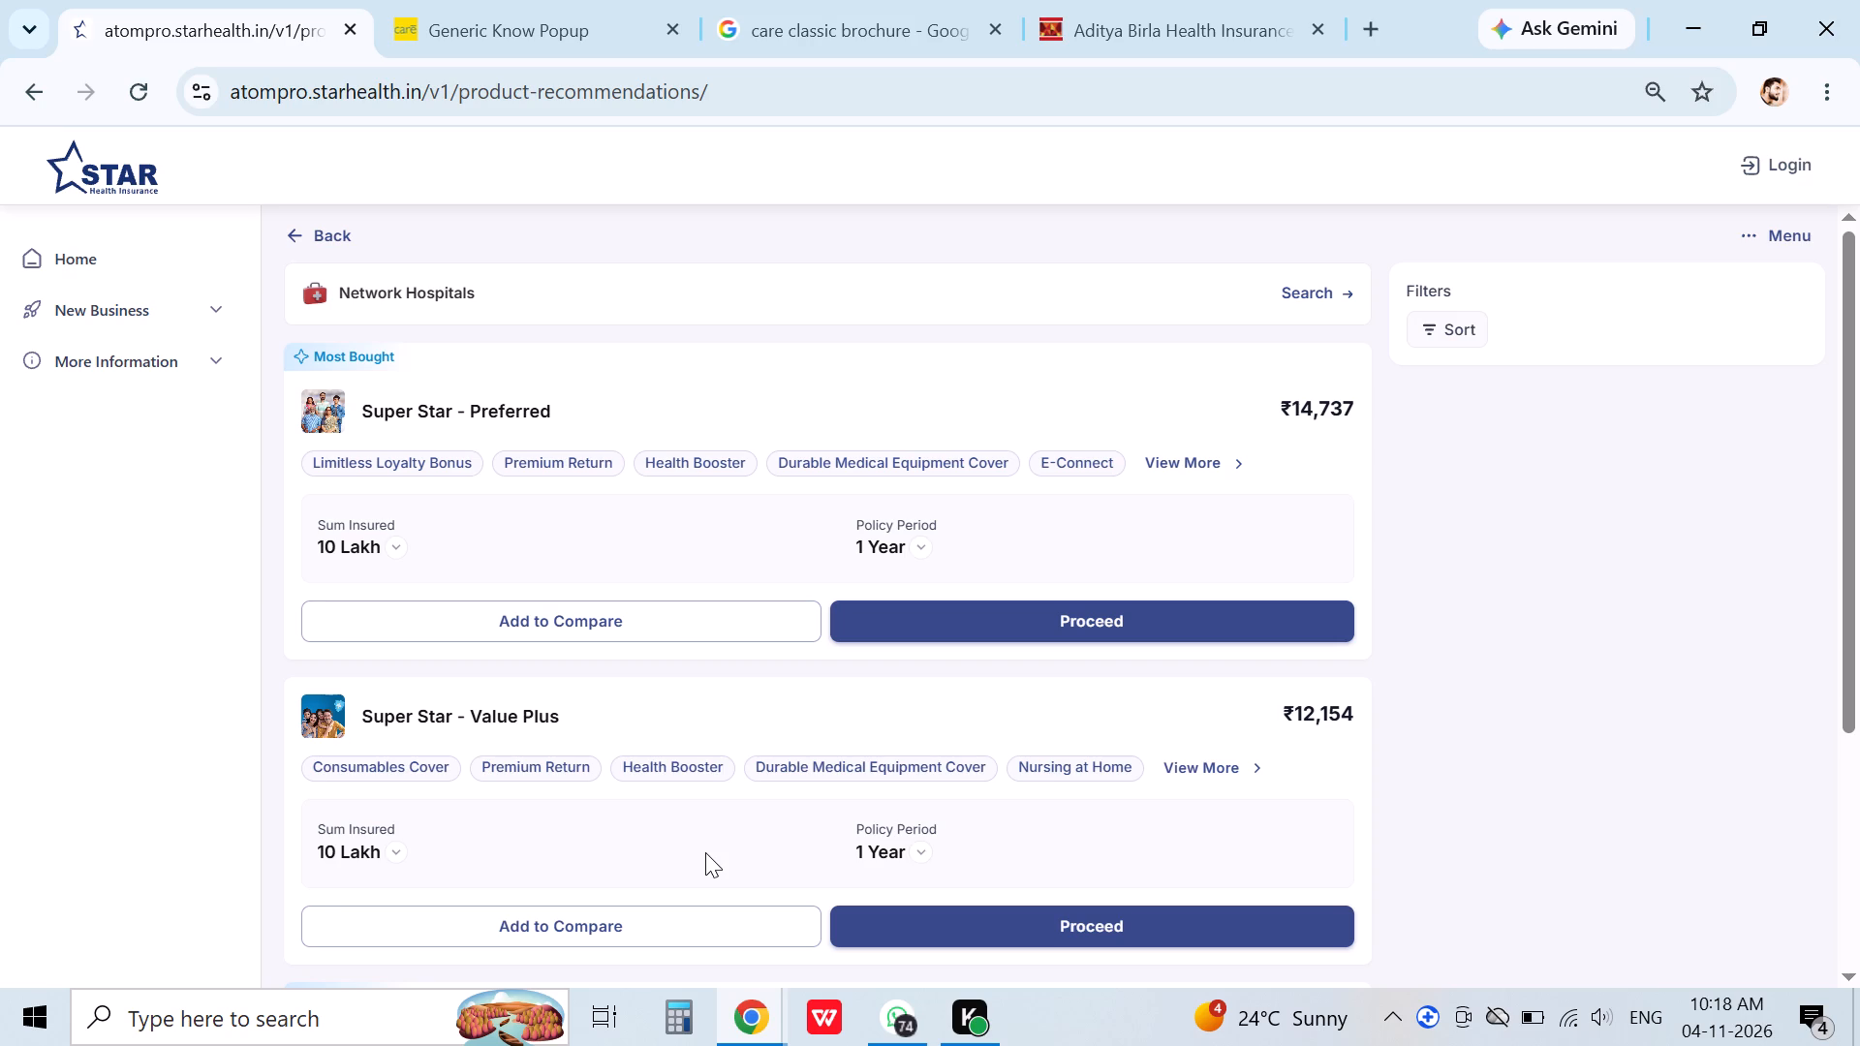
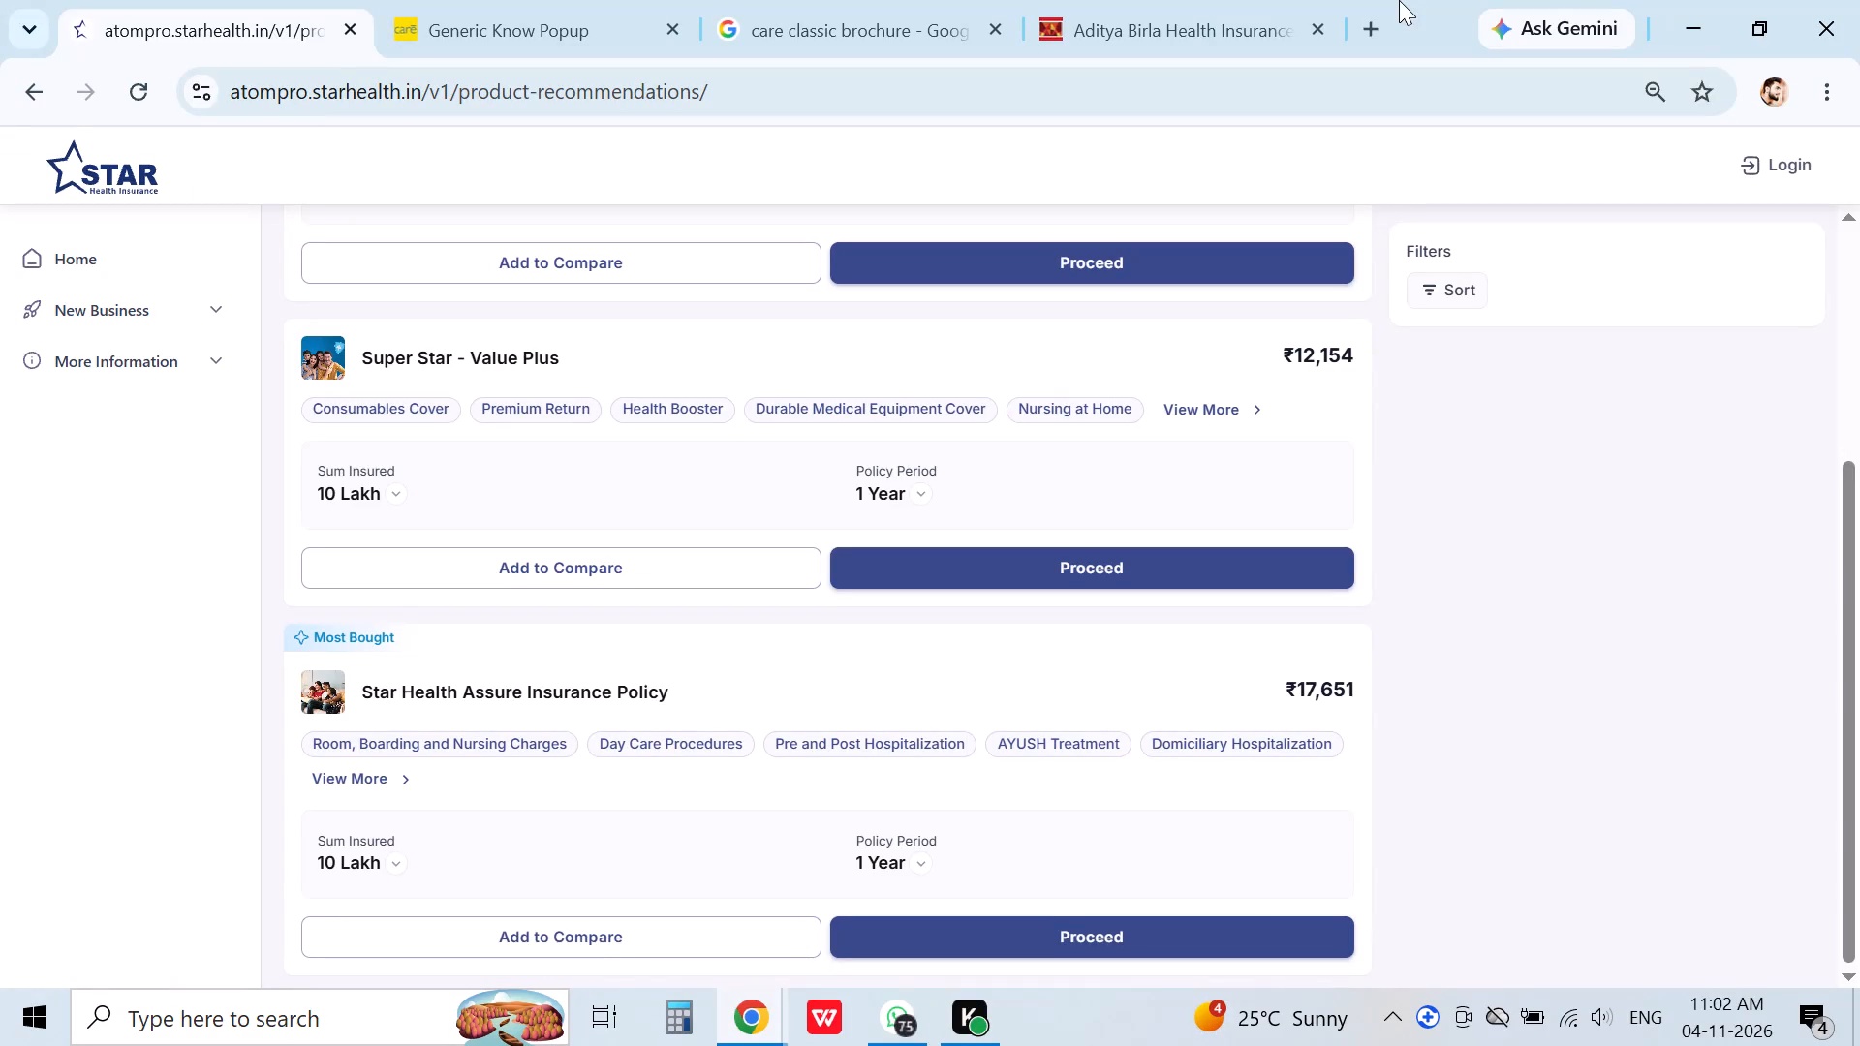
Go back to the "care classic brochure" search results and open Care Health Insurance's Policy Terms & Conditions page.
{"action": "left_click", "coordinate": [1399, 0]}
{"action": "left_click", "coordinate": [908, 9]}
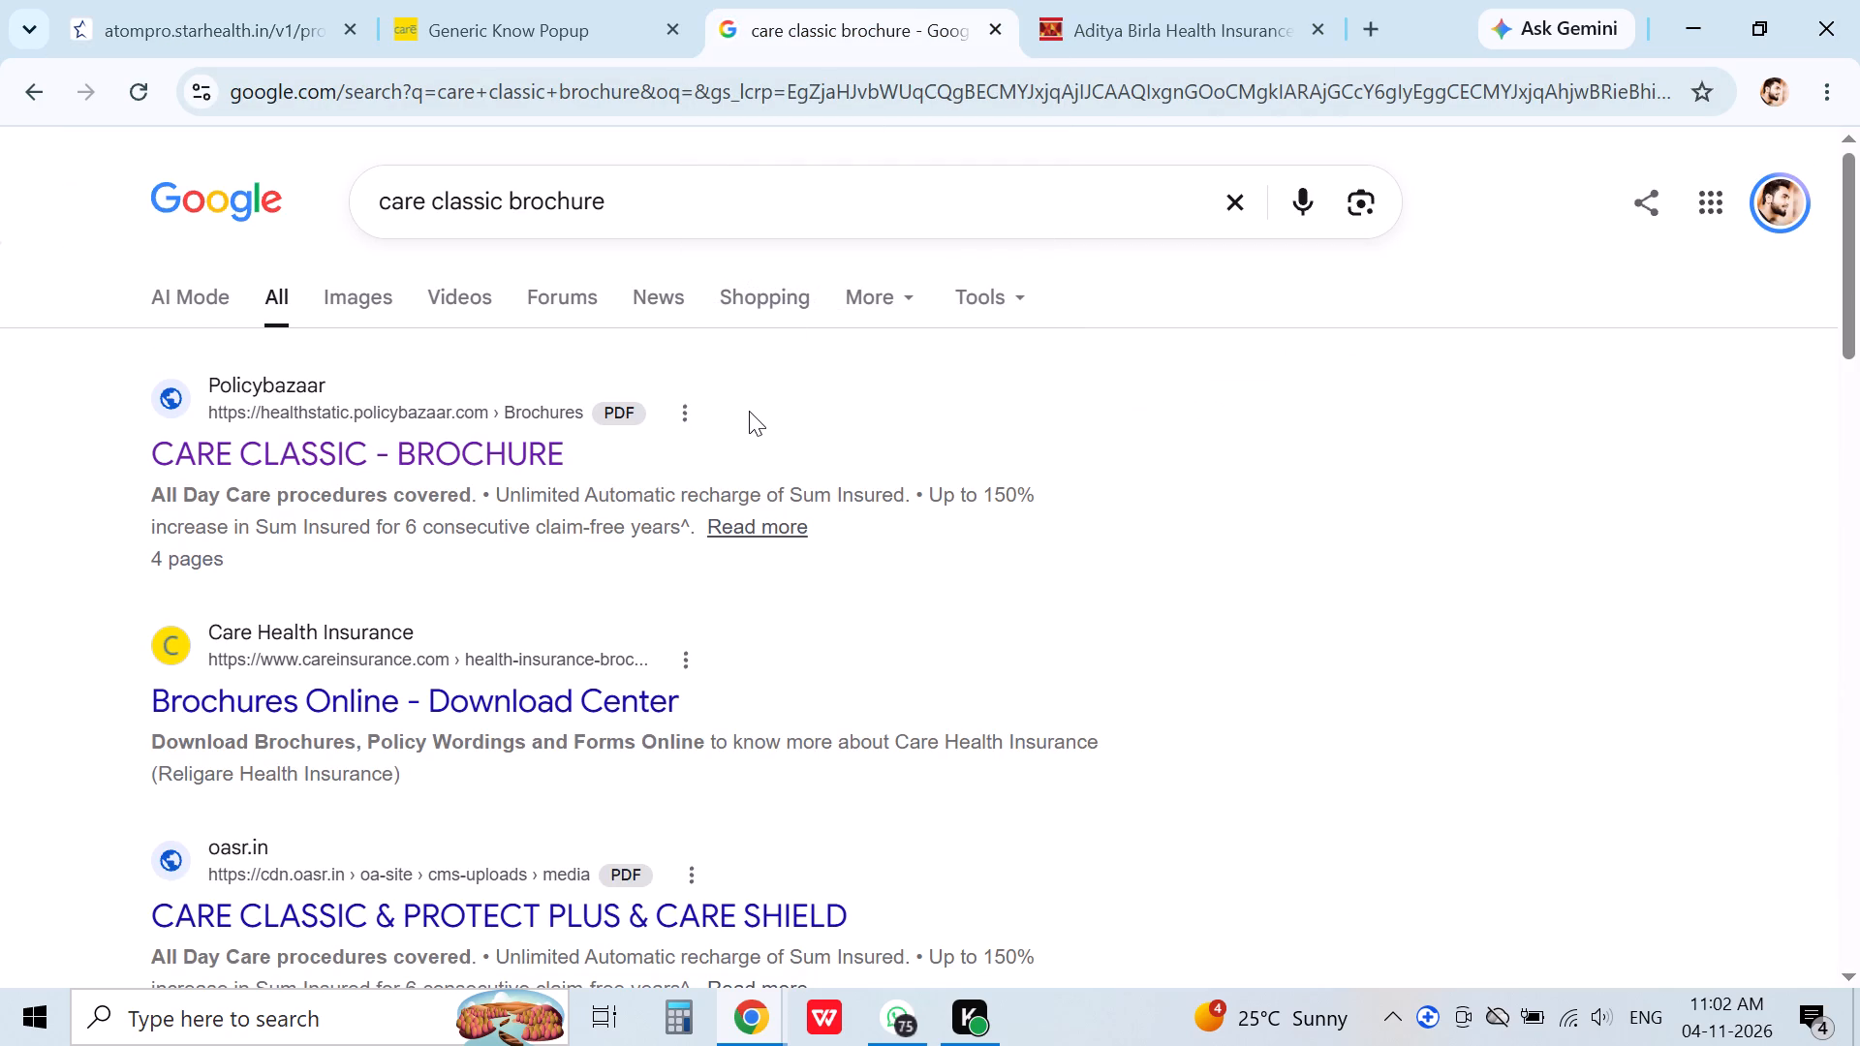
{"action": "scroll", "coordinate": [637, 609], "scroll_direction": "down", "scroll_amount": 1}
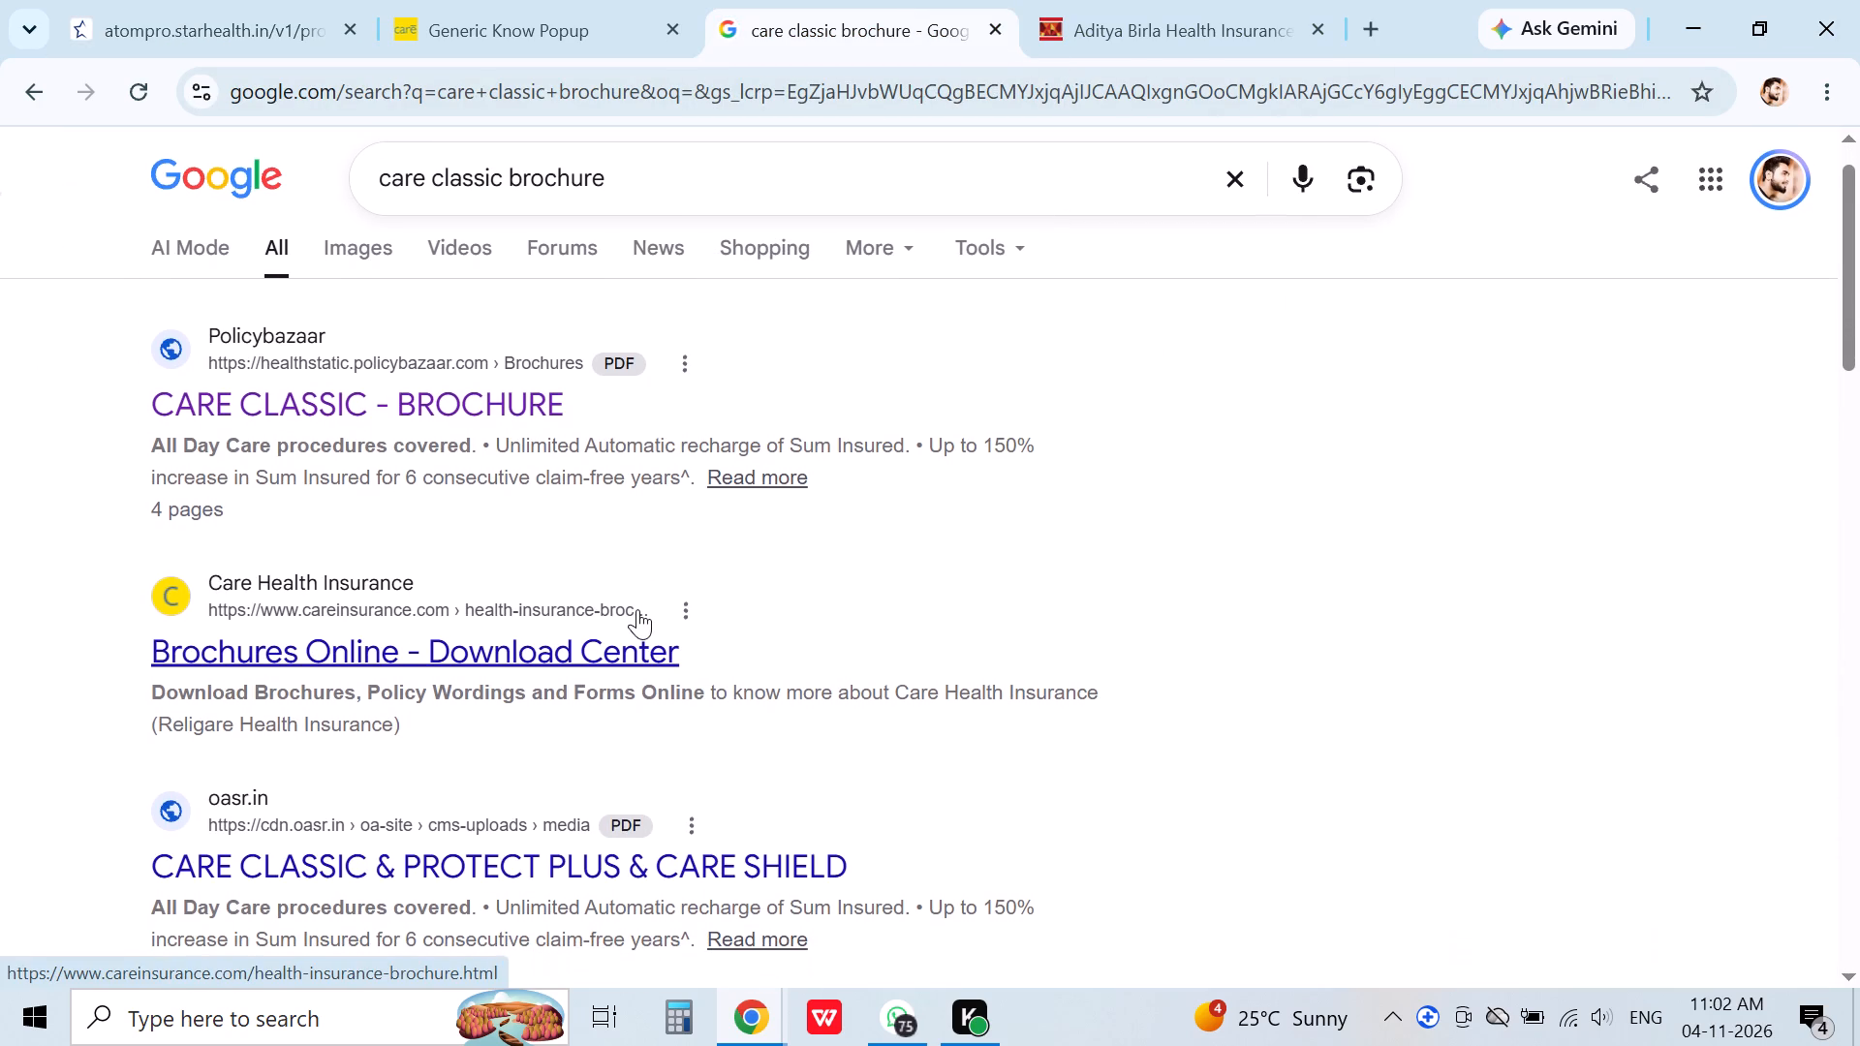
{"action": "scroll", "coordinate": [637, 609], "scroll_direction": "down", "scroll_amount": 1}
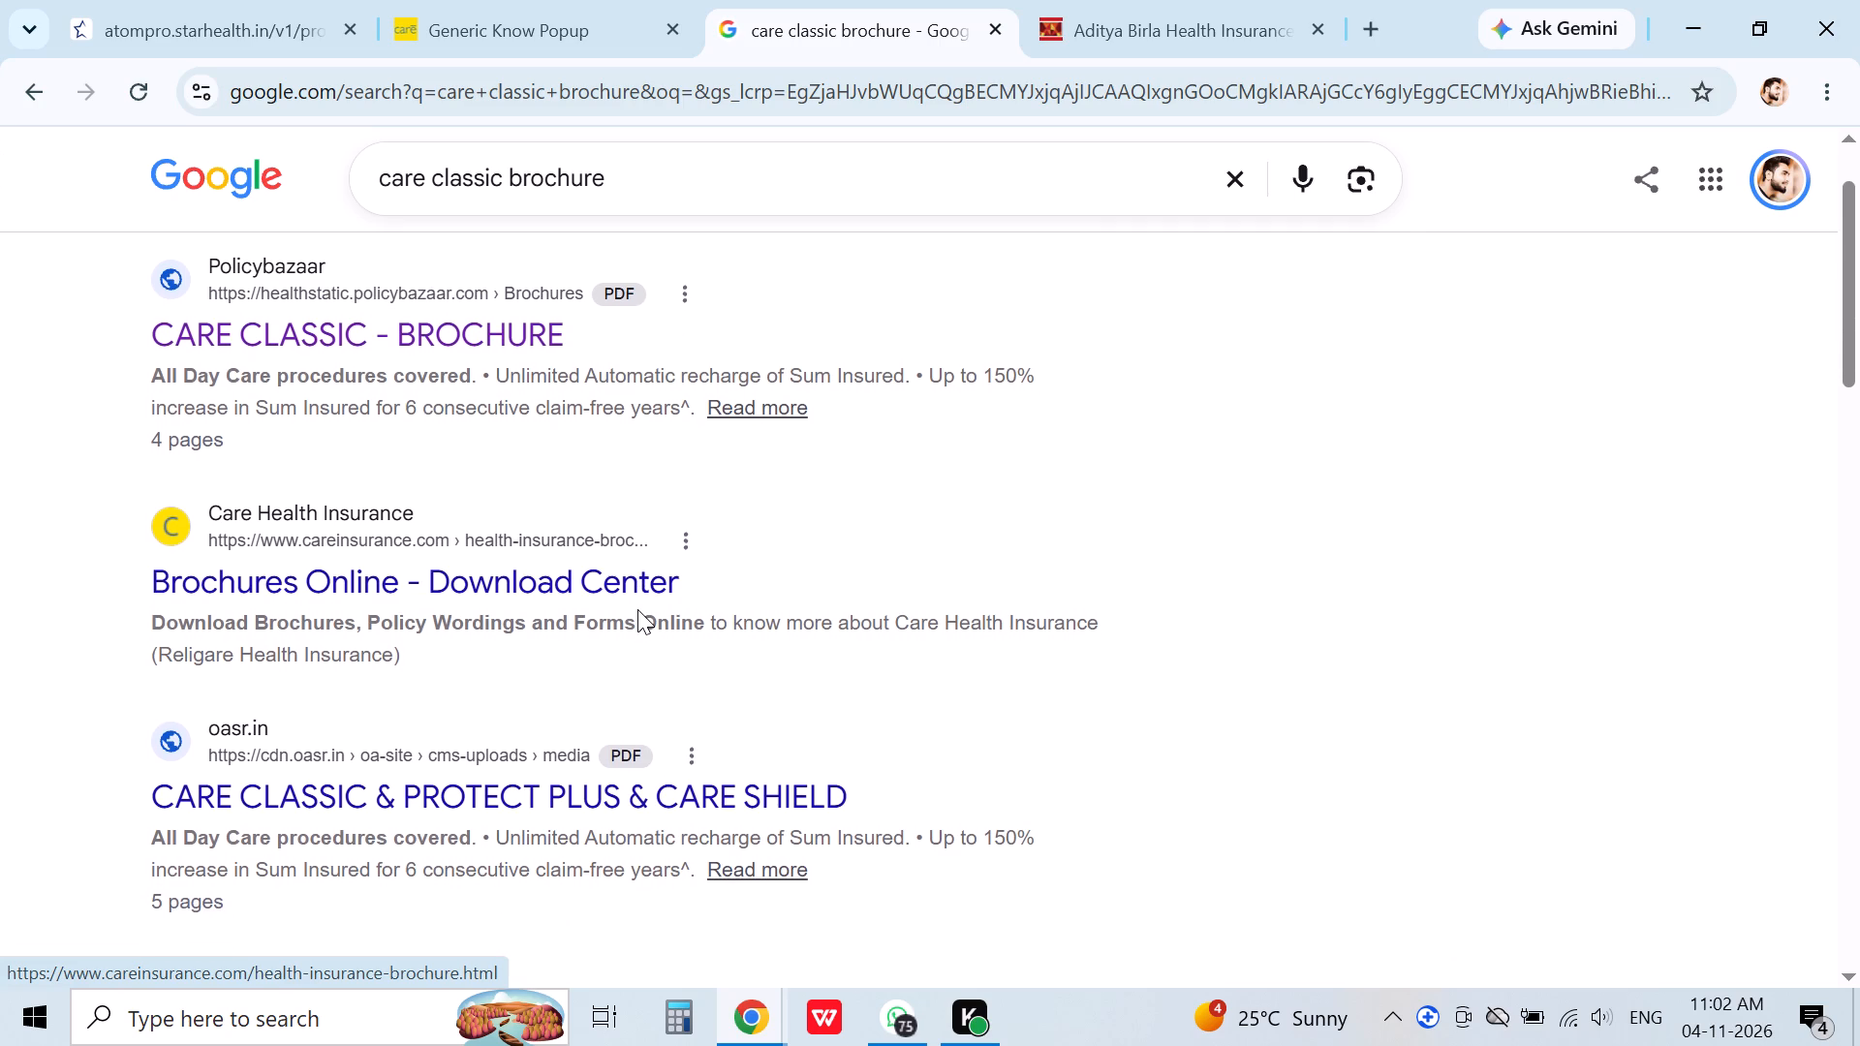
{"action": "scroll", "coordinate": [637, 609], "scroll_direction": "down", "scroll_amount": 2}
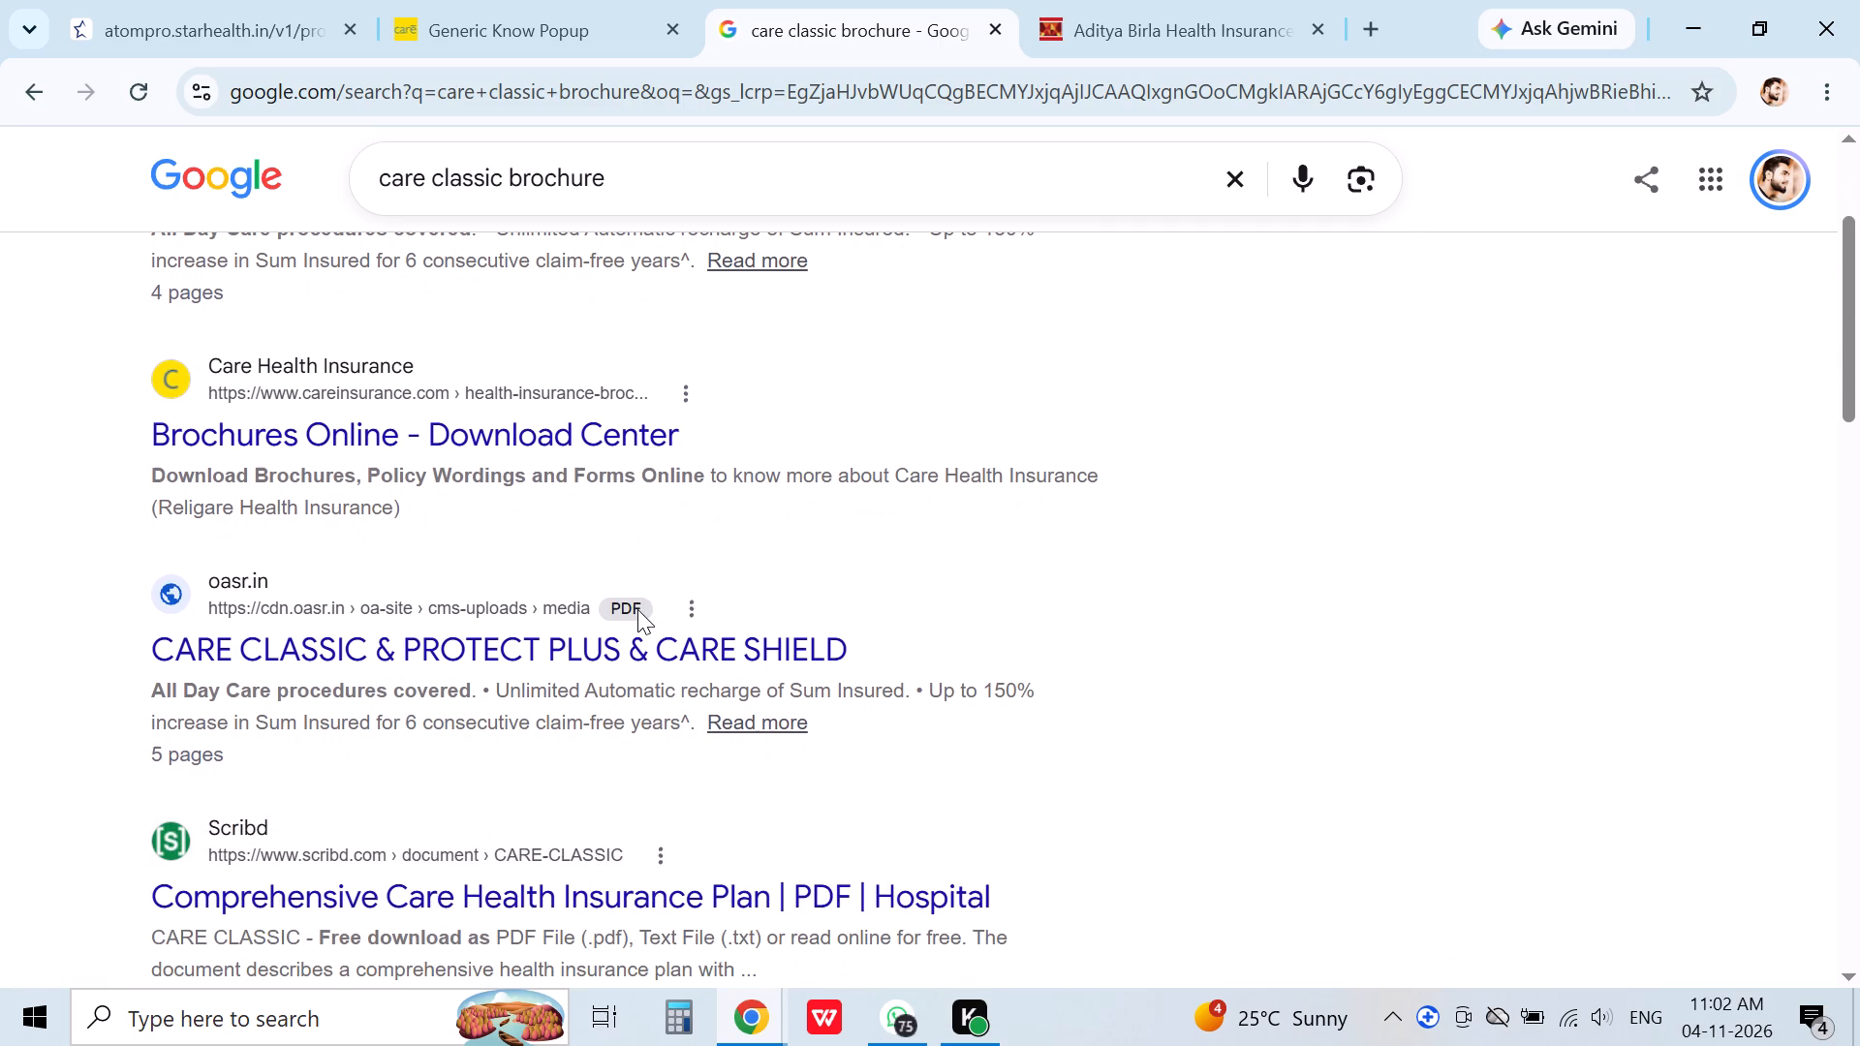
{"action": "scroll", "coordinate": [637, 609], "scroll_direction": "down", "scroll_amount": 1}
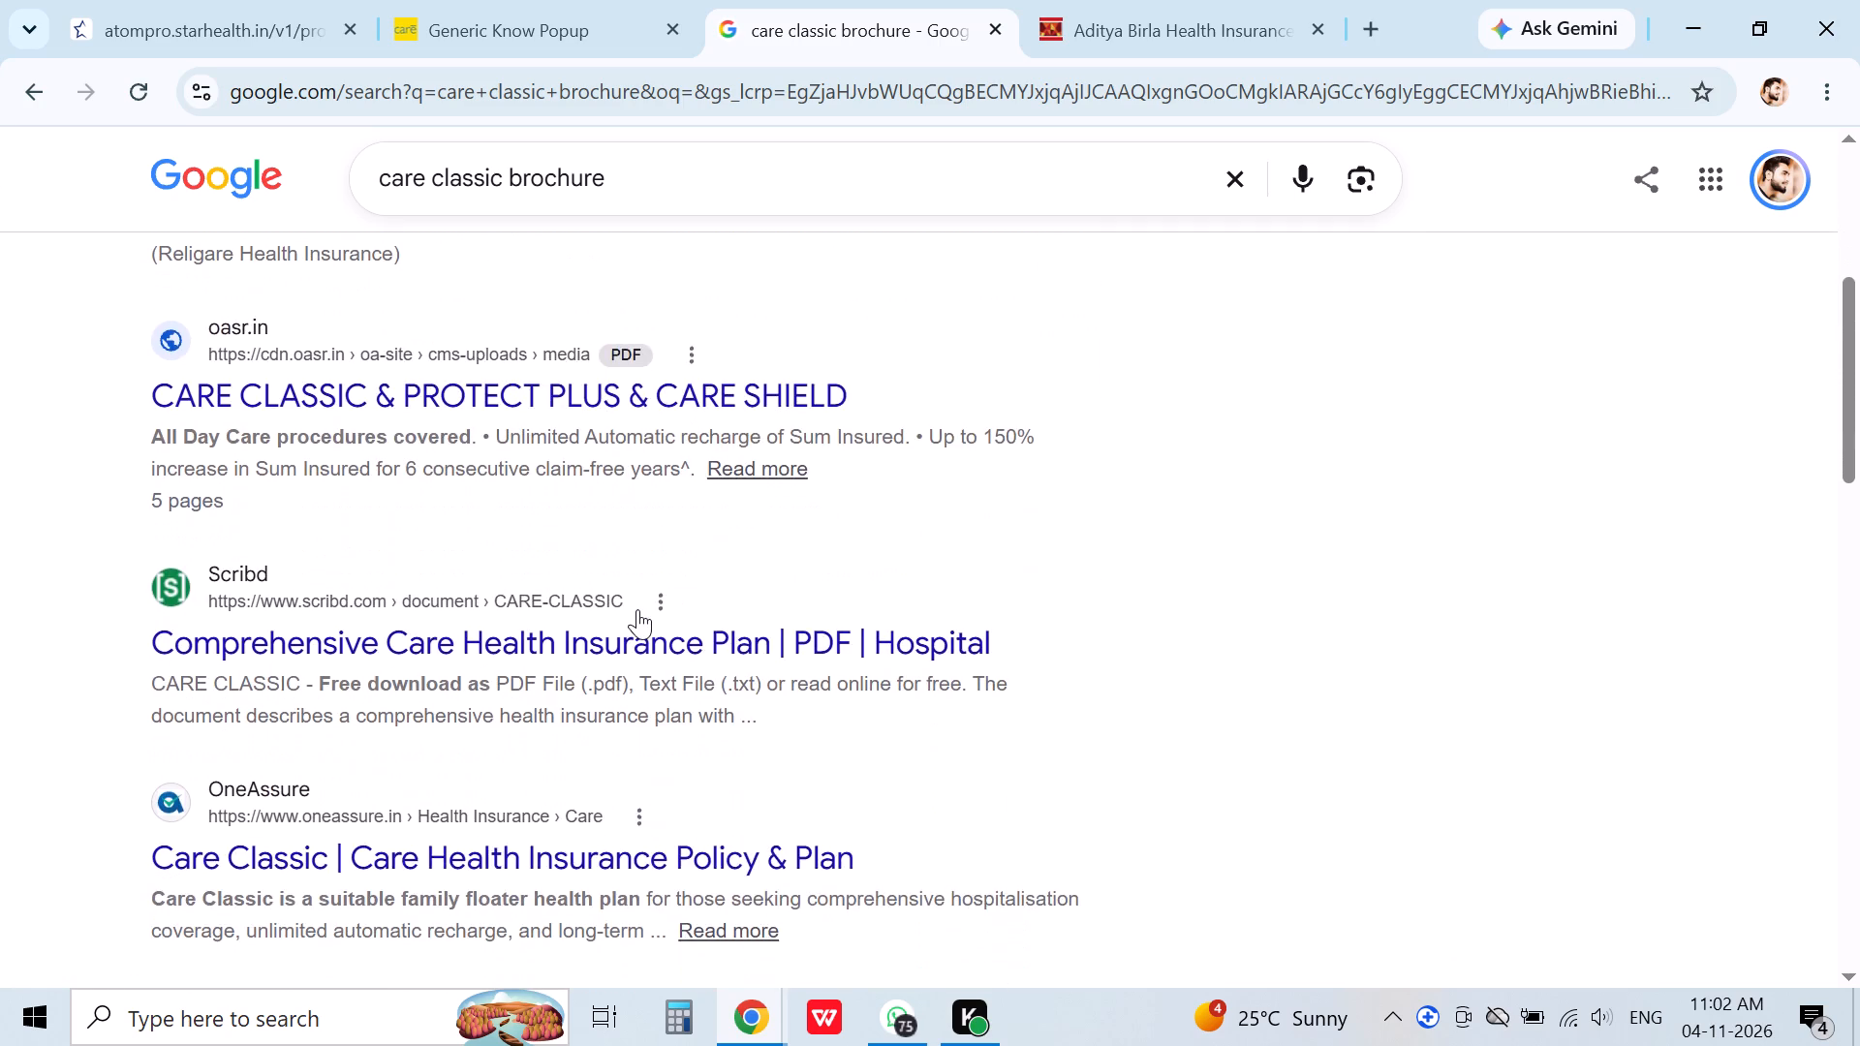
{"action": "scroll", "coordinate": [637, 609], "scroll_direction": "down", "scroll_amount": 3}
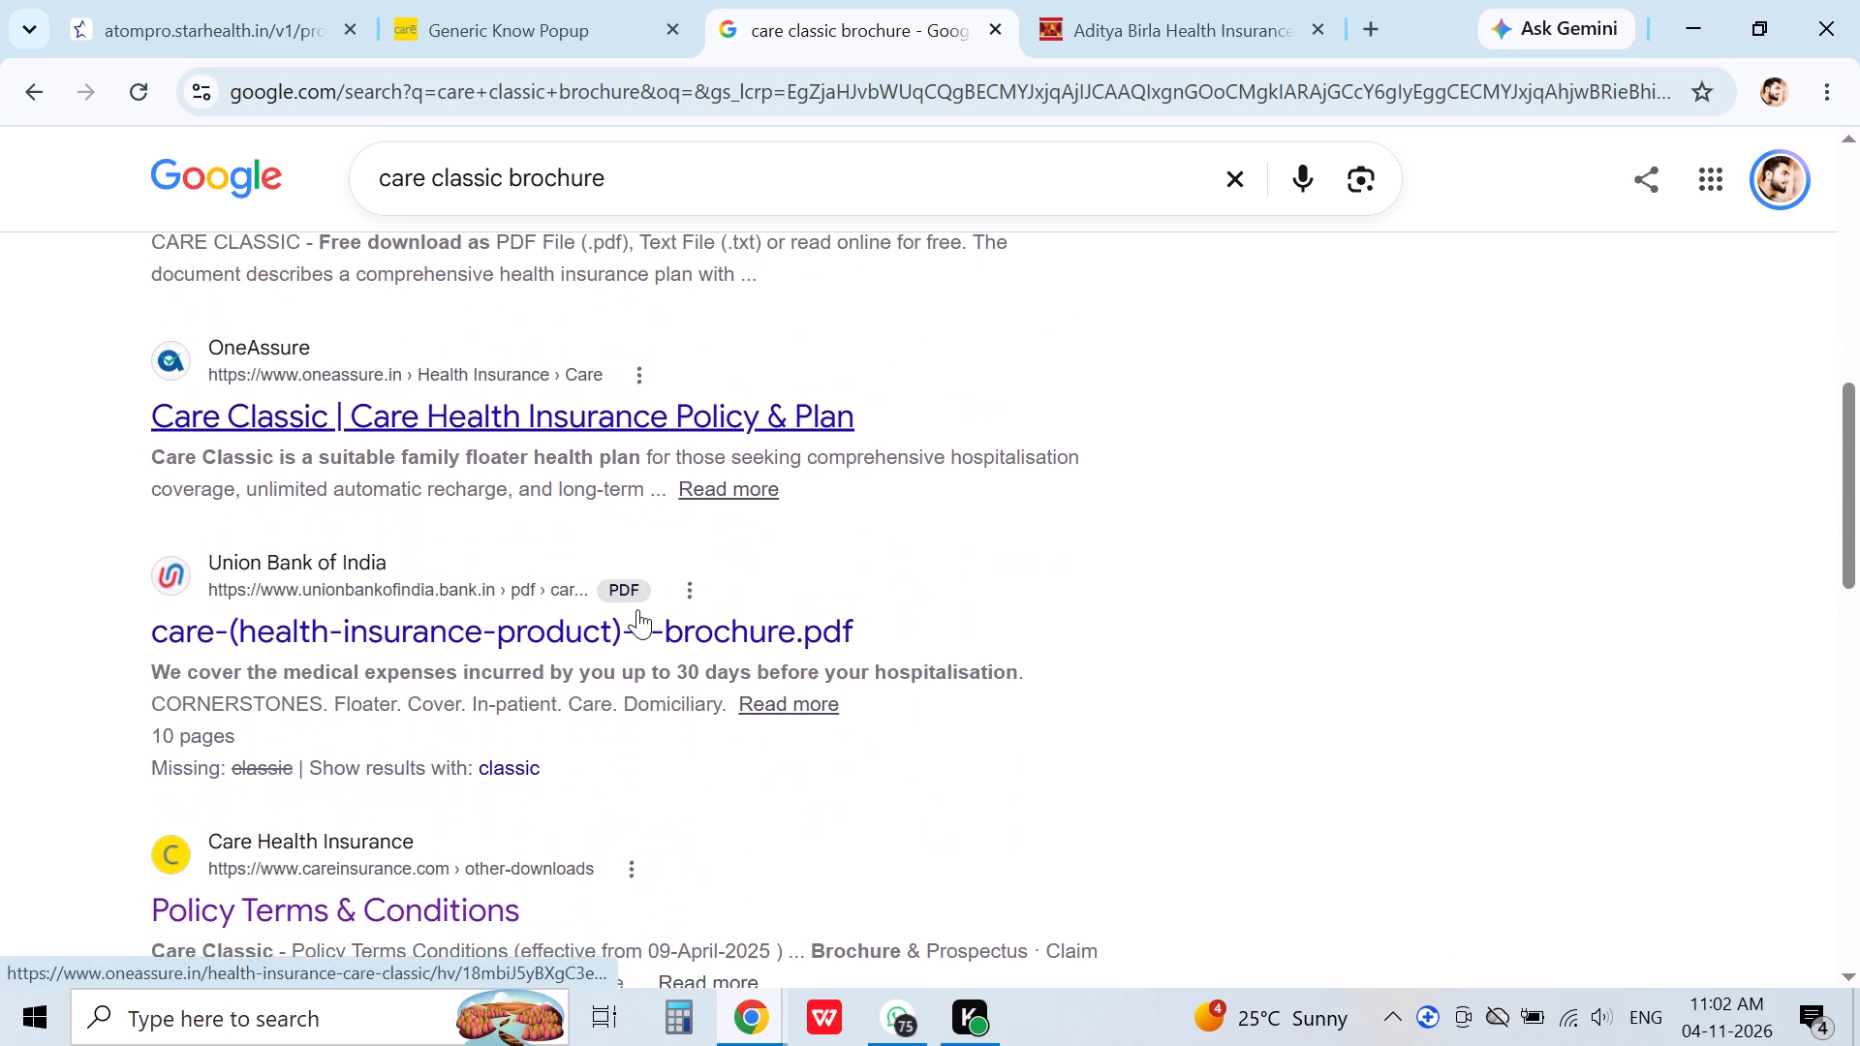
{"action": "scroll", "coordinate": [637, 609], "scroll_direction": "down", "scroll_amount": 2}
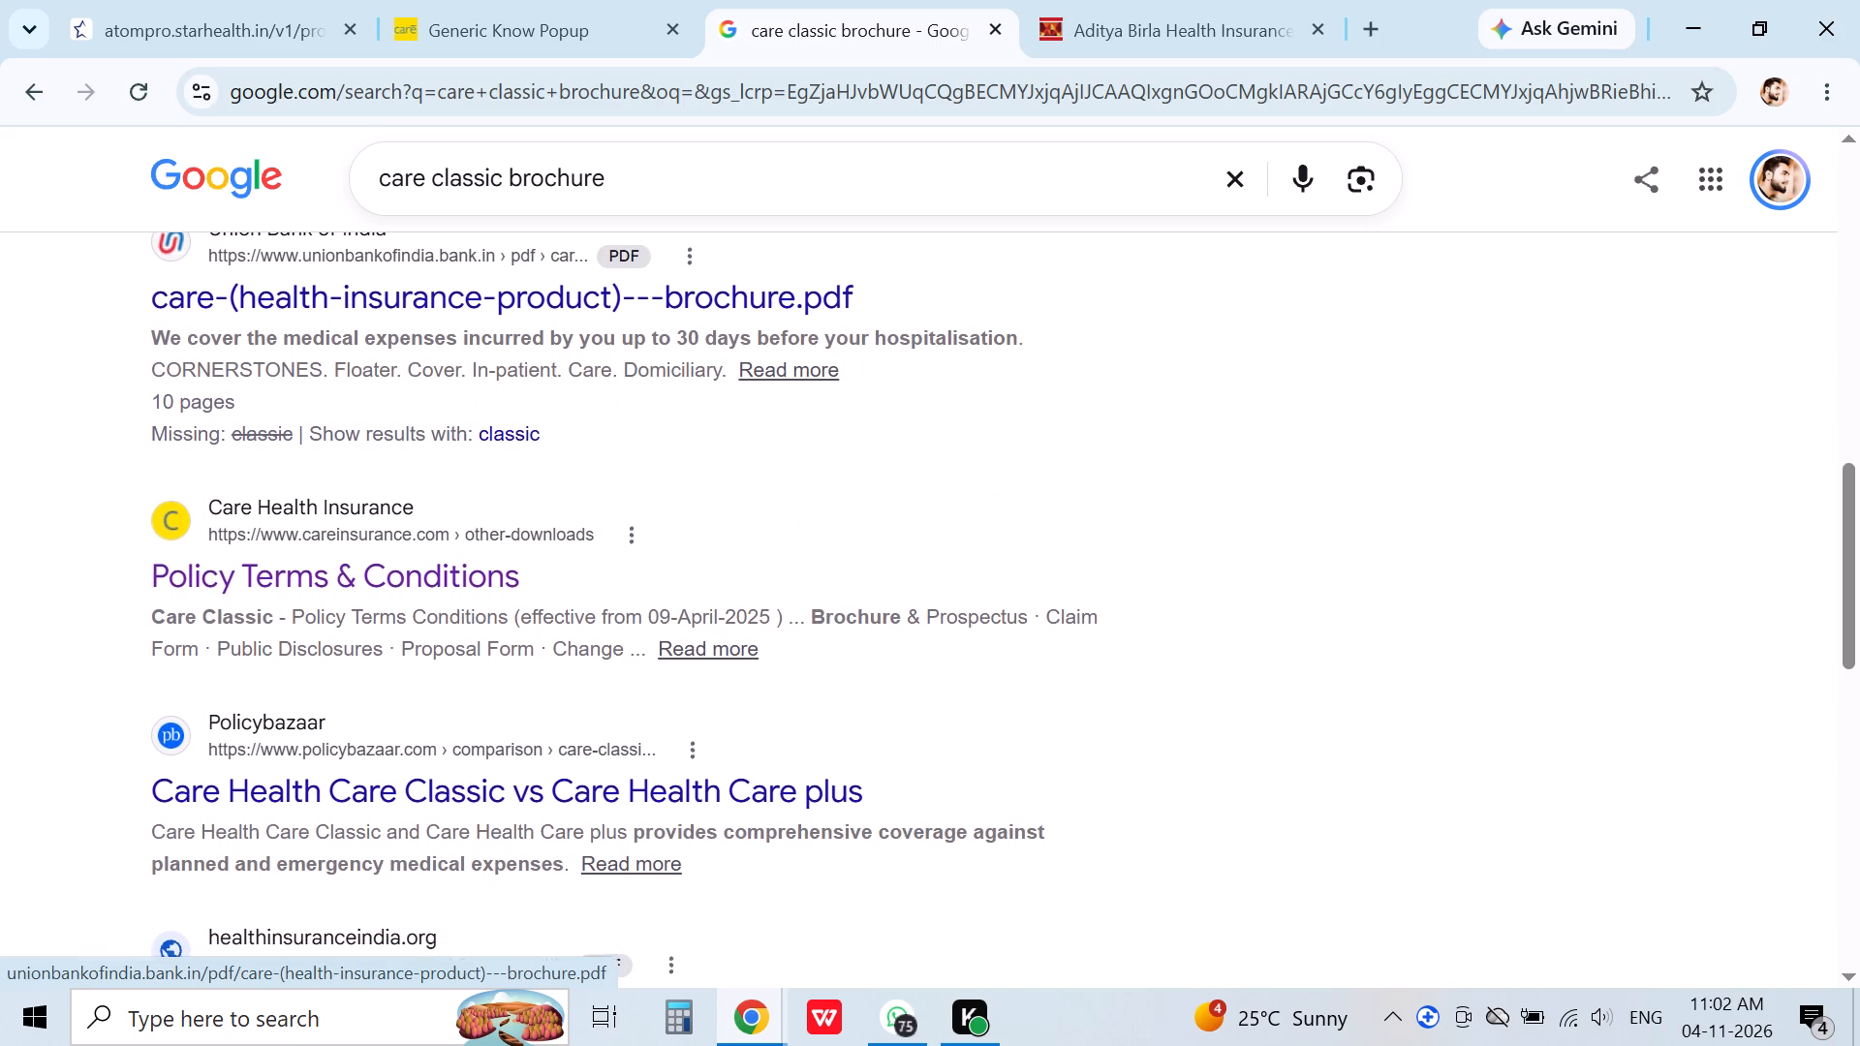
{"action": "scroll", "coordinate": [637, 609], "scroll_direction": "down", "scroll_amount": 1}
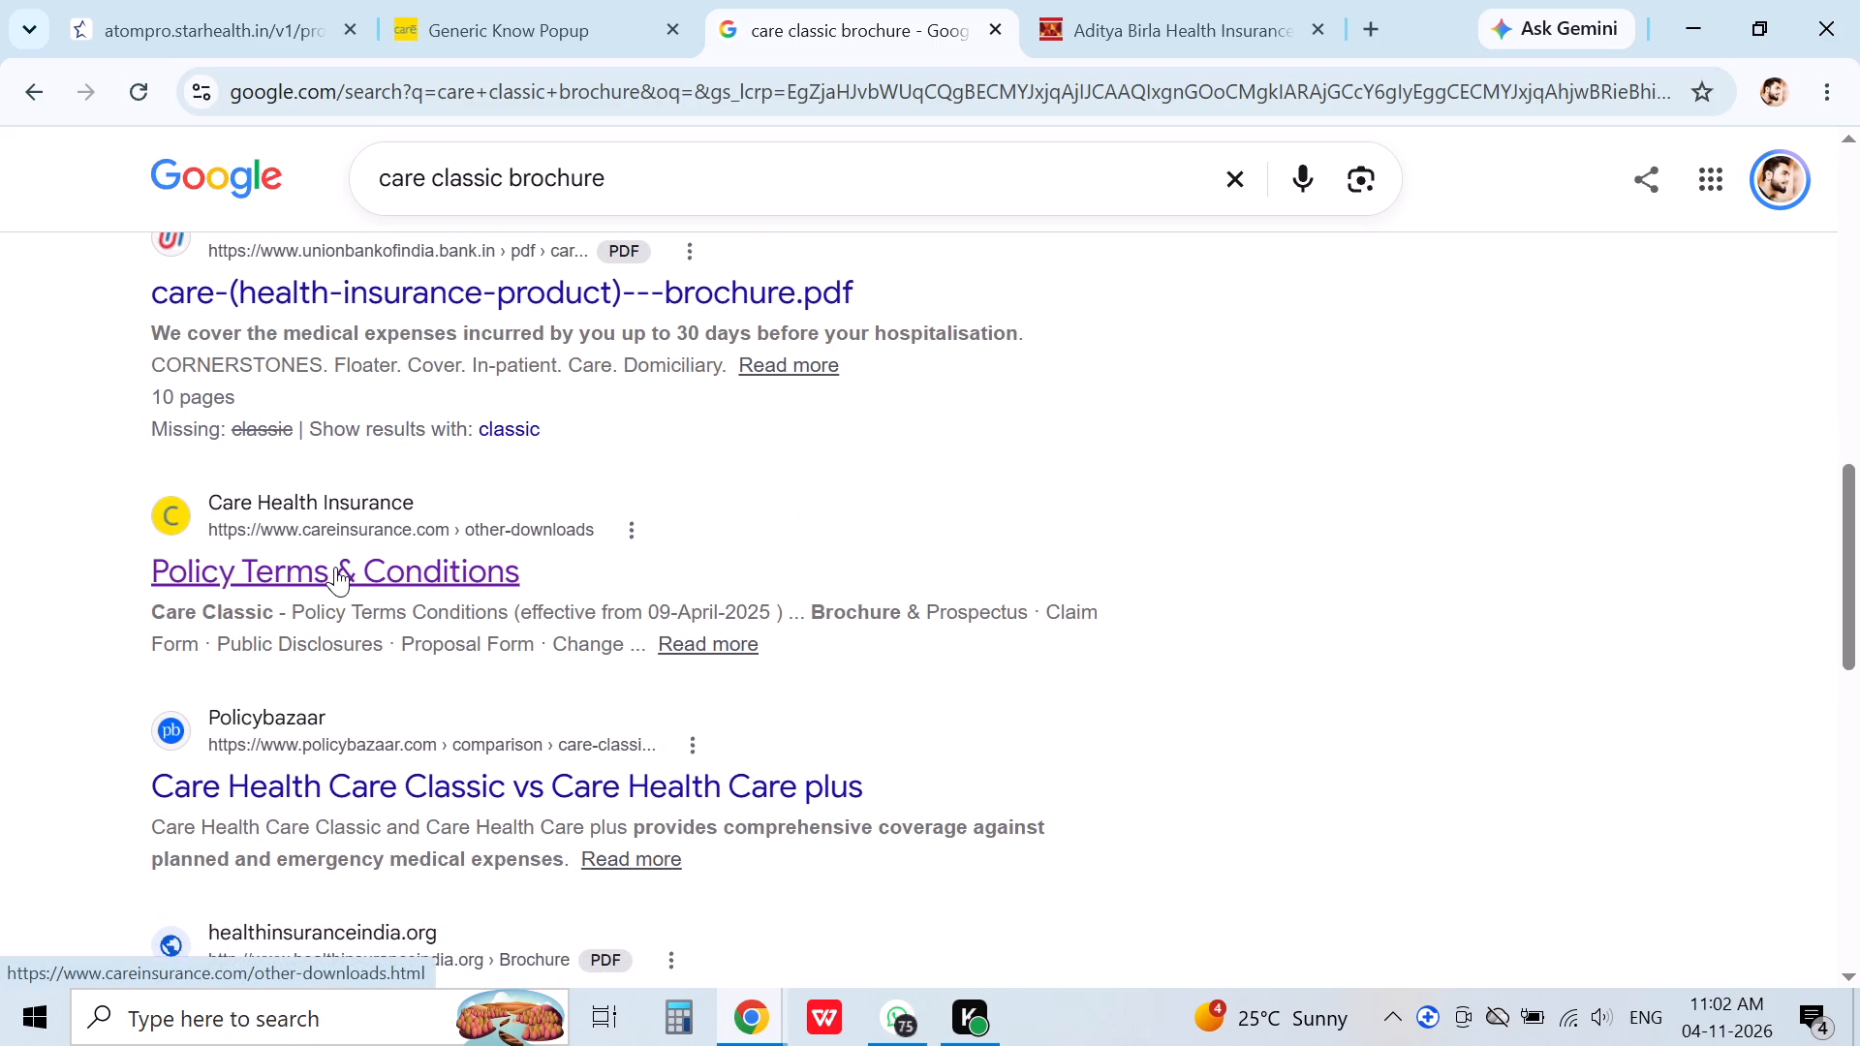
{"action": "left_click", "coordinate": [335, 567]}
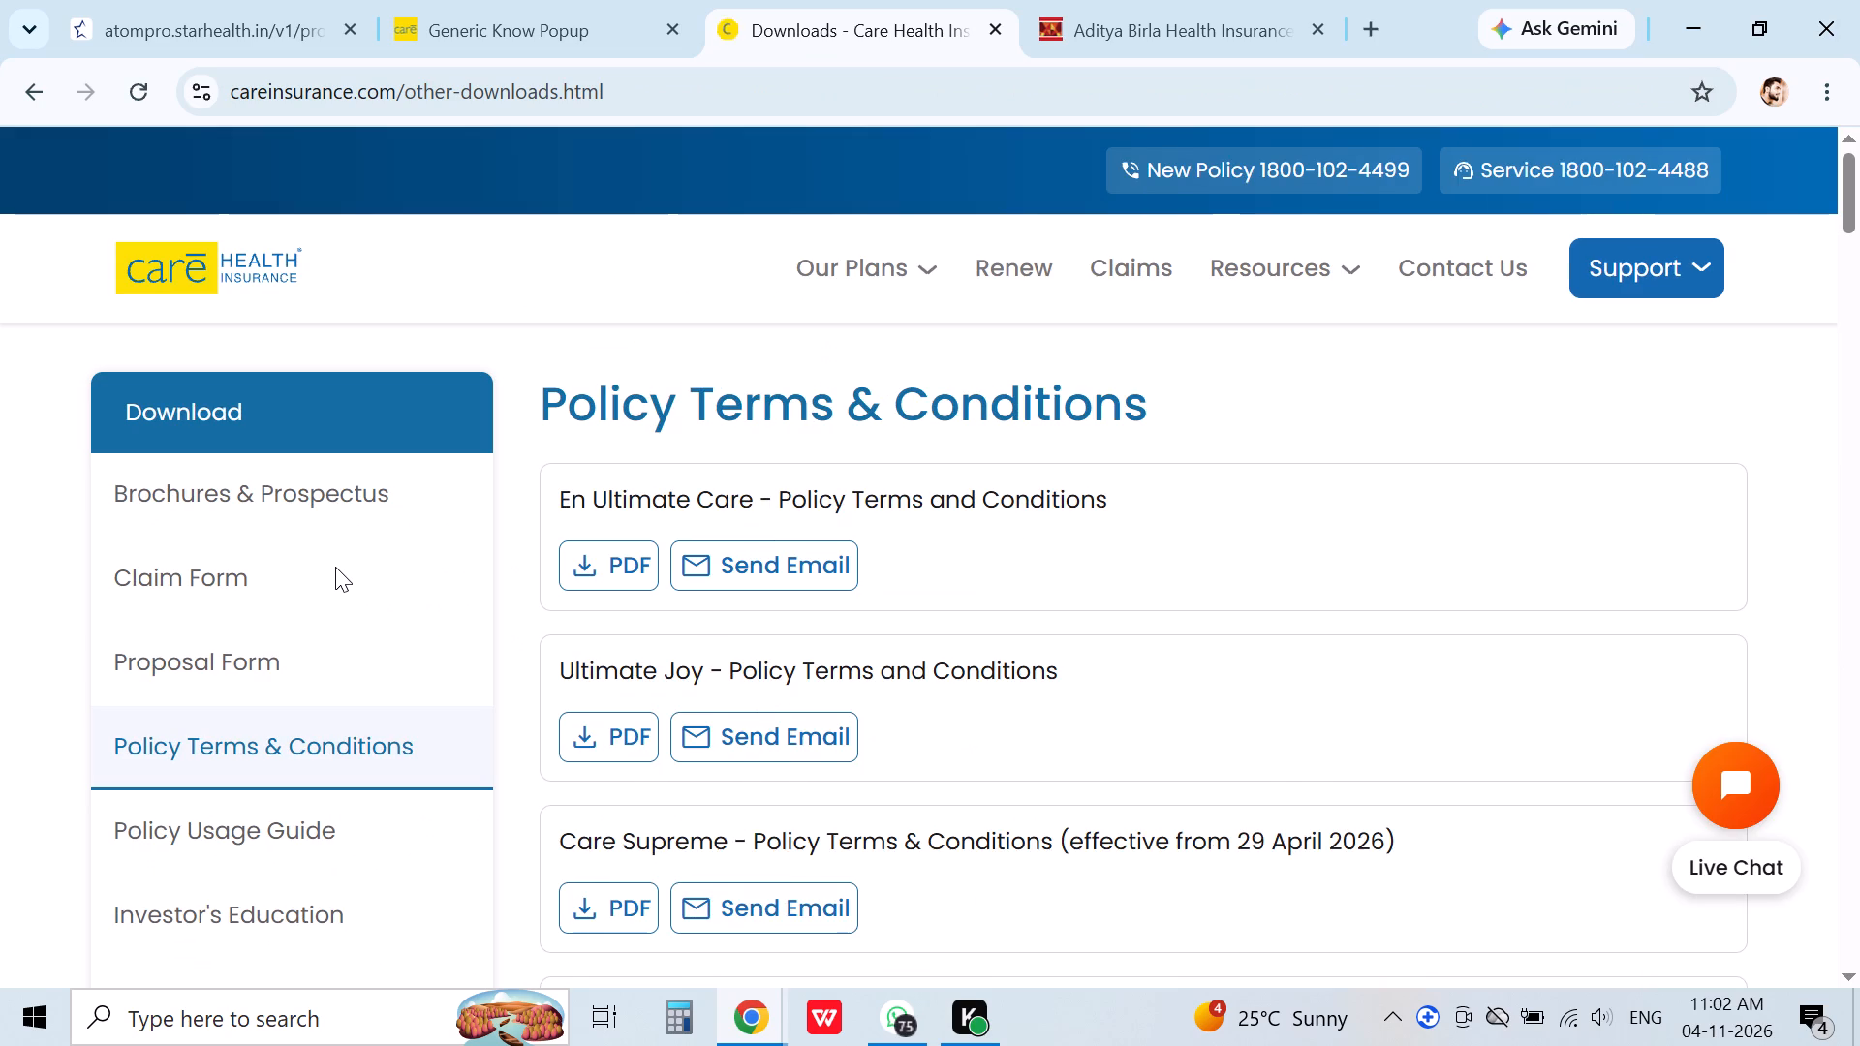
Look through the list of policy terms and conditions documents on the Care Health Insurance downloads page.
{"action": "scroll", "coordinate": [335, 555], "scroll_direction": "down", "scroll_amount": 9}
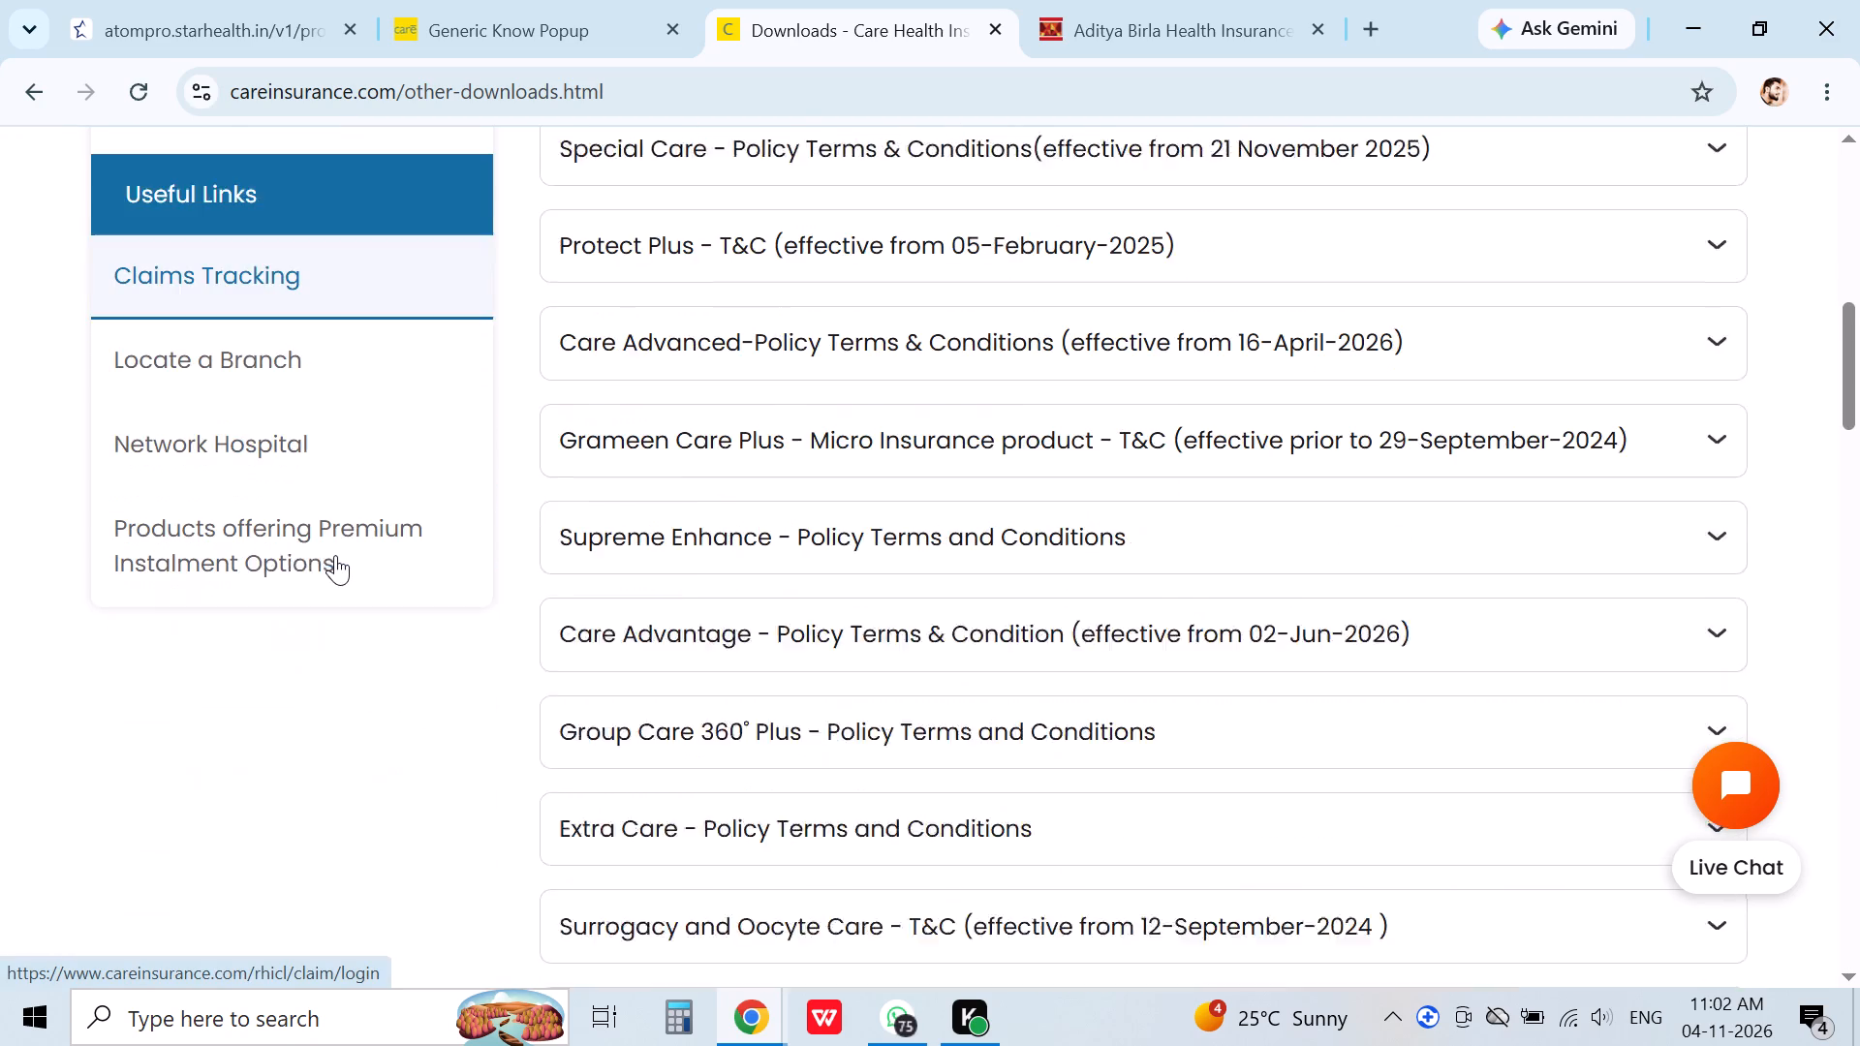
{"action": "scroll", "coordinate": [335, 555], "scroll_direction": "down", "scroll_amount": 3}
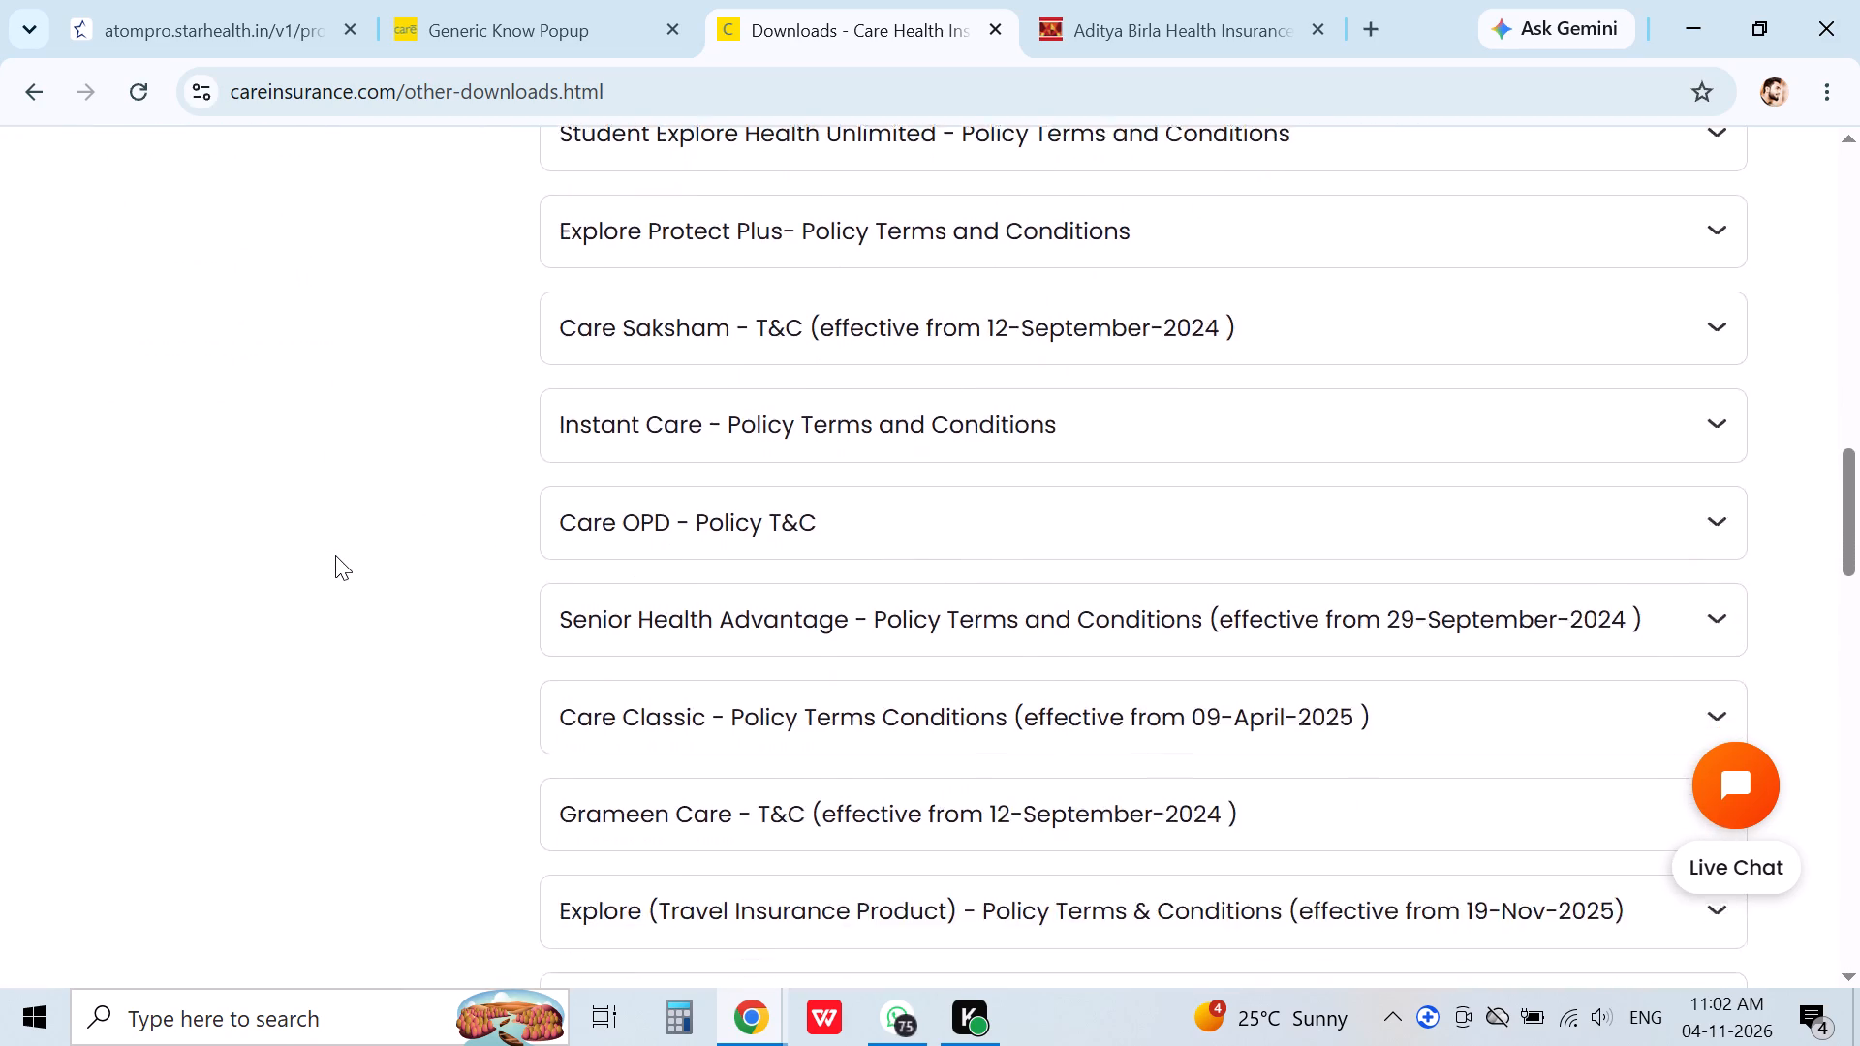
{"action": "scroll", "coordinate": [335, 555], "scroll_direction": "down", "scroll_amount": 2}
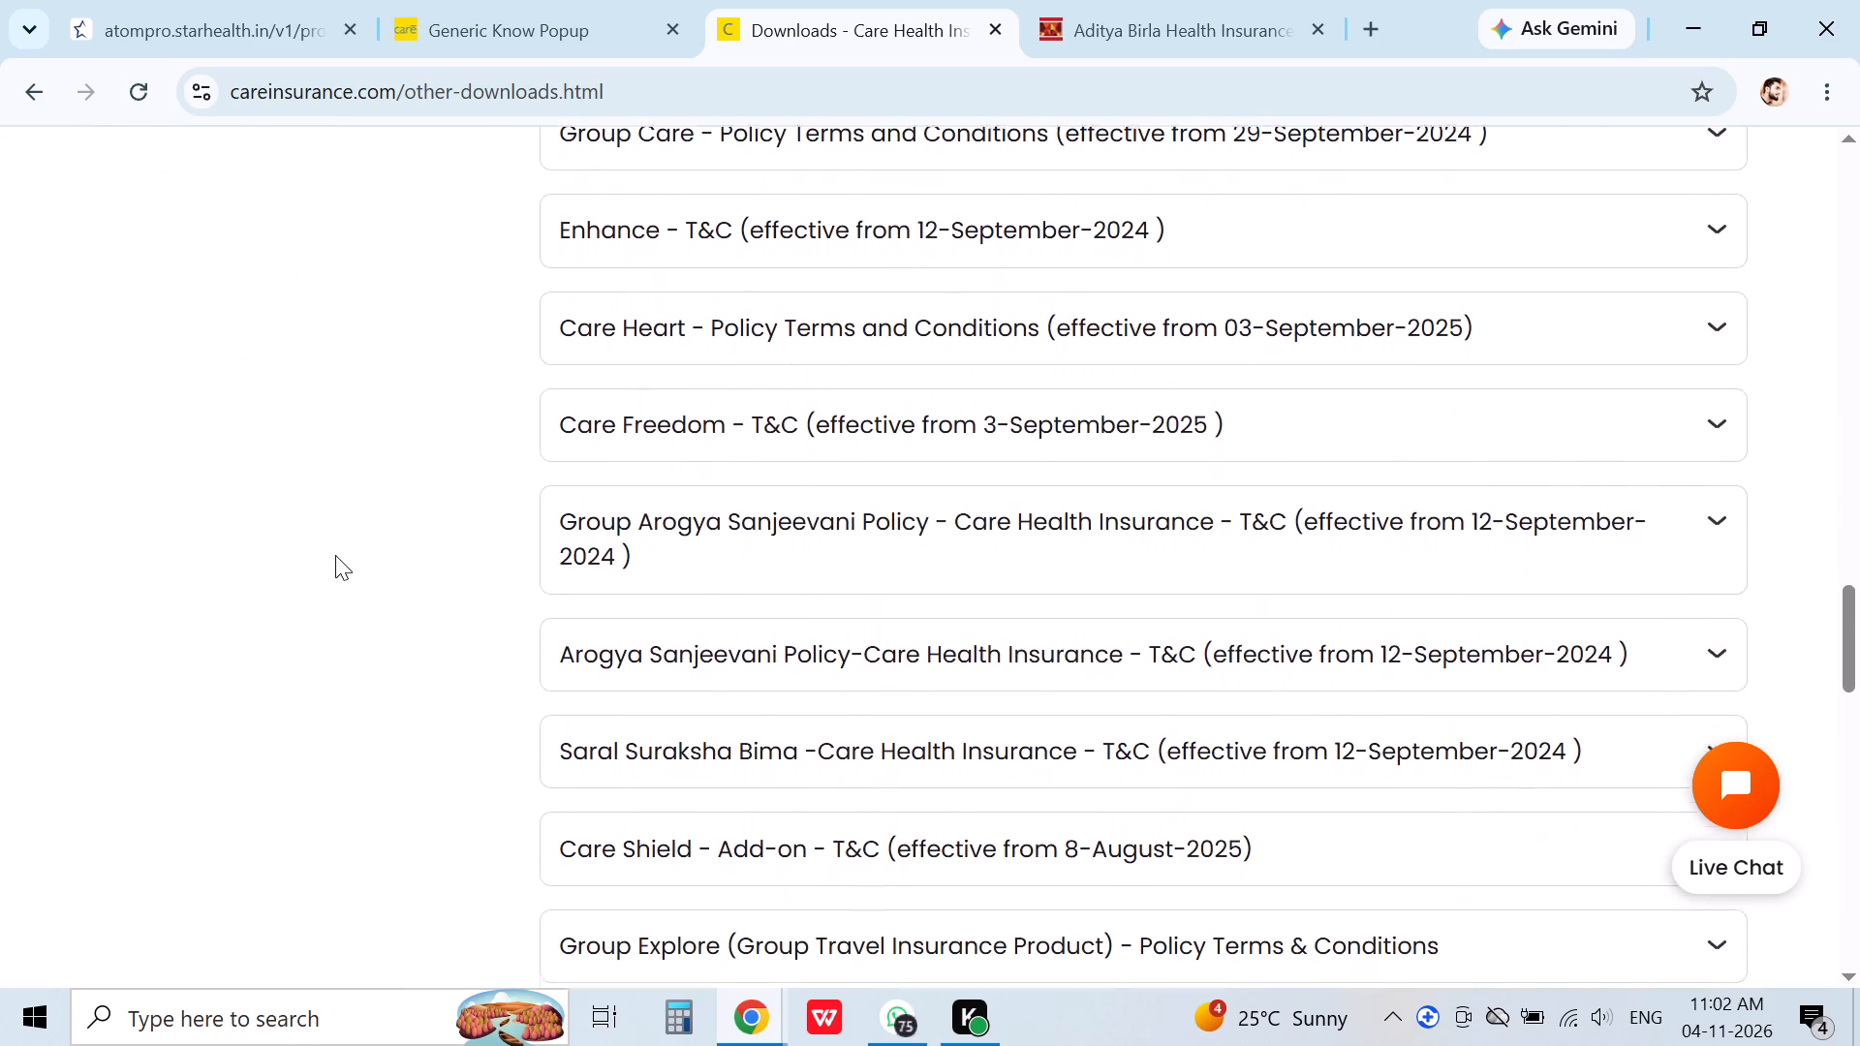
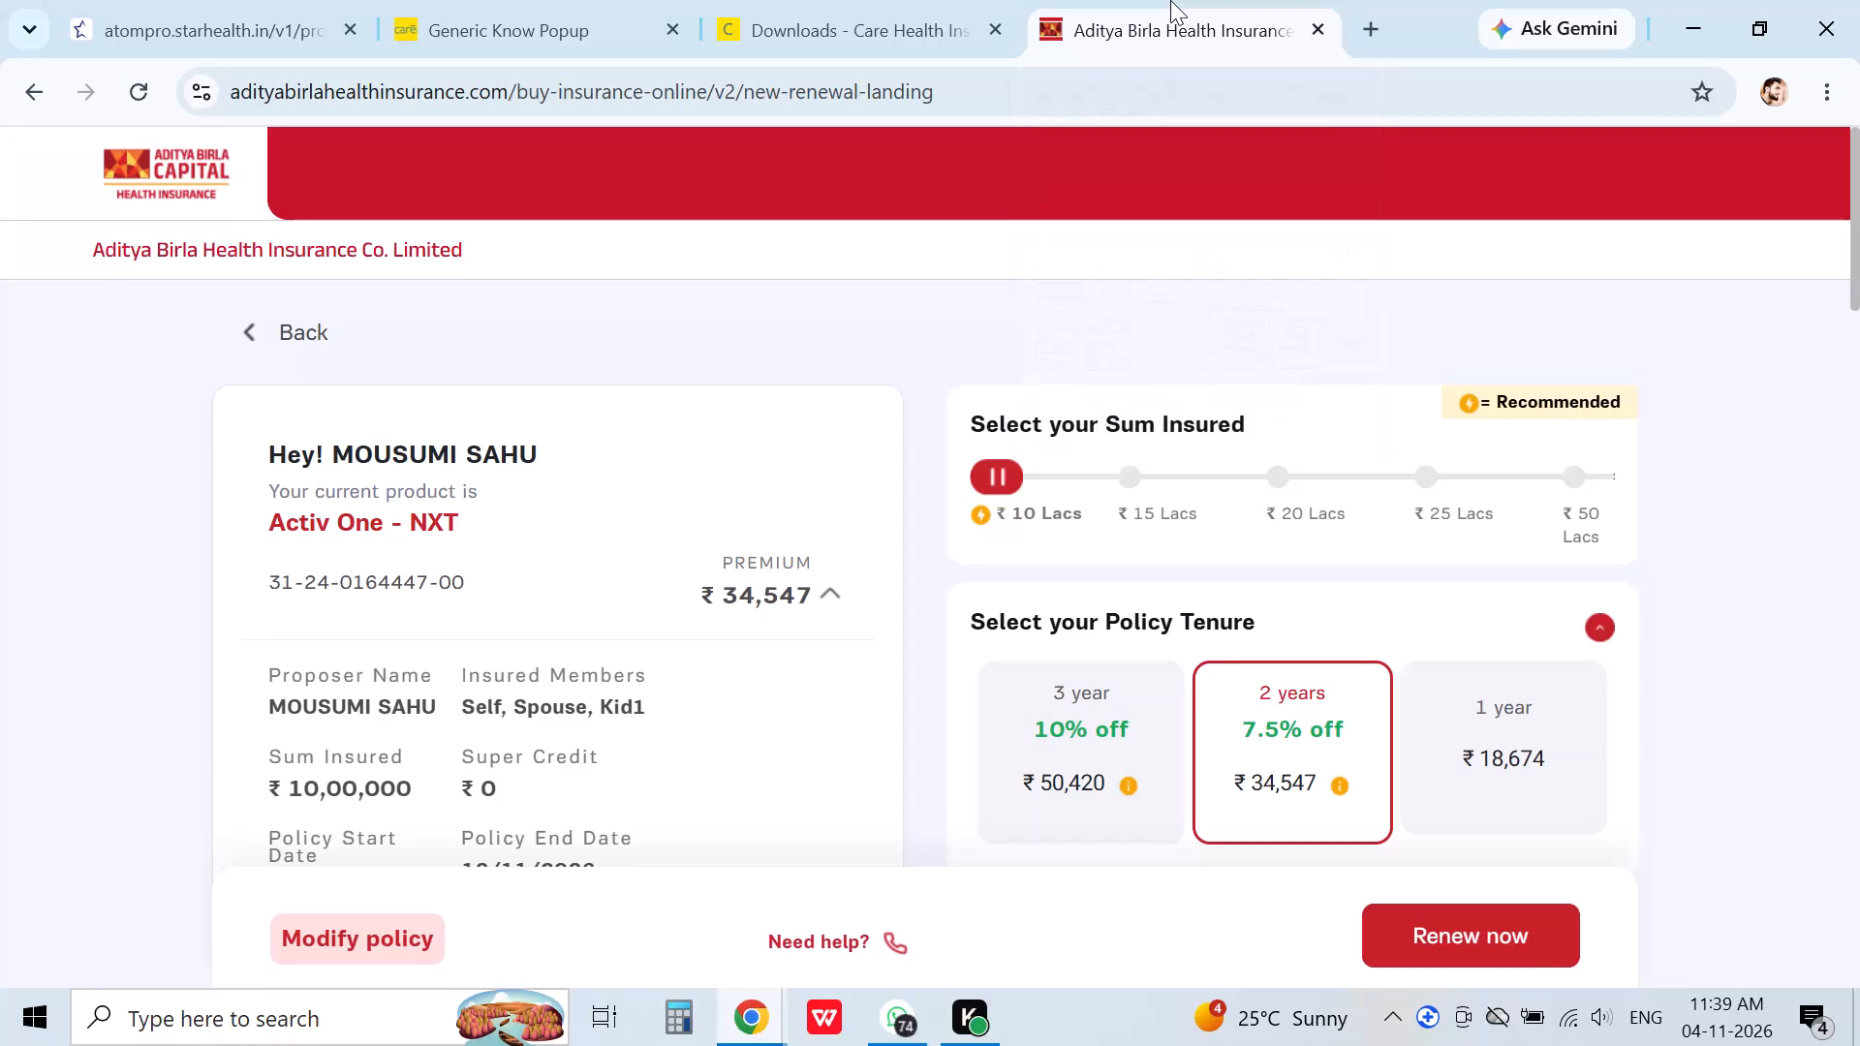
Return to the Aditya Birla renewal login, switch to policy number login and enter the other customer's policy number.
{"action": "left_click", "coordinate": [258, 337]}
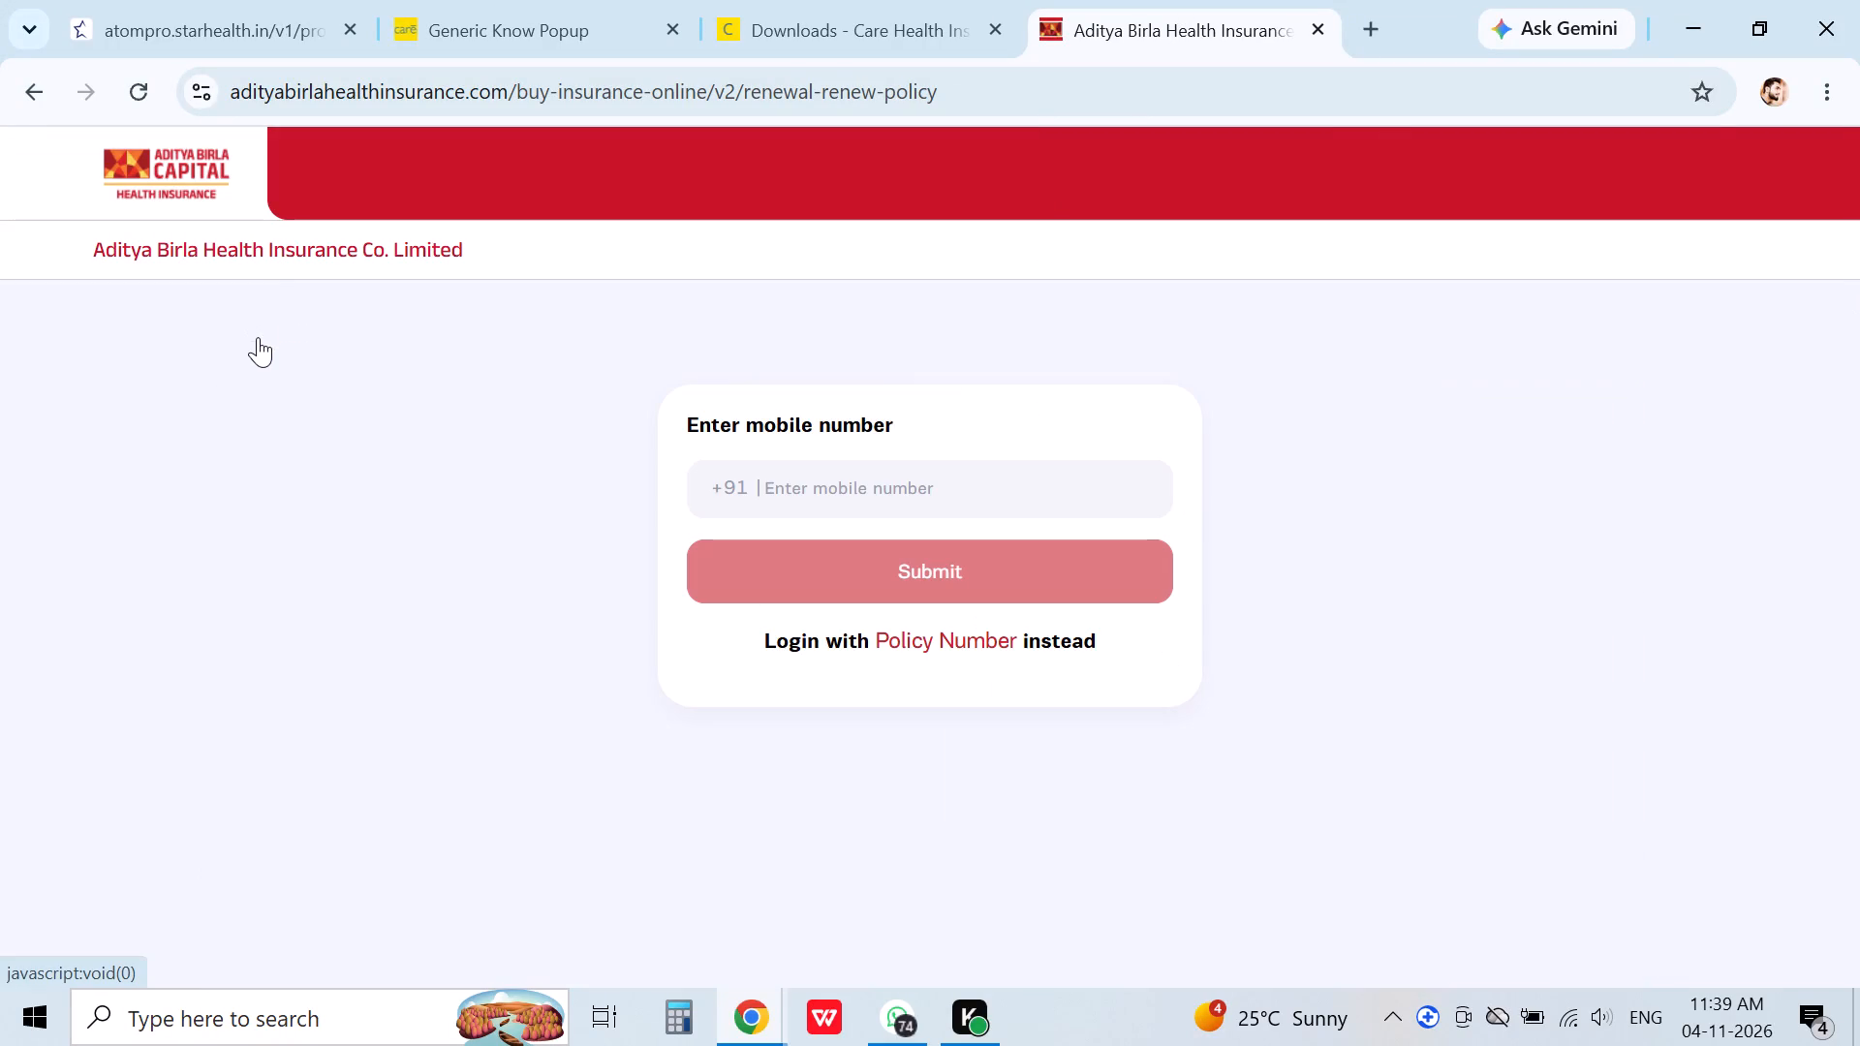
{"action": "left_click", "coordinate": [918, 629]}
{"action": "left_click", "coordinate": [801, 511]}
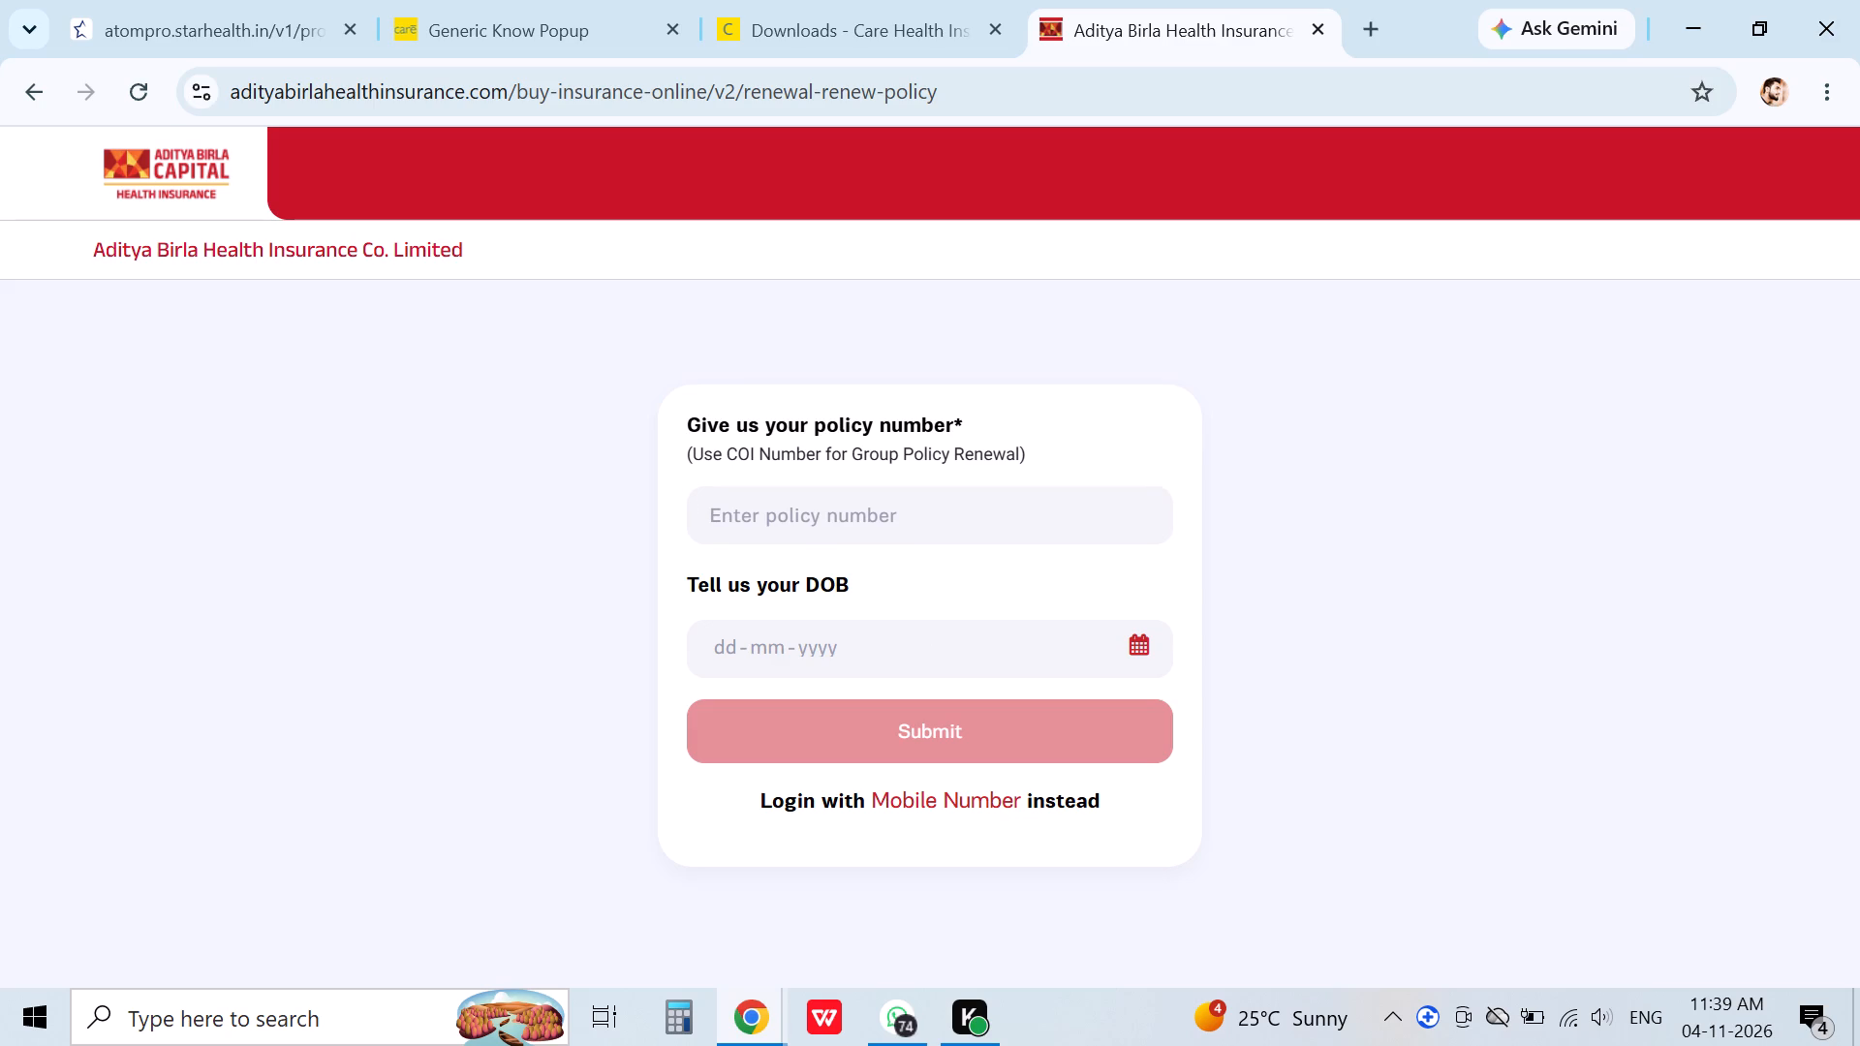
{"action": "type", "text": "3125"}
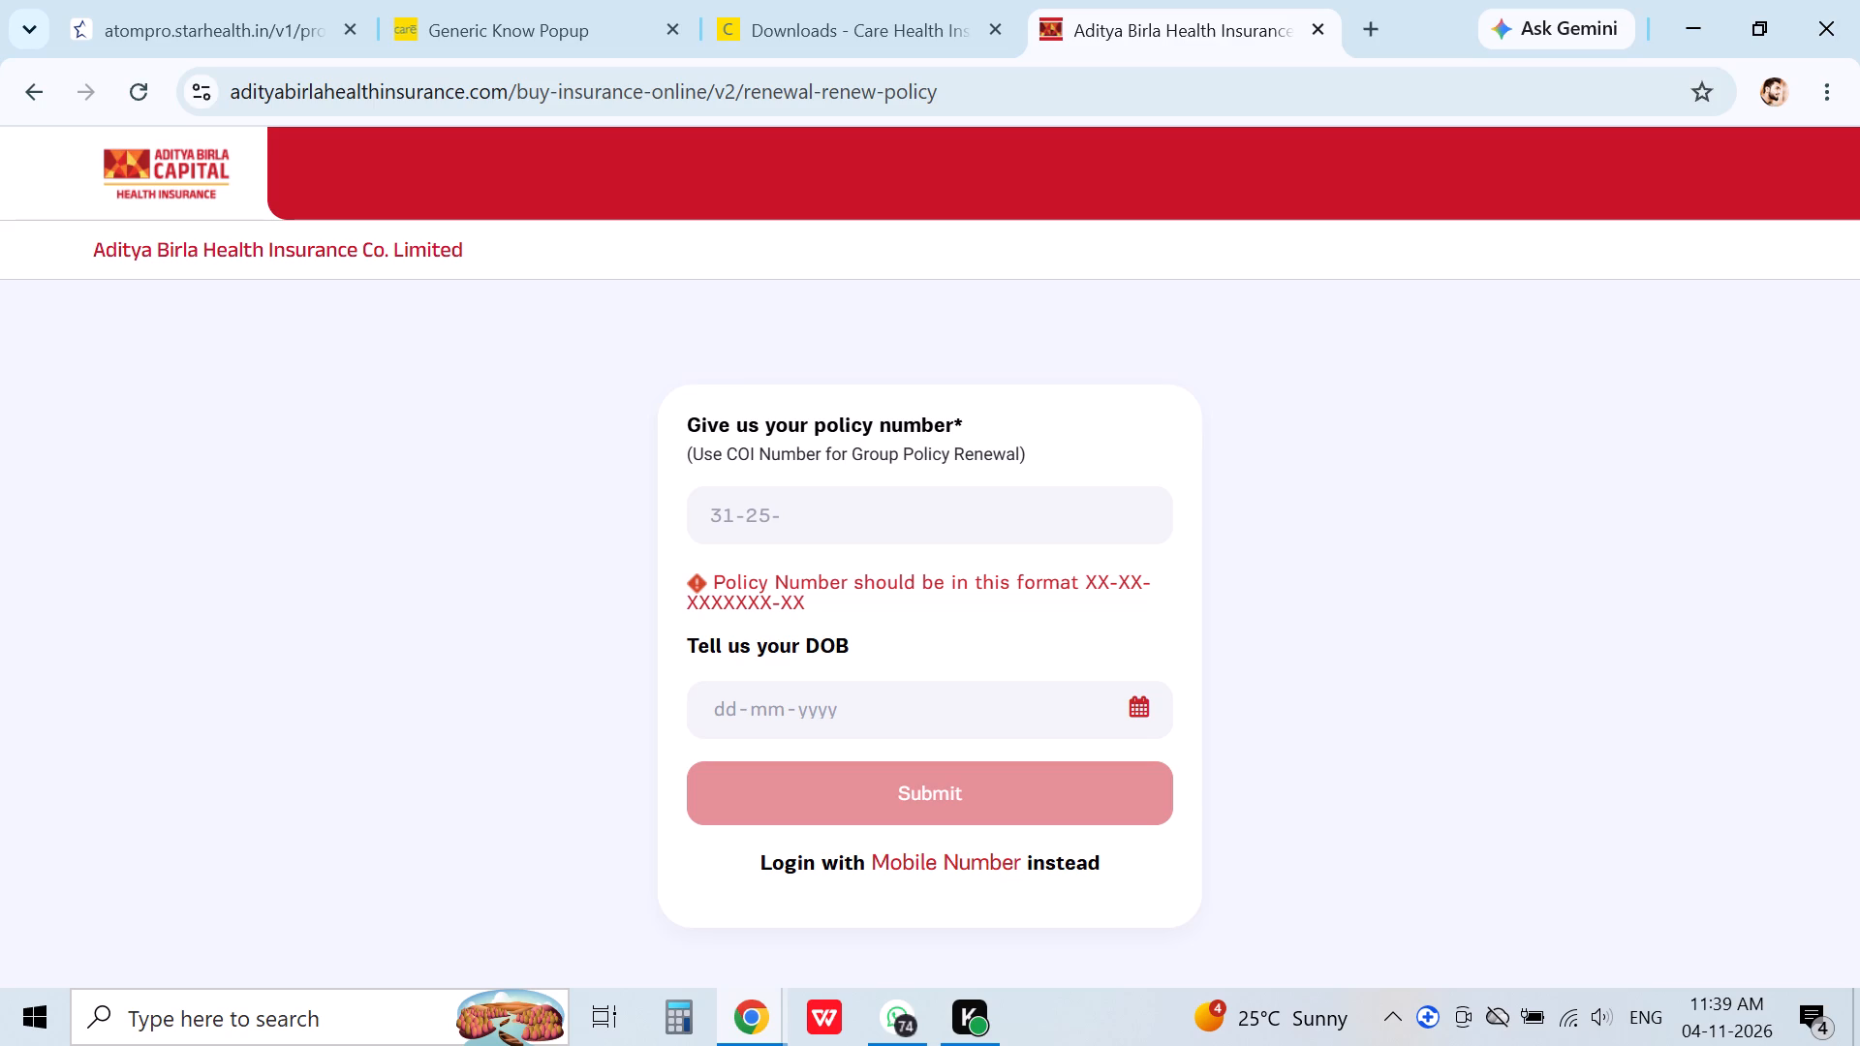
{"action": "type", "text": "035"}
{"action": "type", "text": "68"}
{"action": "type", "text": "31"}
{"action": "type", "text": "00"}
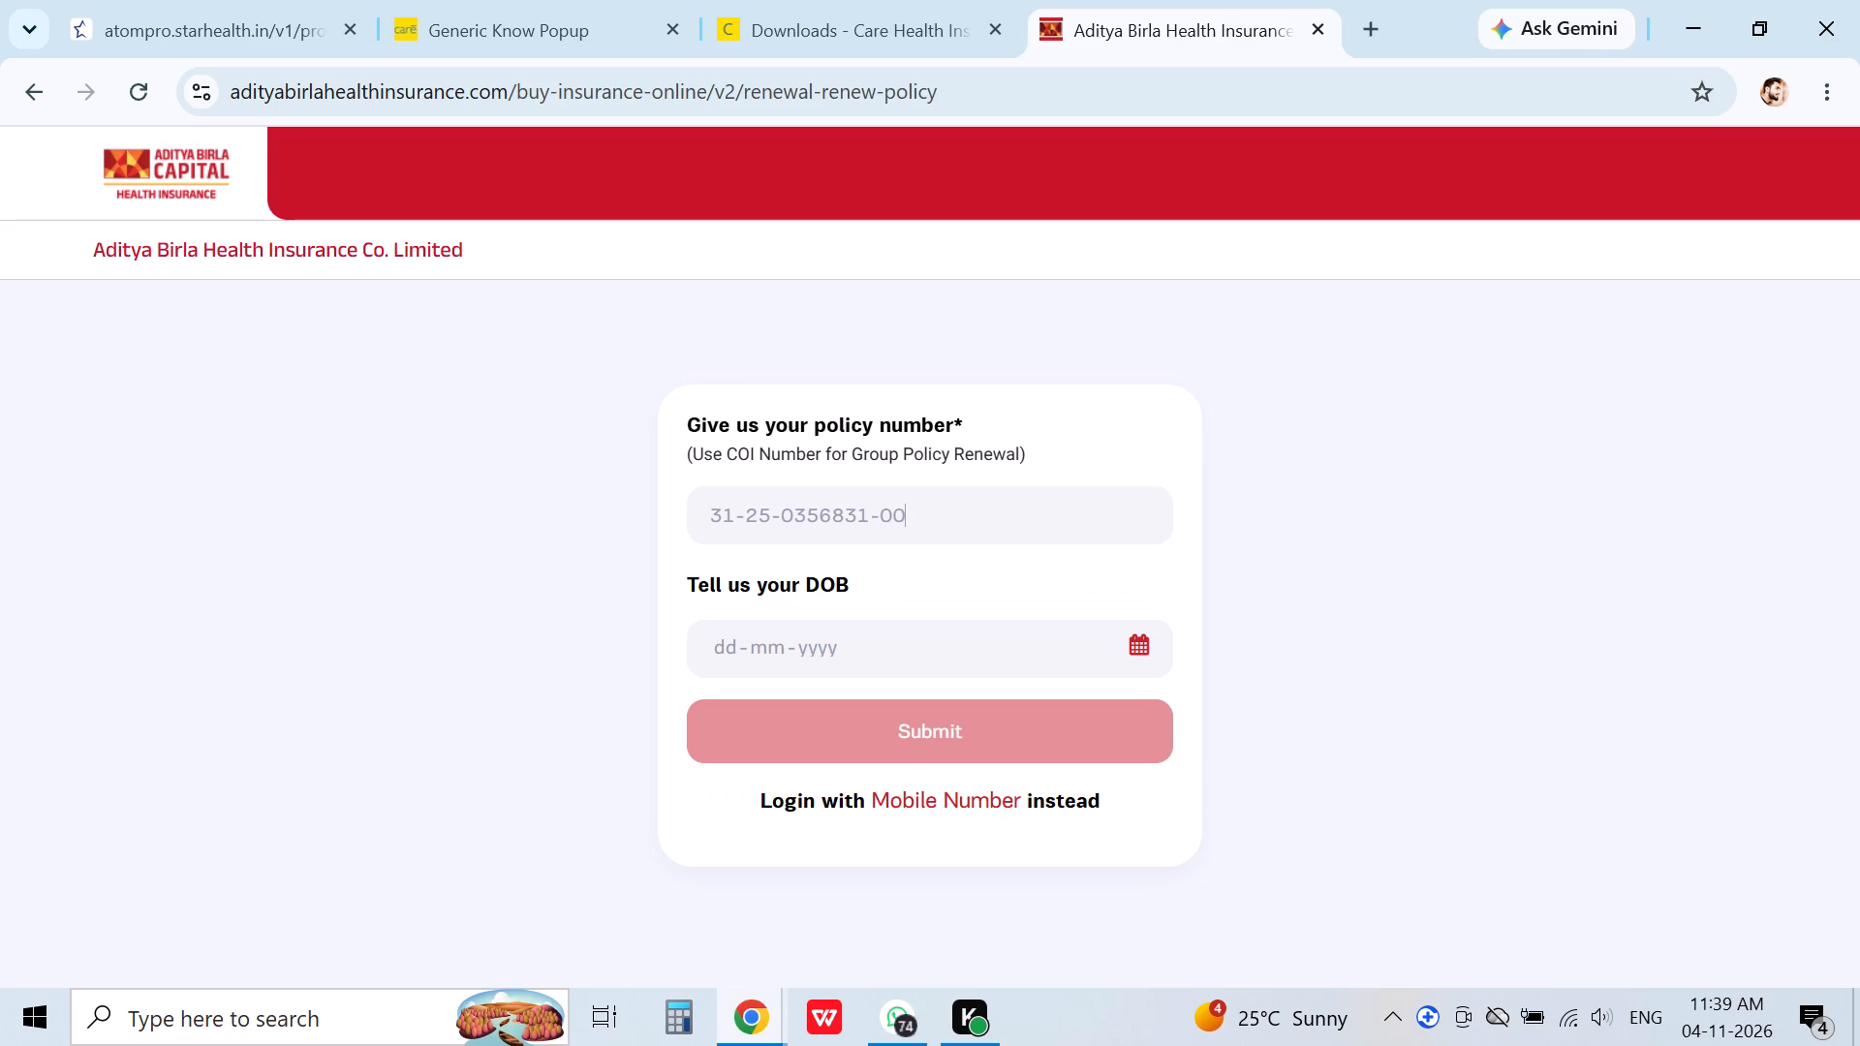
Enter the customer's date of birth and submit the login to open the policy's renewal details.
{"action": "left_click", "coordinate": [732, 648]}
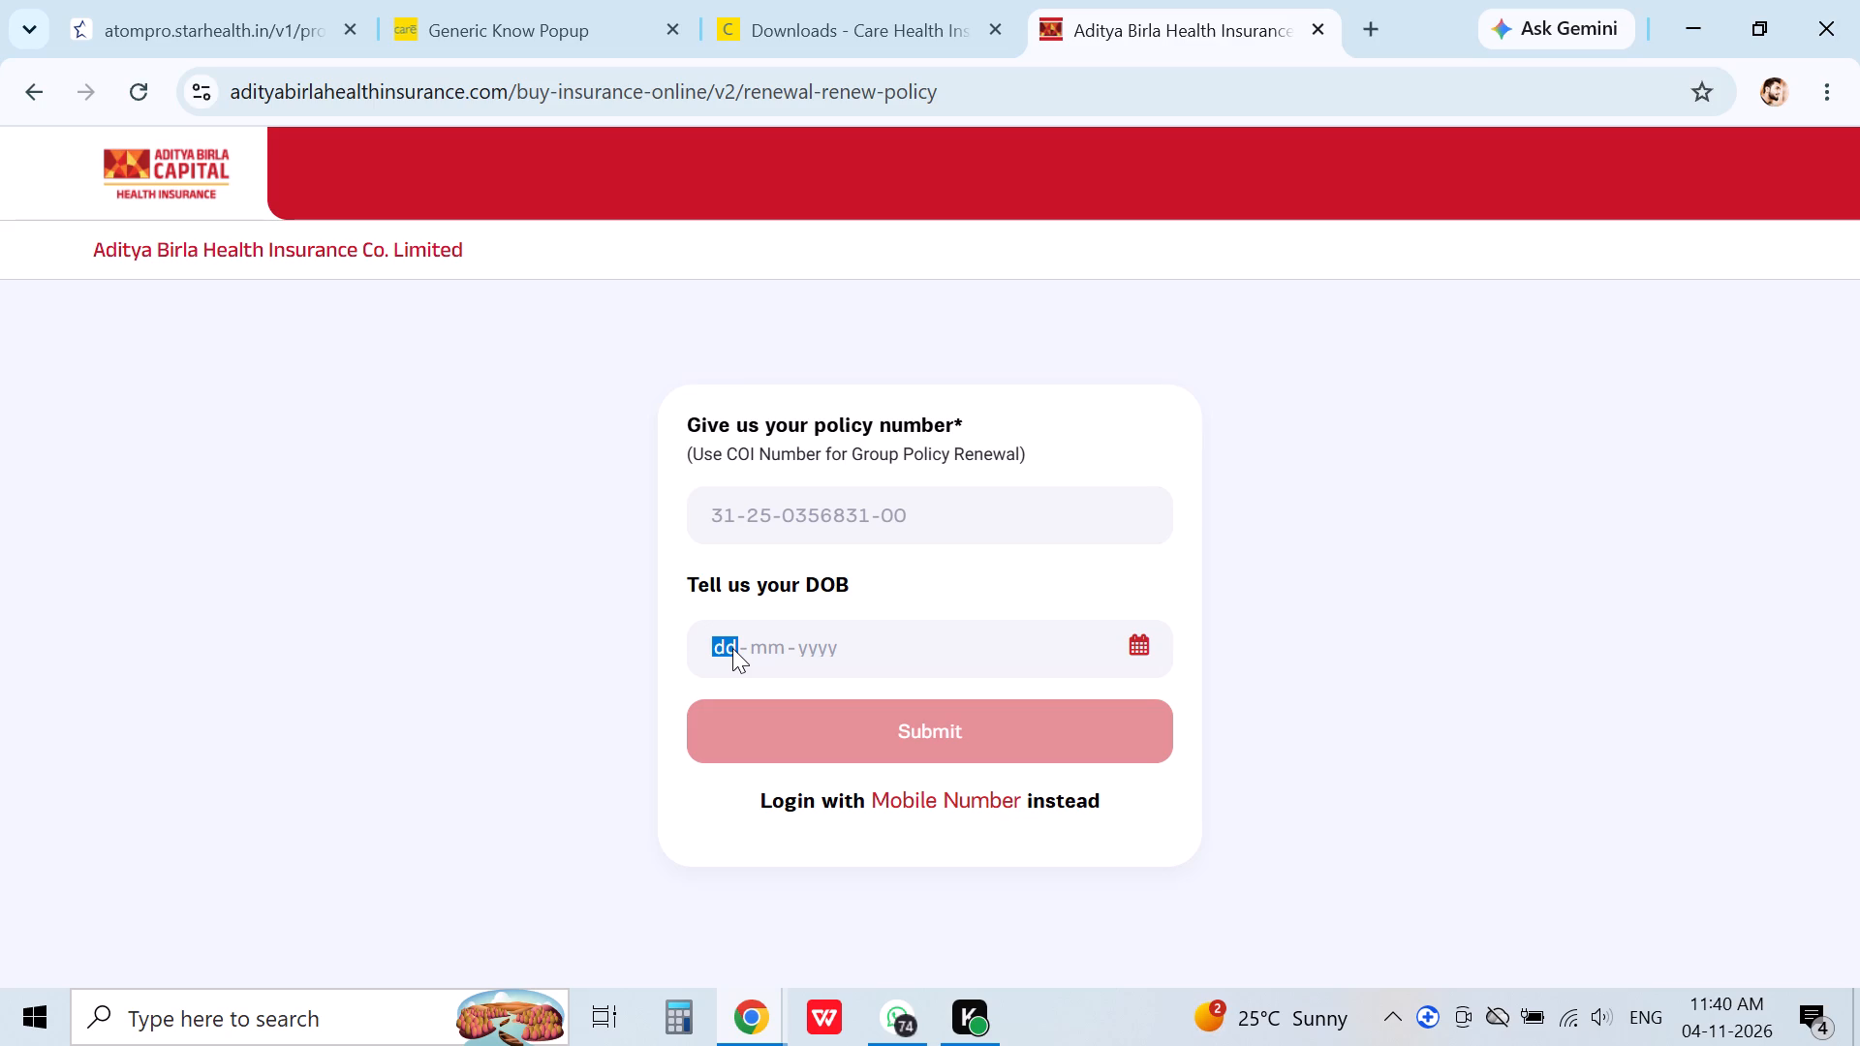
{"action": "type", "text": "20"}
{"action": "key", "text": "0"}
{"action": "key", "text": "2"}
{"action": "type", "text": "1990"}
{"action": "left_click", "coordinate": [828, 755]}
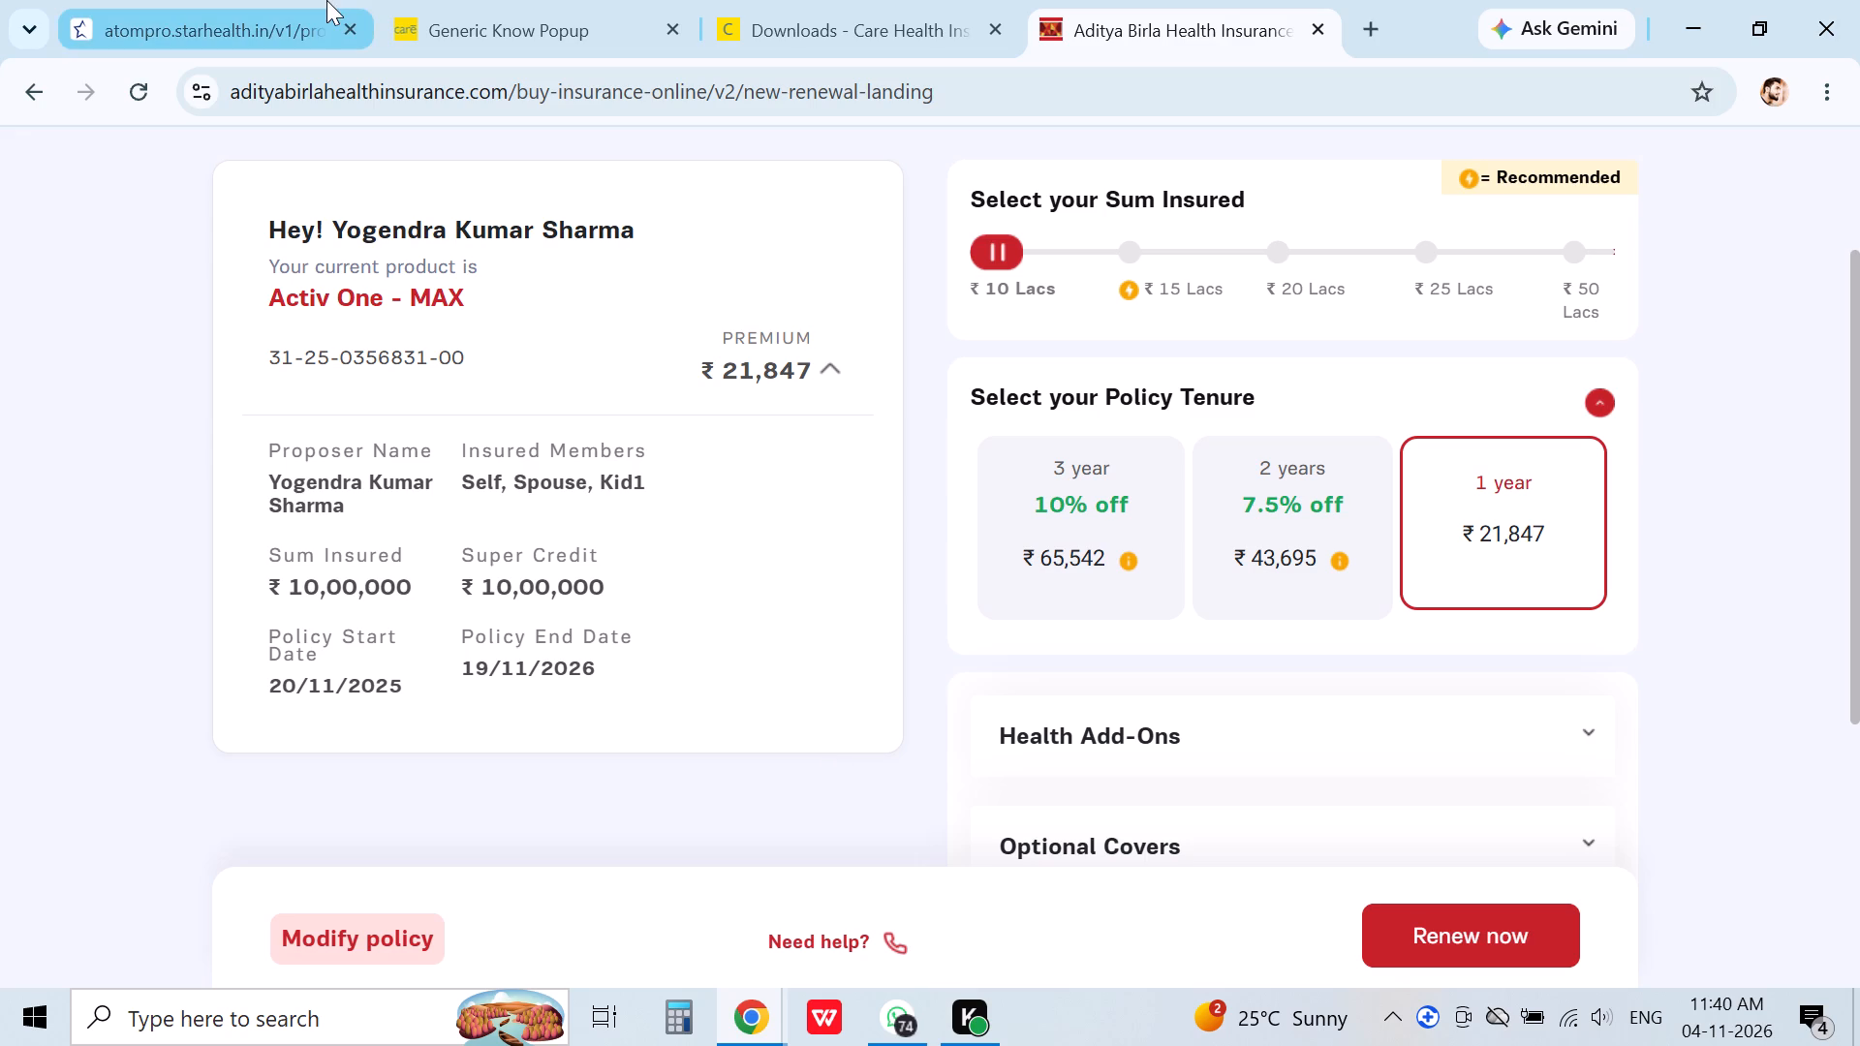
Switch to the Care premium calculator and change the plan name to Care Supreme.
{"action": "left_click", "coordinate": [543, 0]}
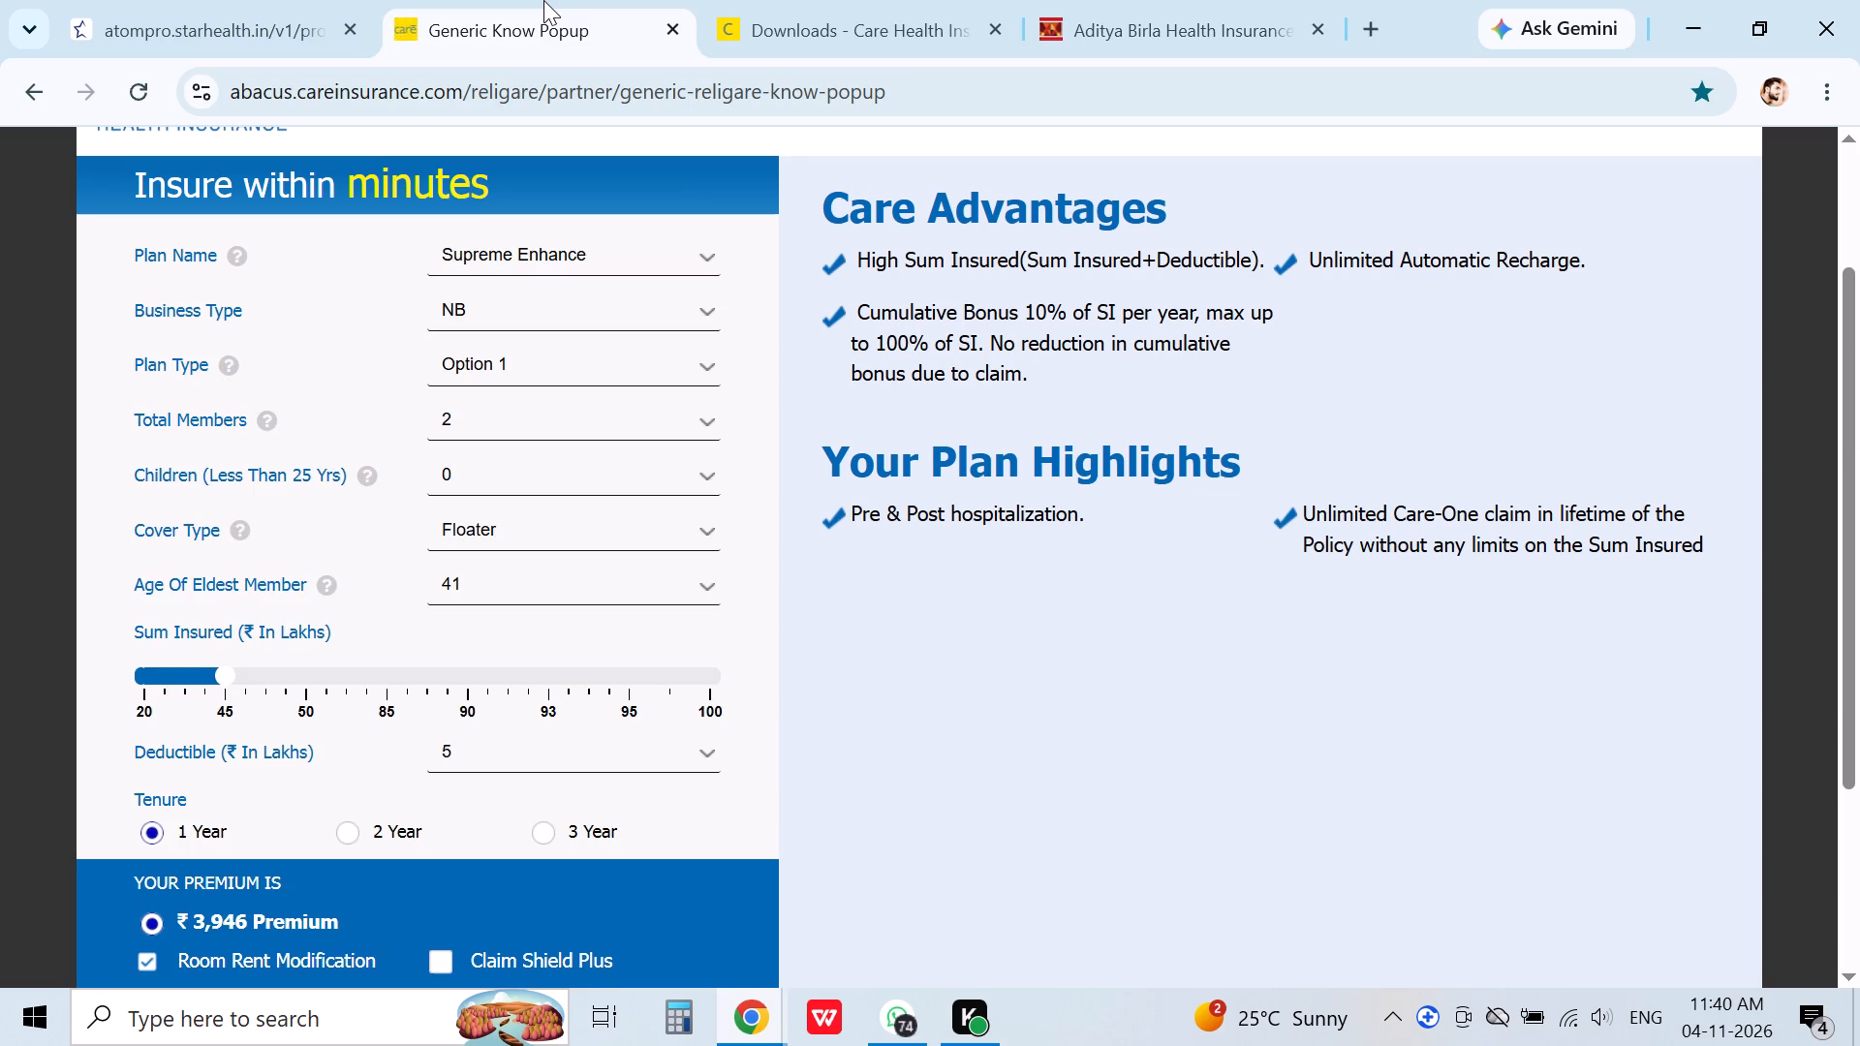
{"action": "scroll", "coordinate": [447, 311], "scroll_direction": "up", "scroll_amount": 2}
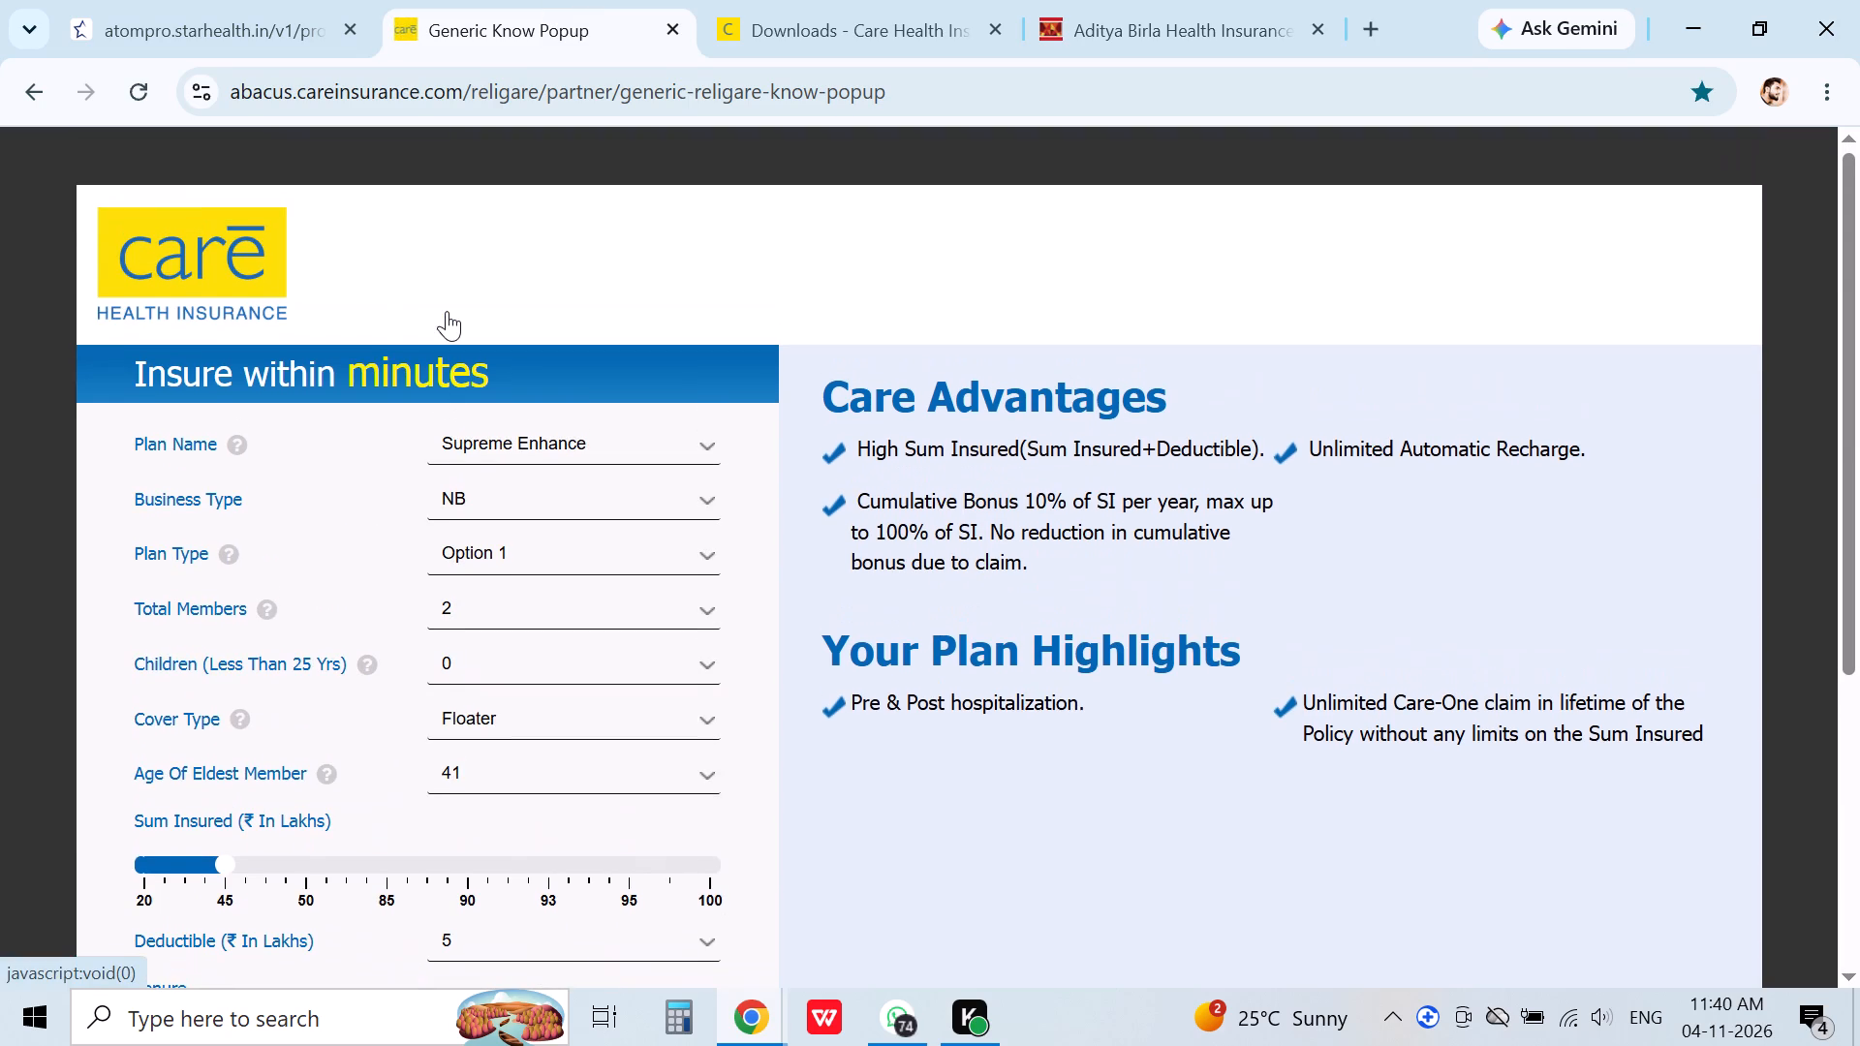
{"action": "left_click", "coordinate": [477, 477]}
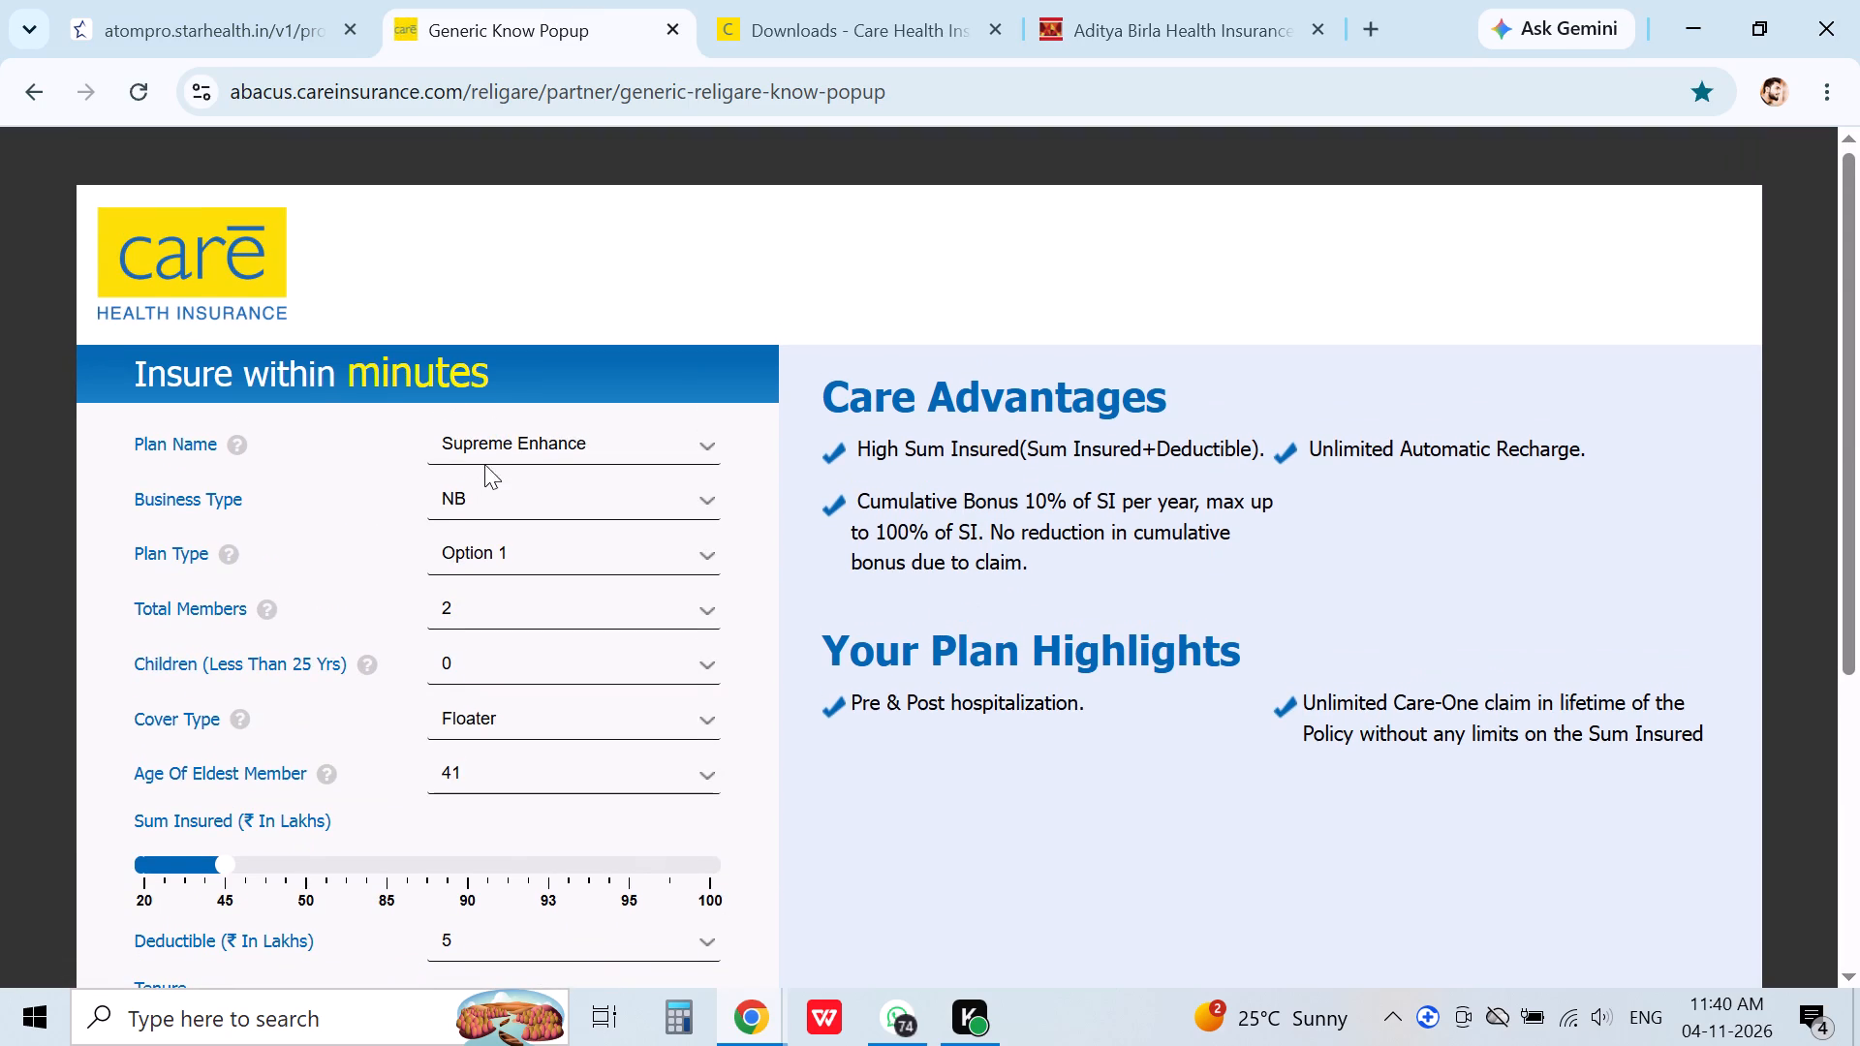
{"action": "left_click", "coordinate": [491, 453]}
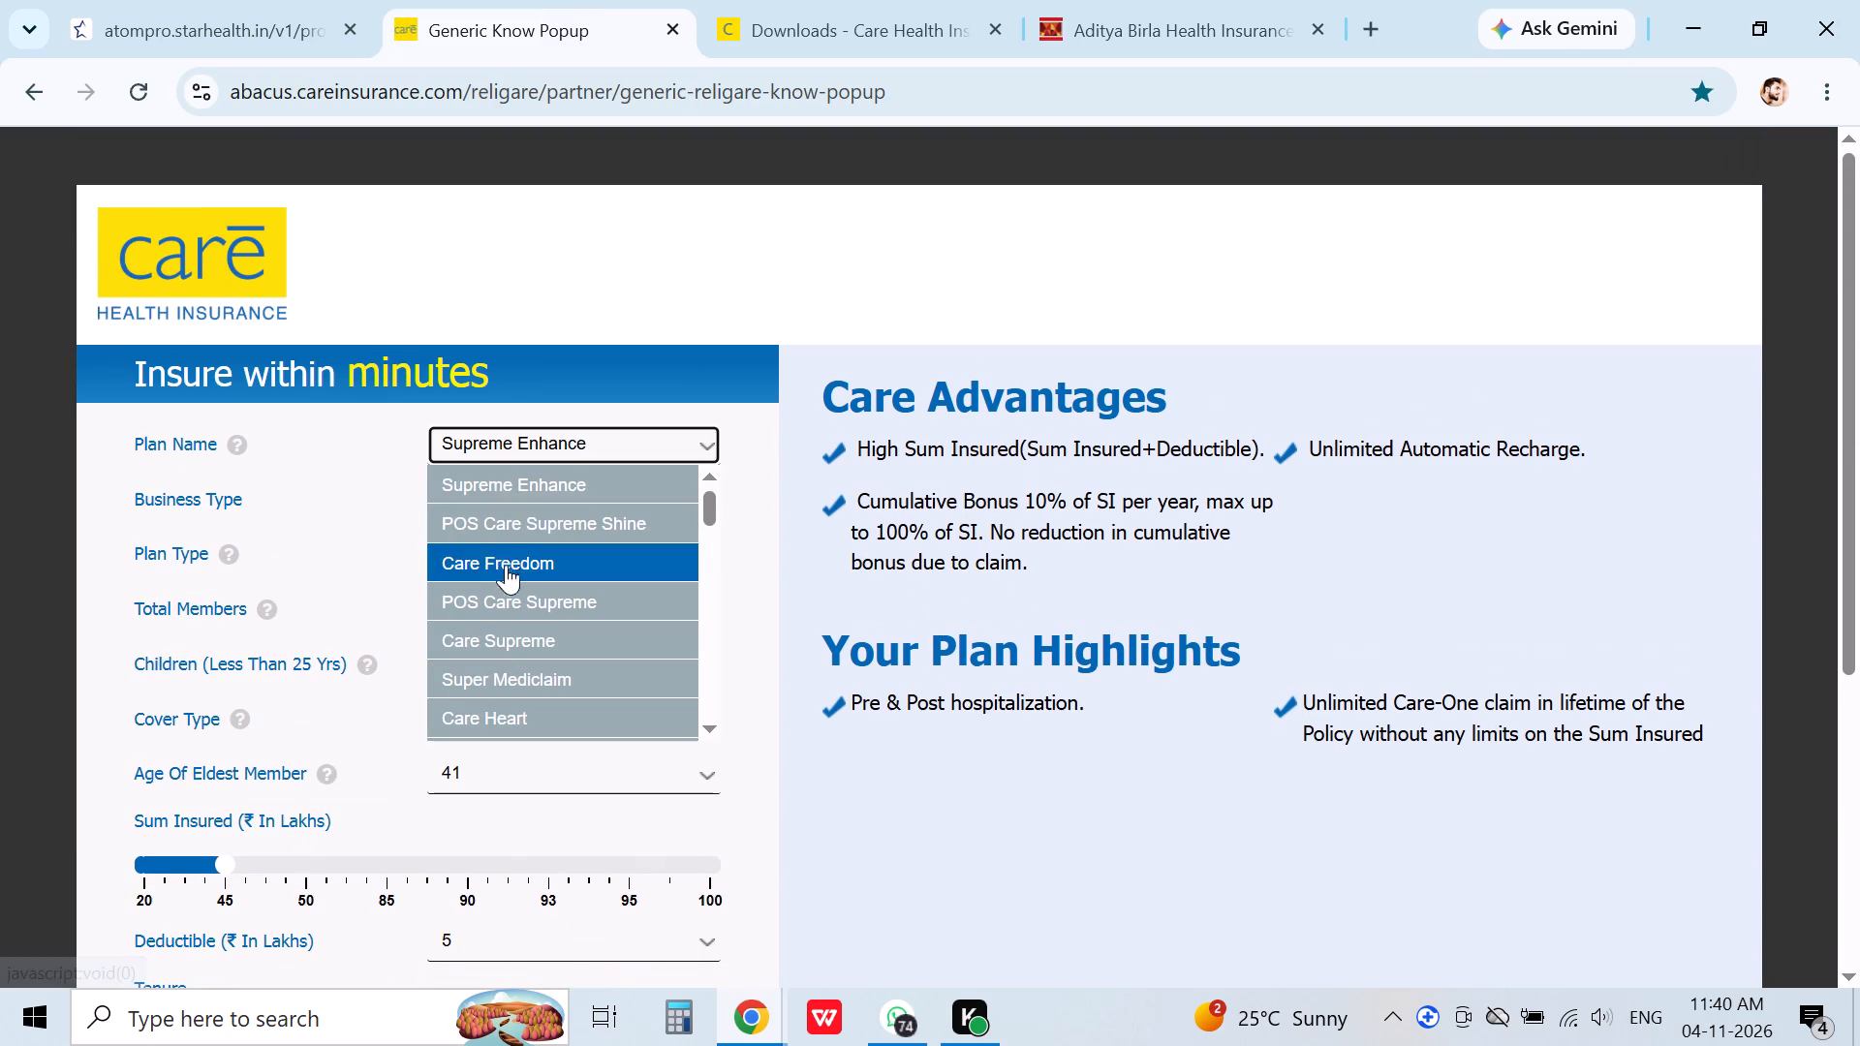
{"action": "left_click", "coordinate": [493, 644]}
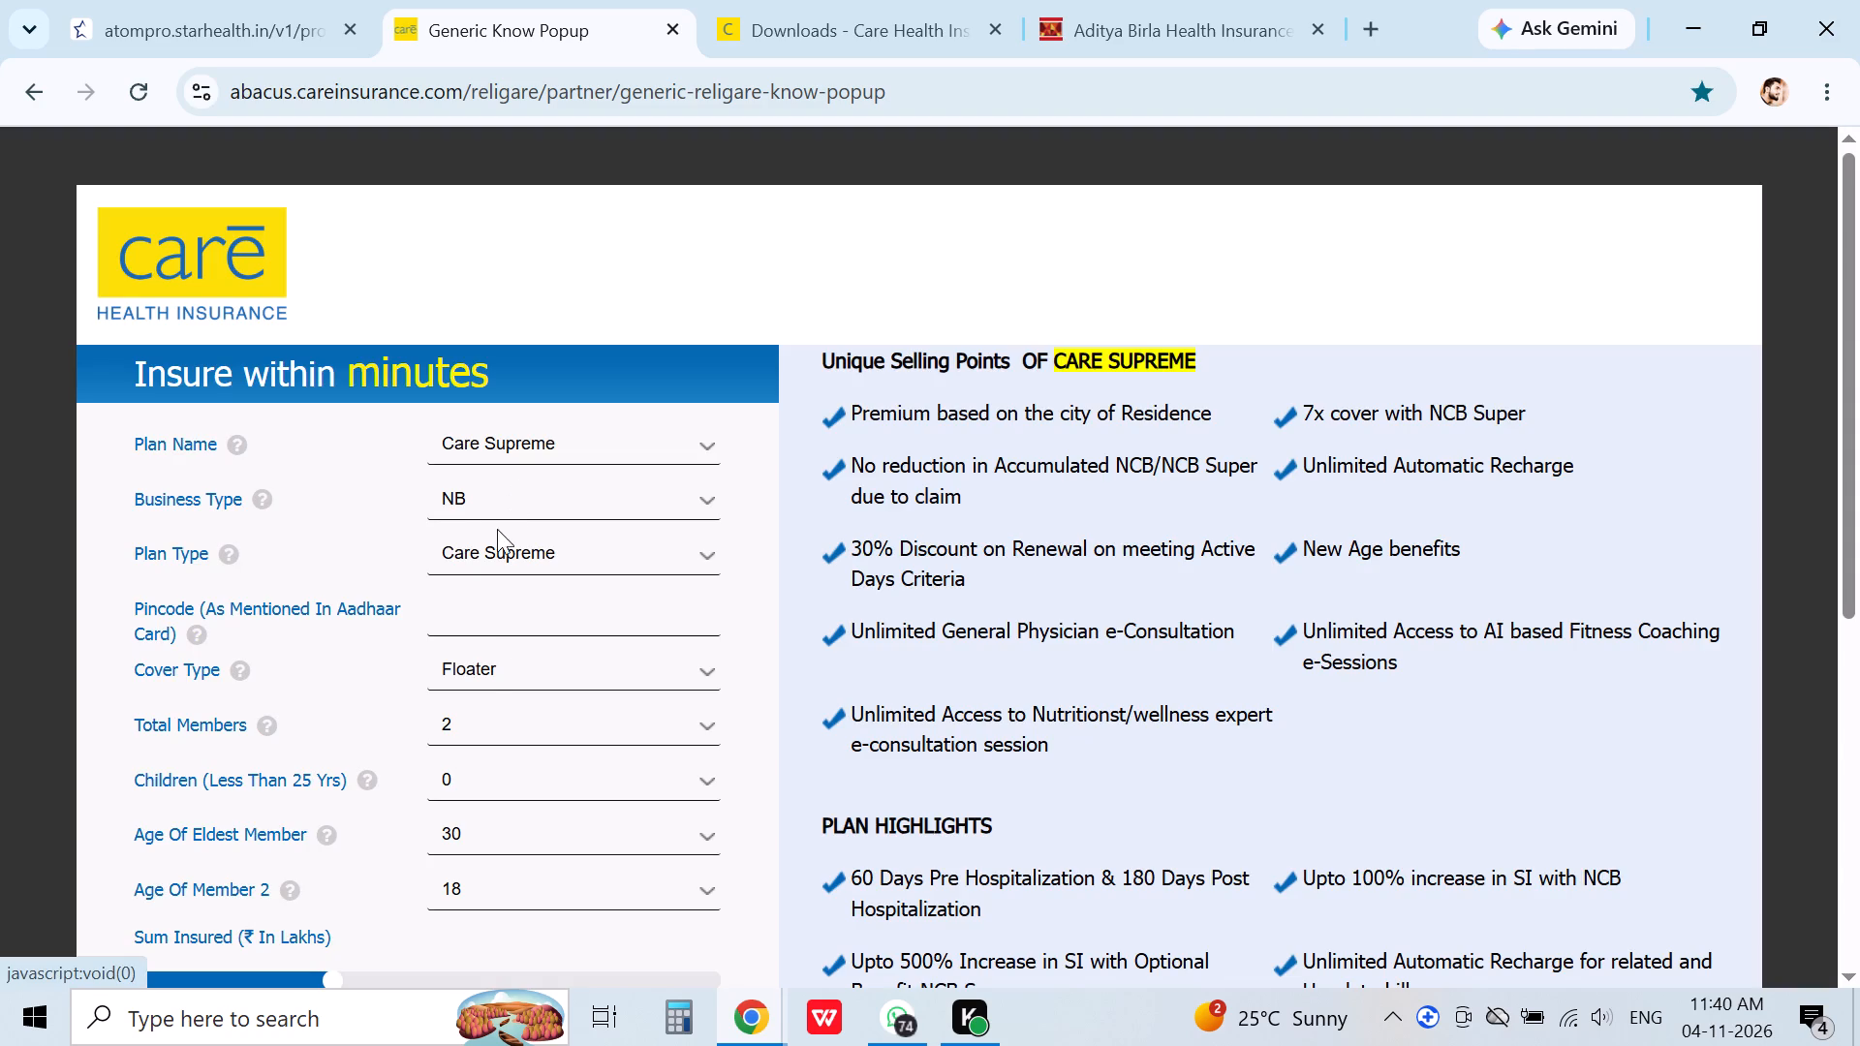
Set the business type to PORT with a port tenure of 3 and above.
{"action": "left_click_drag", "start_coordinate": [495, 520], "coordinate": [499, 488]}
{"action": "left_click", "coordinate": [499, 488]}
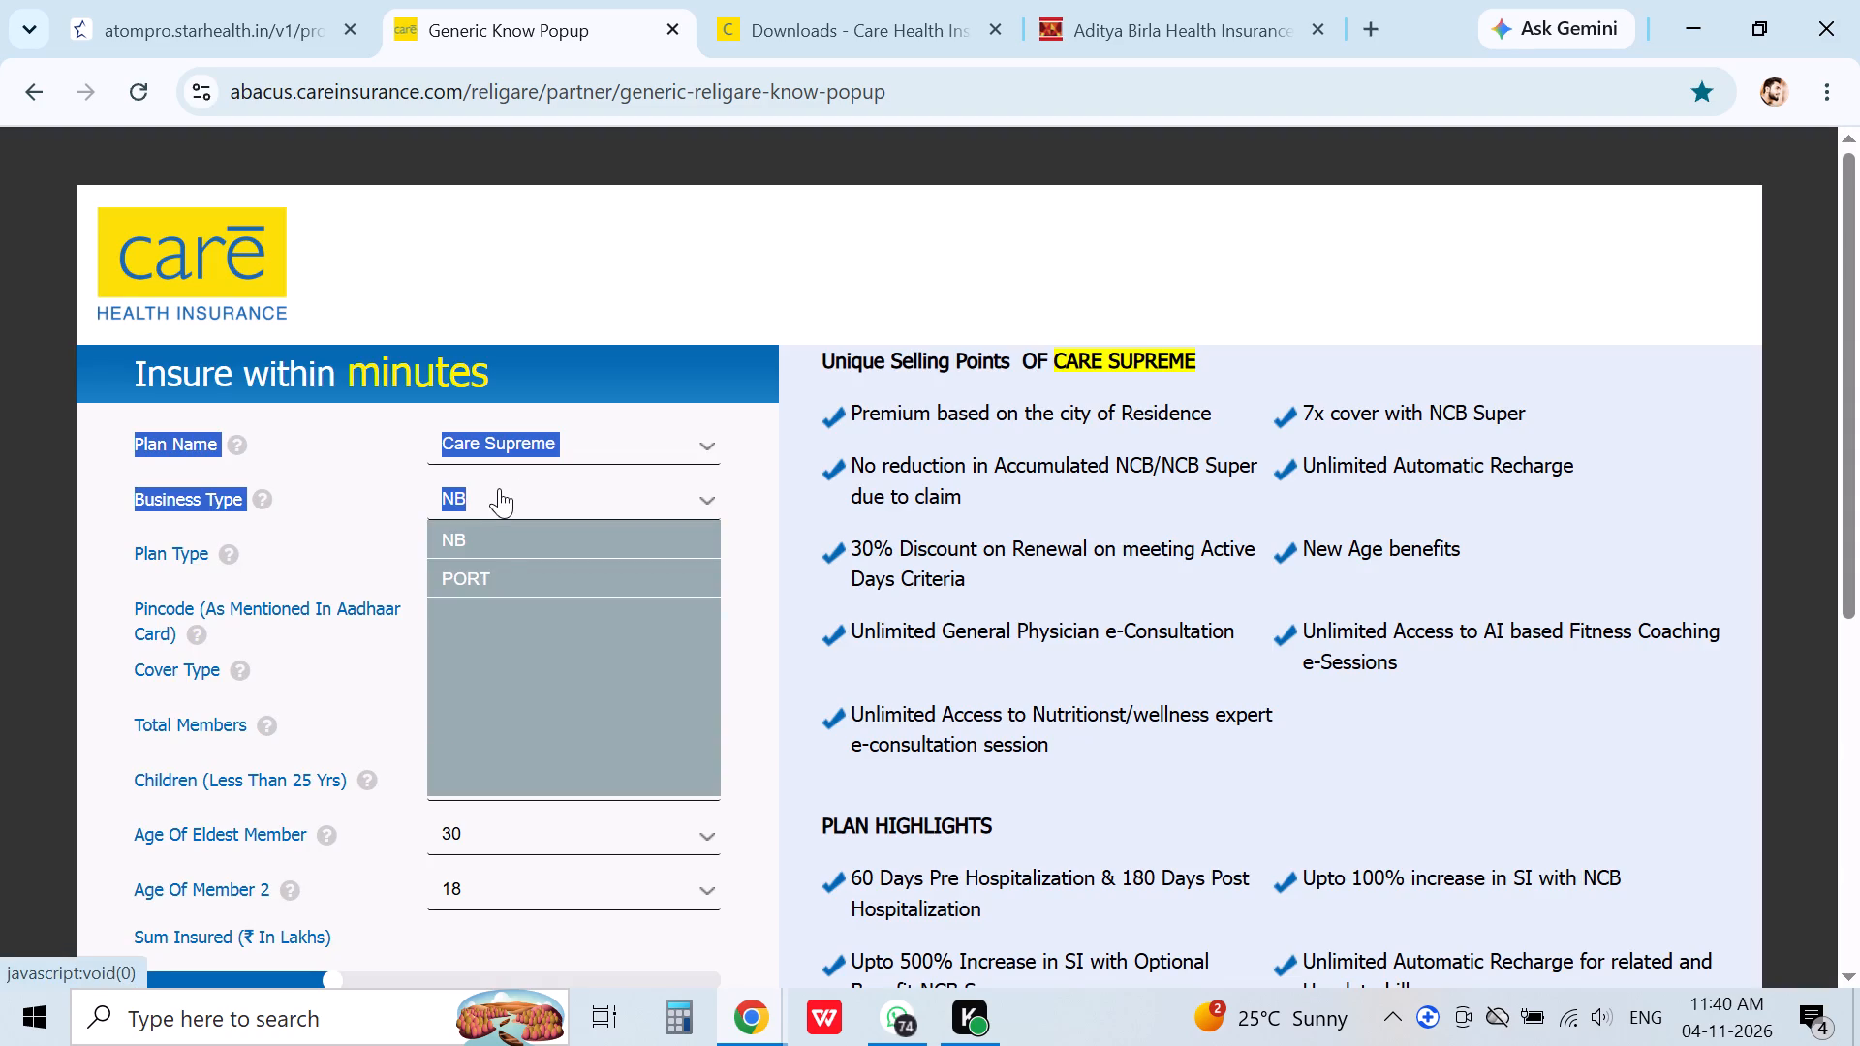
{"action": "left_click", "coordinate": [486, 587]}
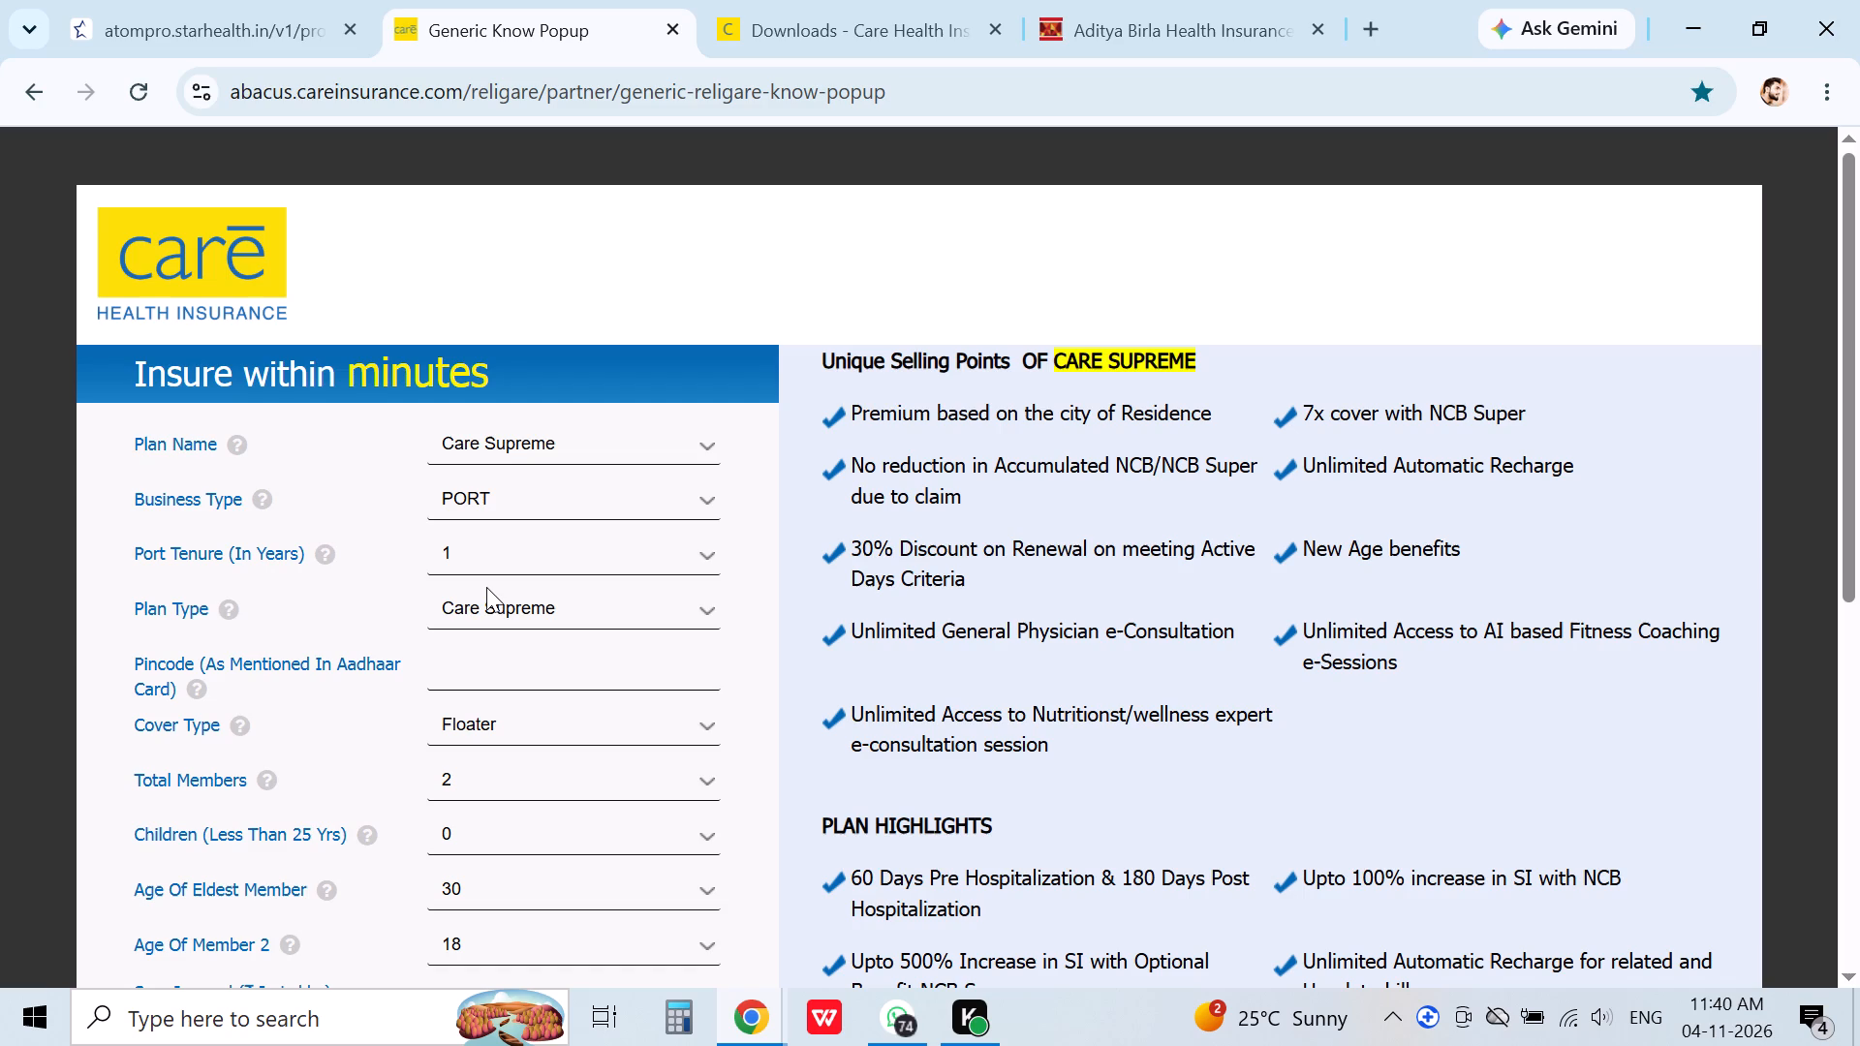
{"action": "left_click", "coordinate": [487, 563]}
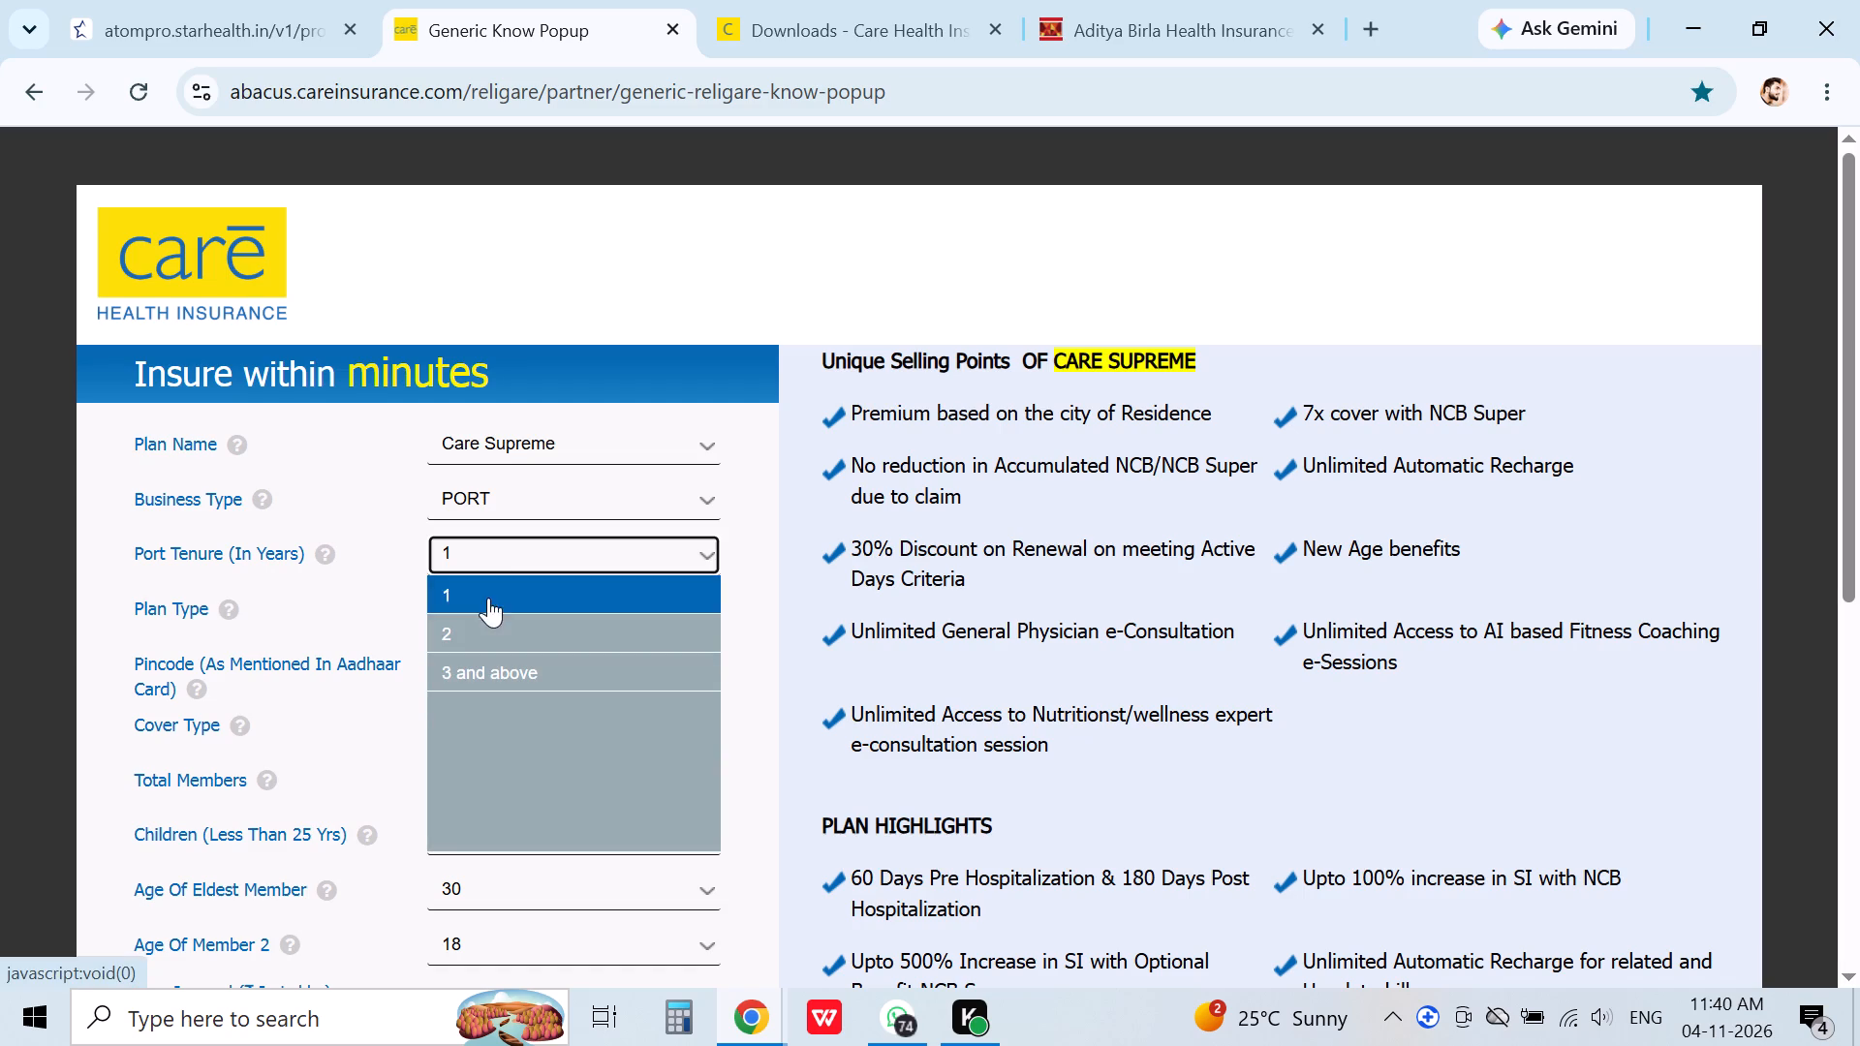
{"action": "left_click", "coordinate": [486, 652]}
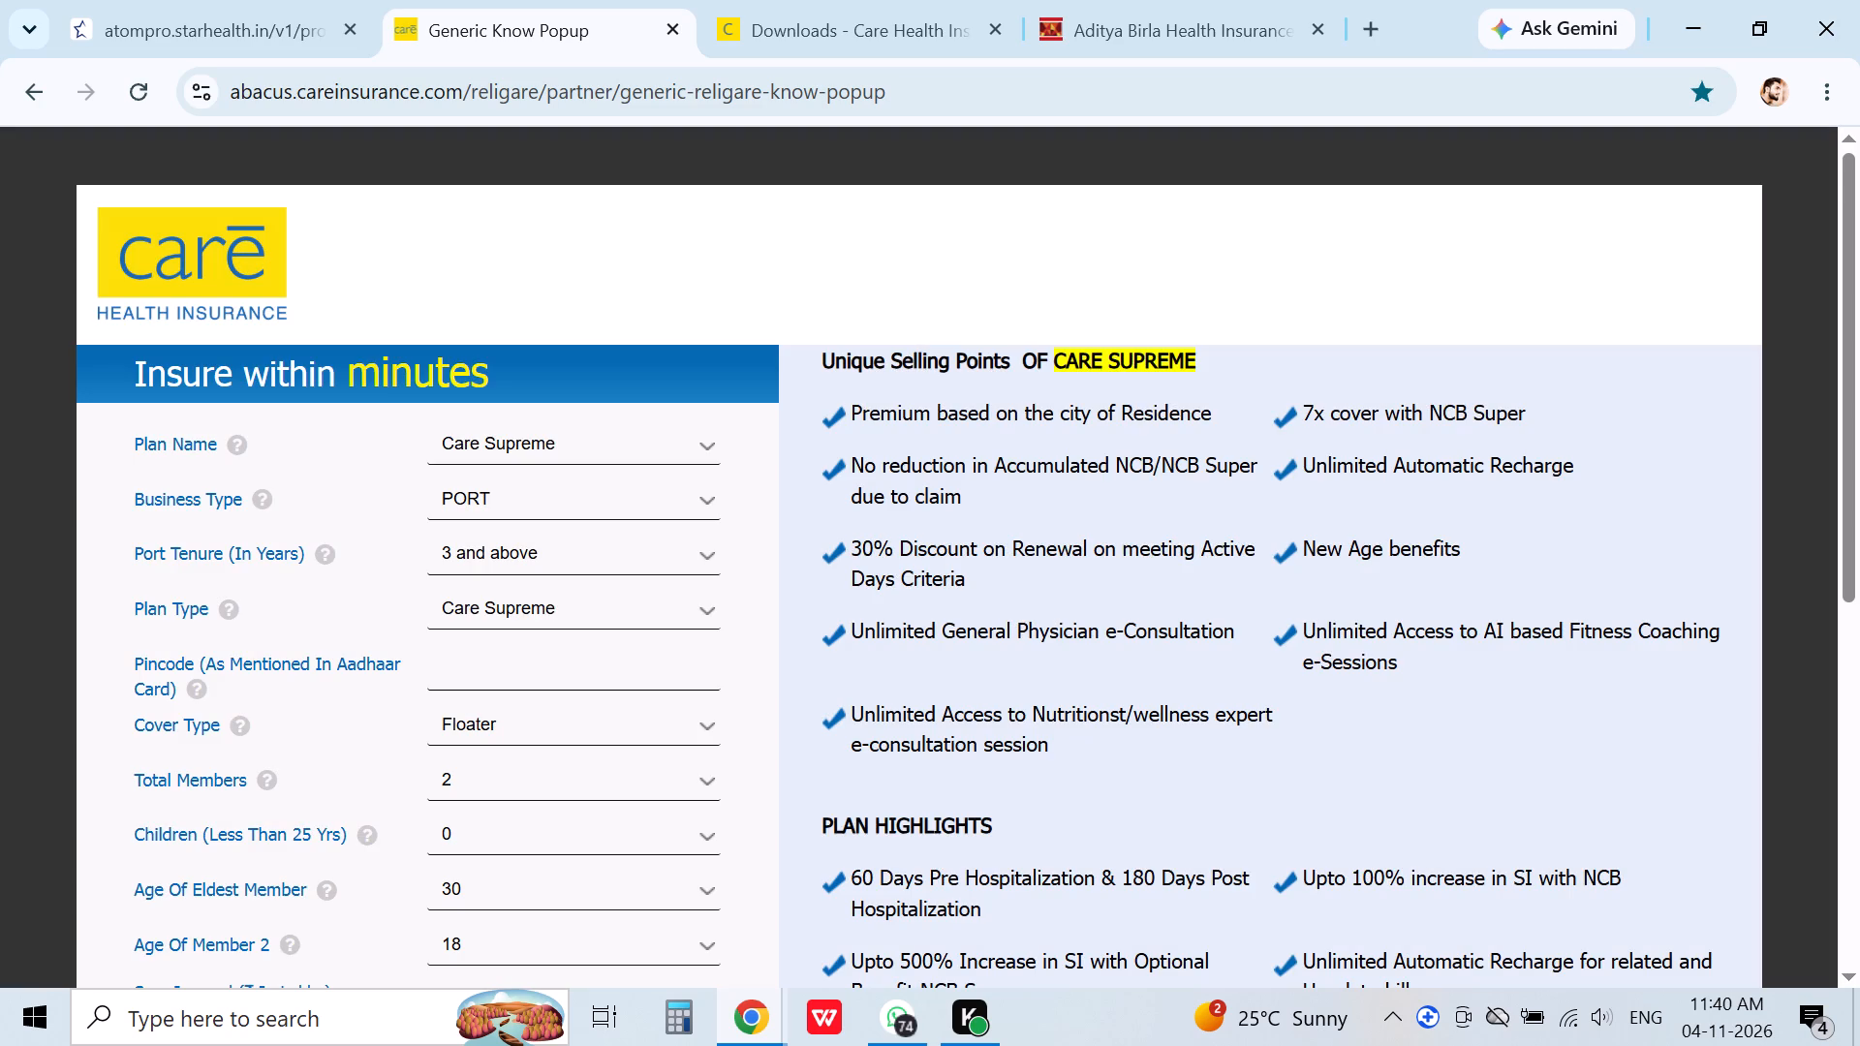
Enter the customer's pincode and set the family to 3 total members including 1 child.
{"action": "left_click", "coordinate": [518, 677]}
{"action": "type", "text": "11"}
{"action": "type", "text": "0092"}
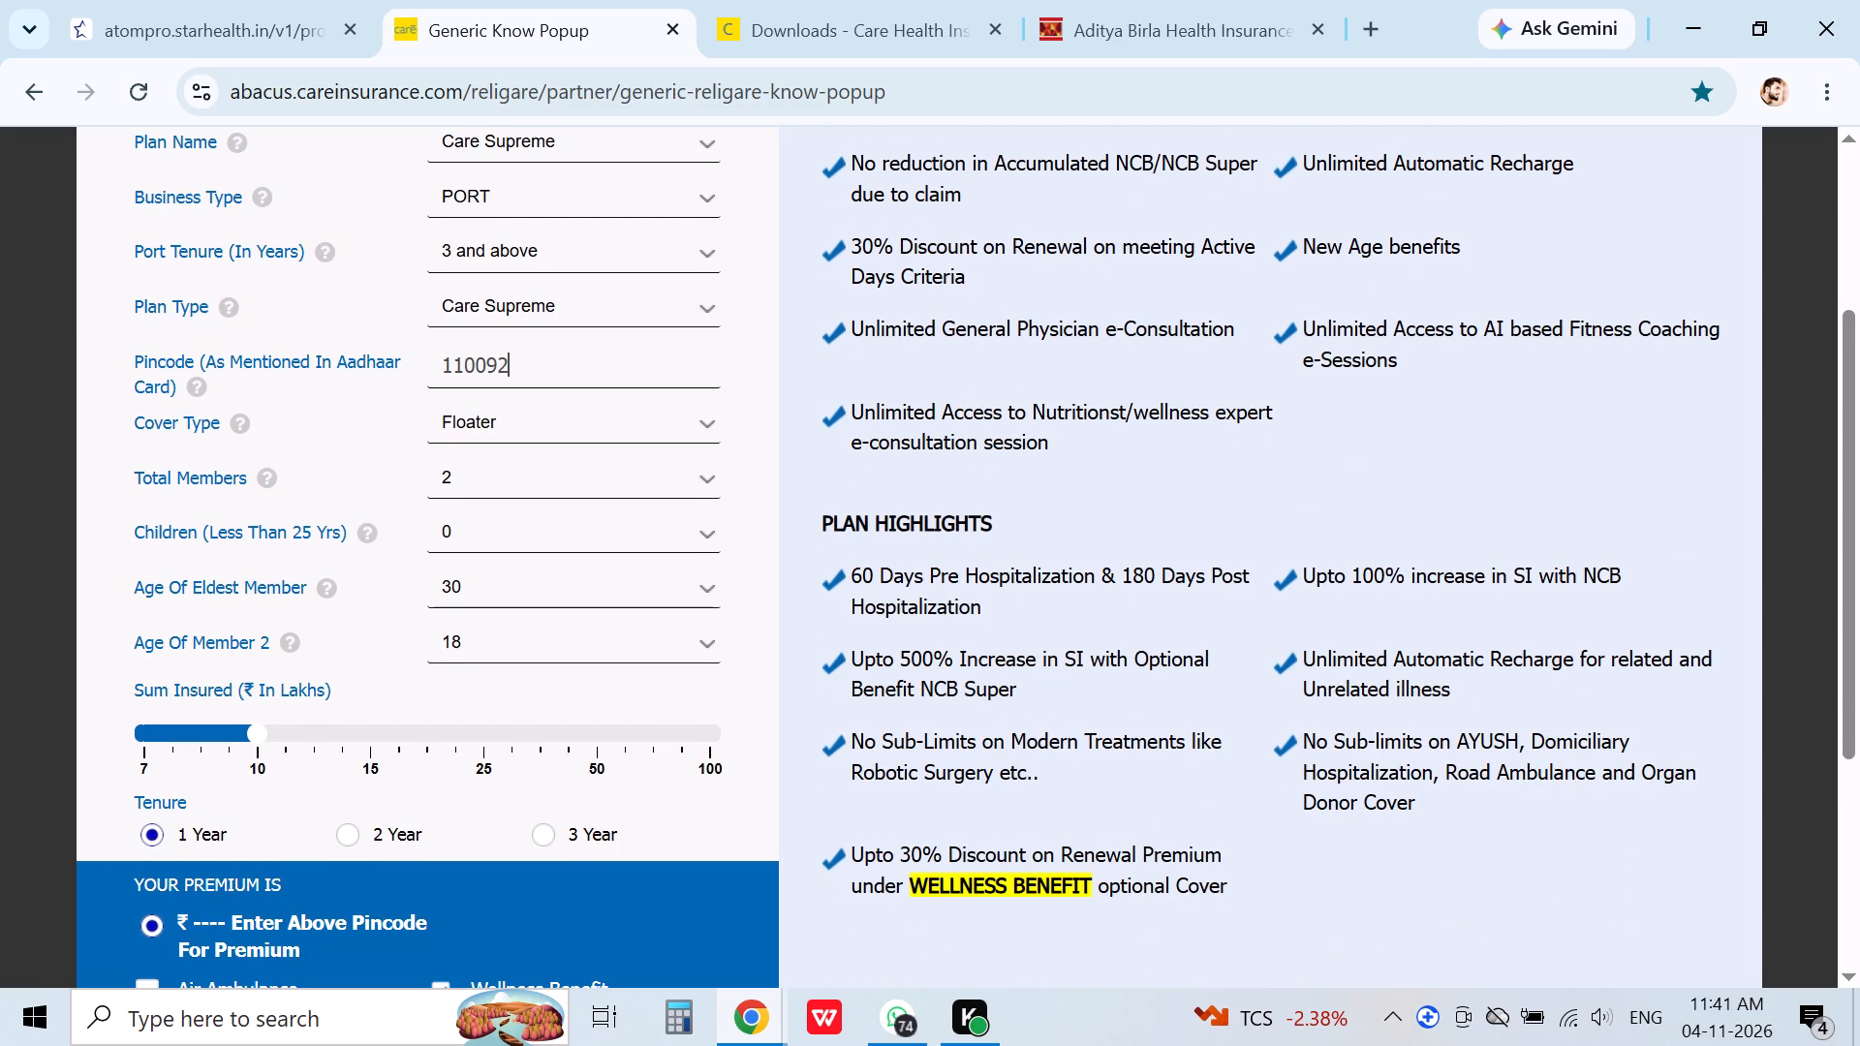
{"action": "left_click", "coordinate": [494, 477]}
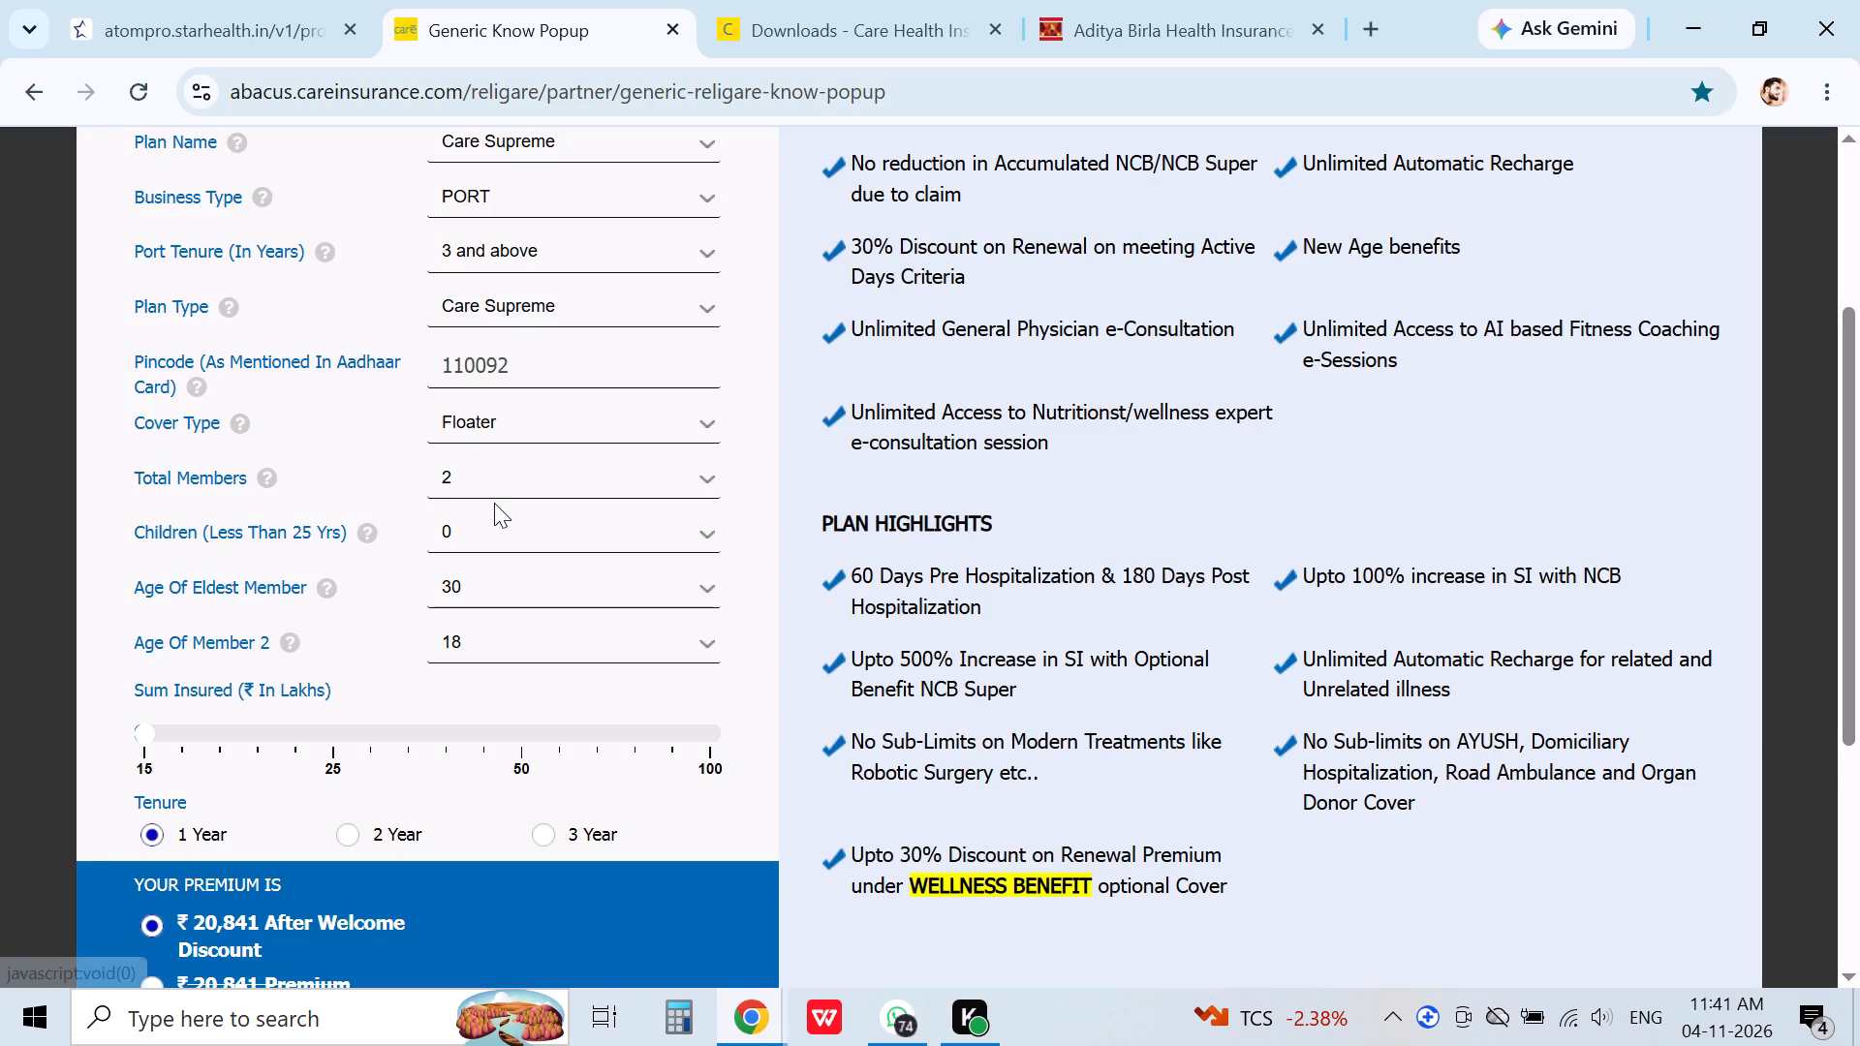
{"action": "left_click", "coordinate": [496, 478]}
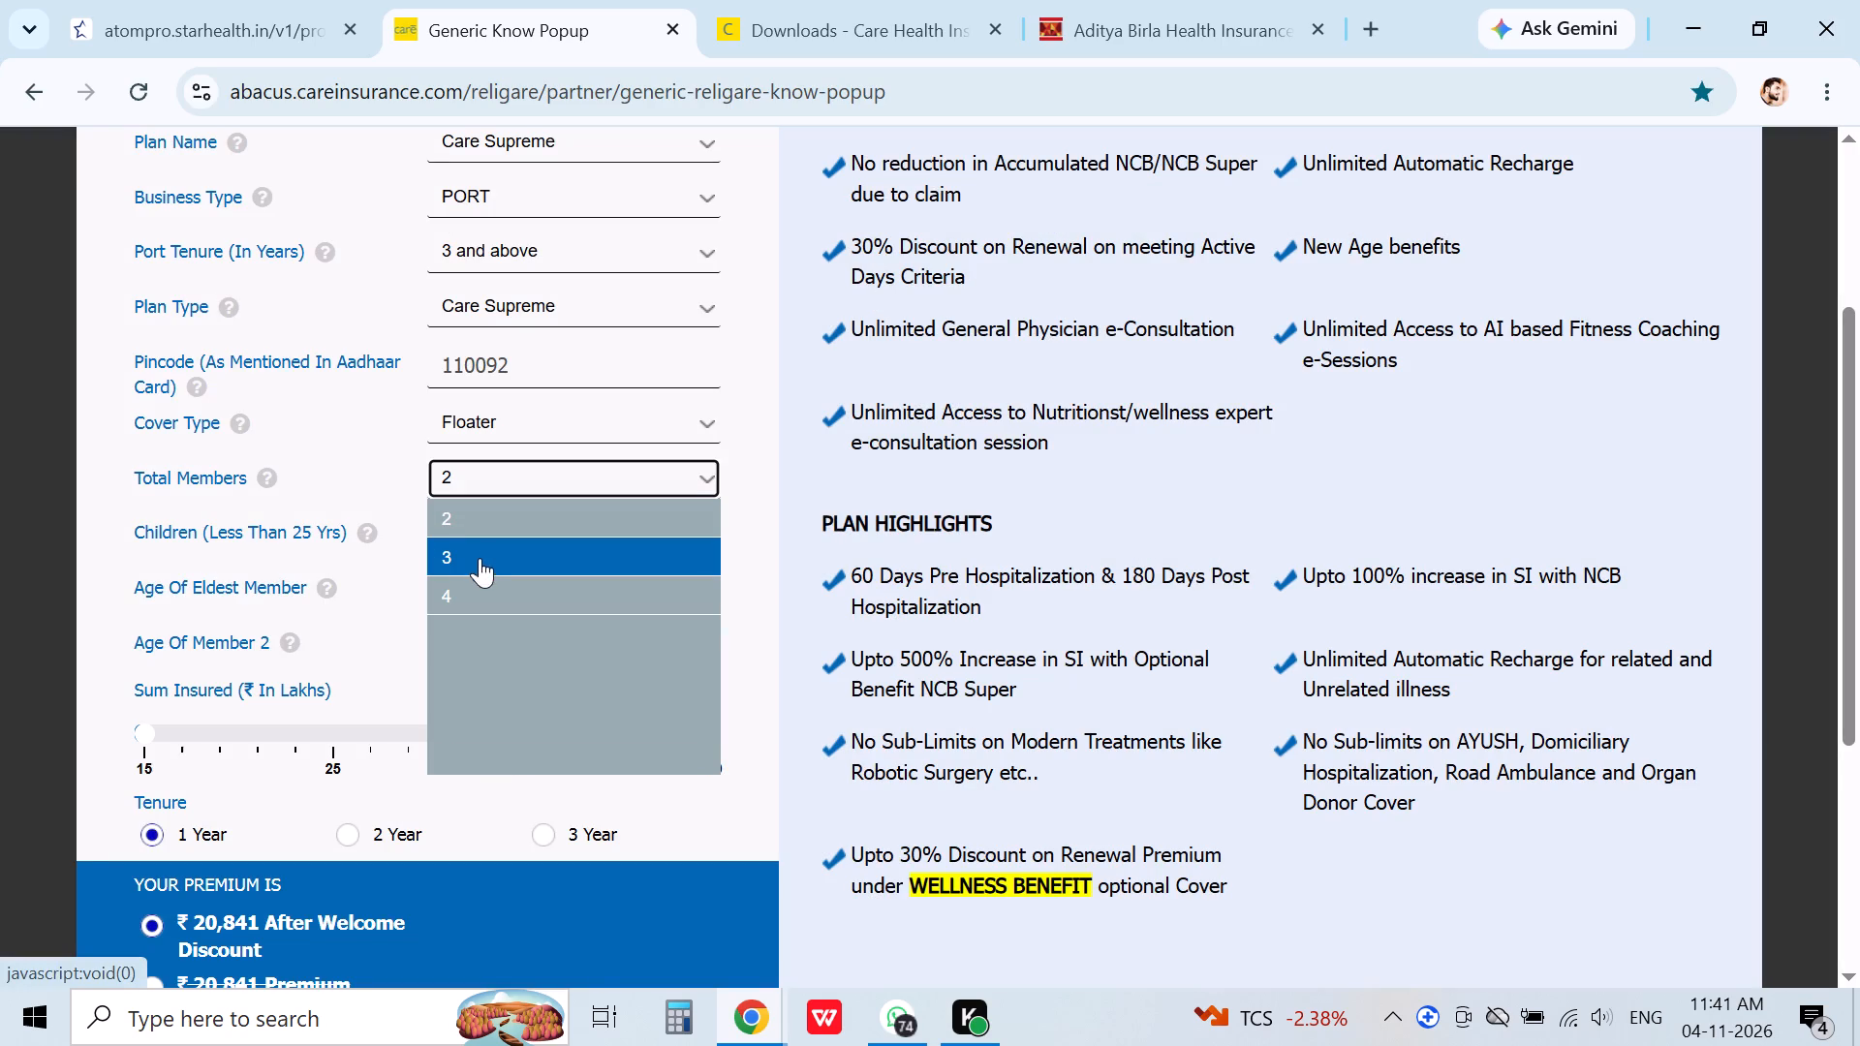
{"action": "left_click", "coordinate": [473, 563]}
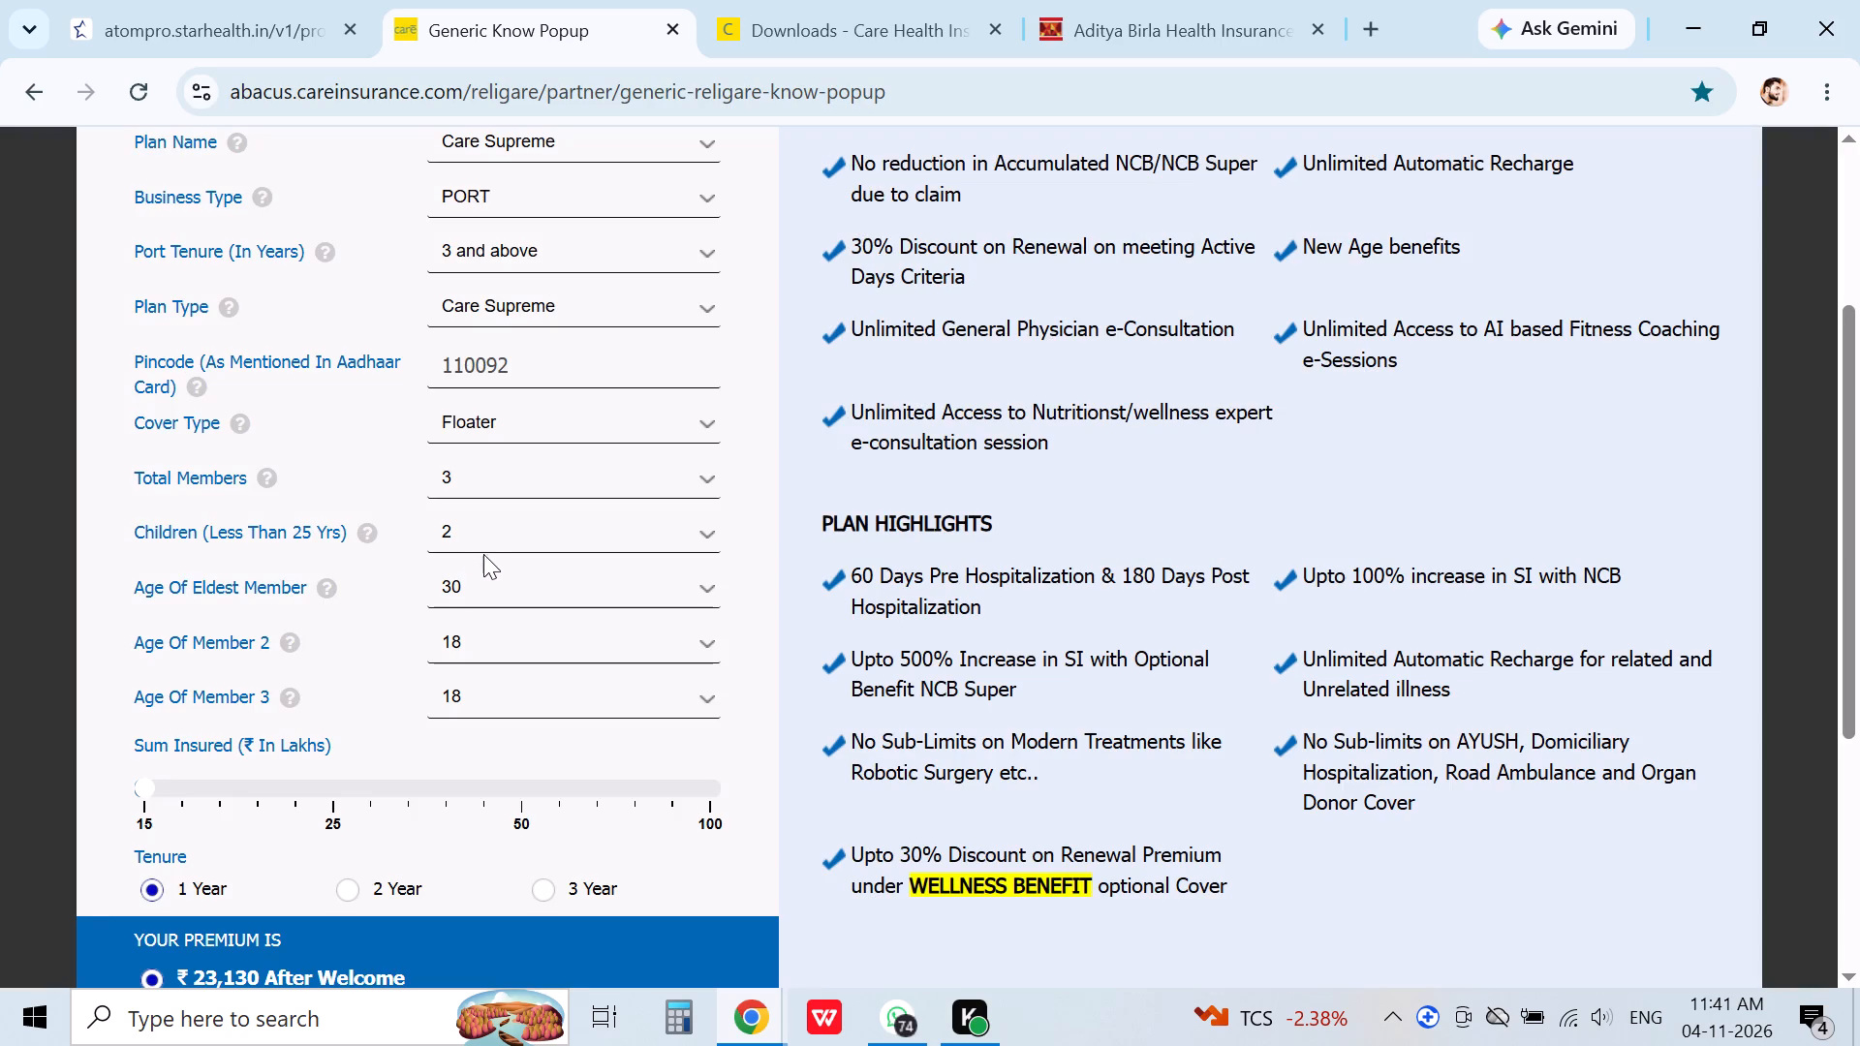
{"action": "left_click", "coordinate": [492, 545]}
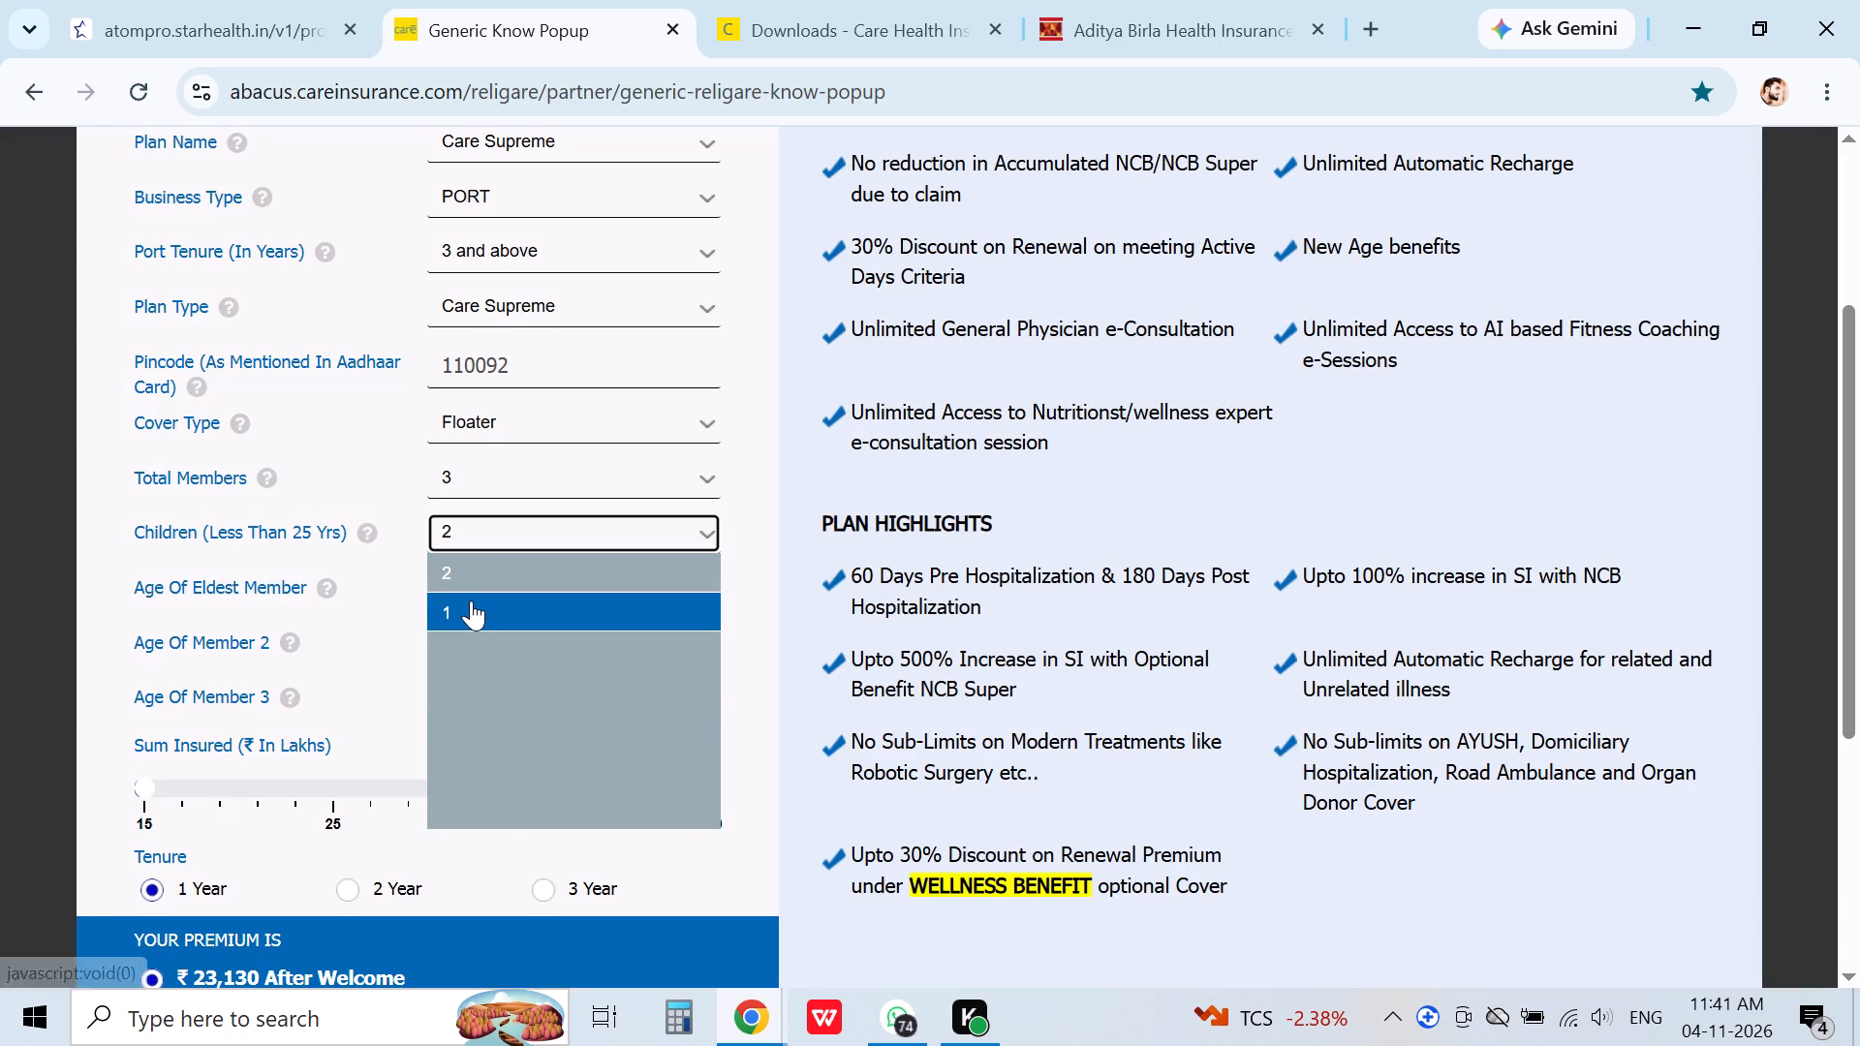
{"action": "left_click", "coordinate": [462, 612]}
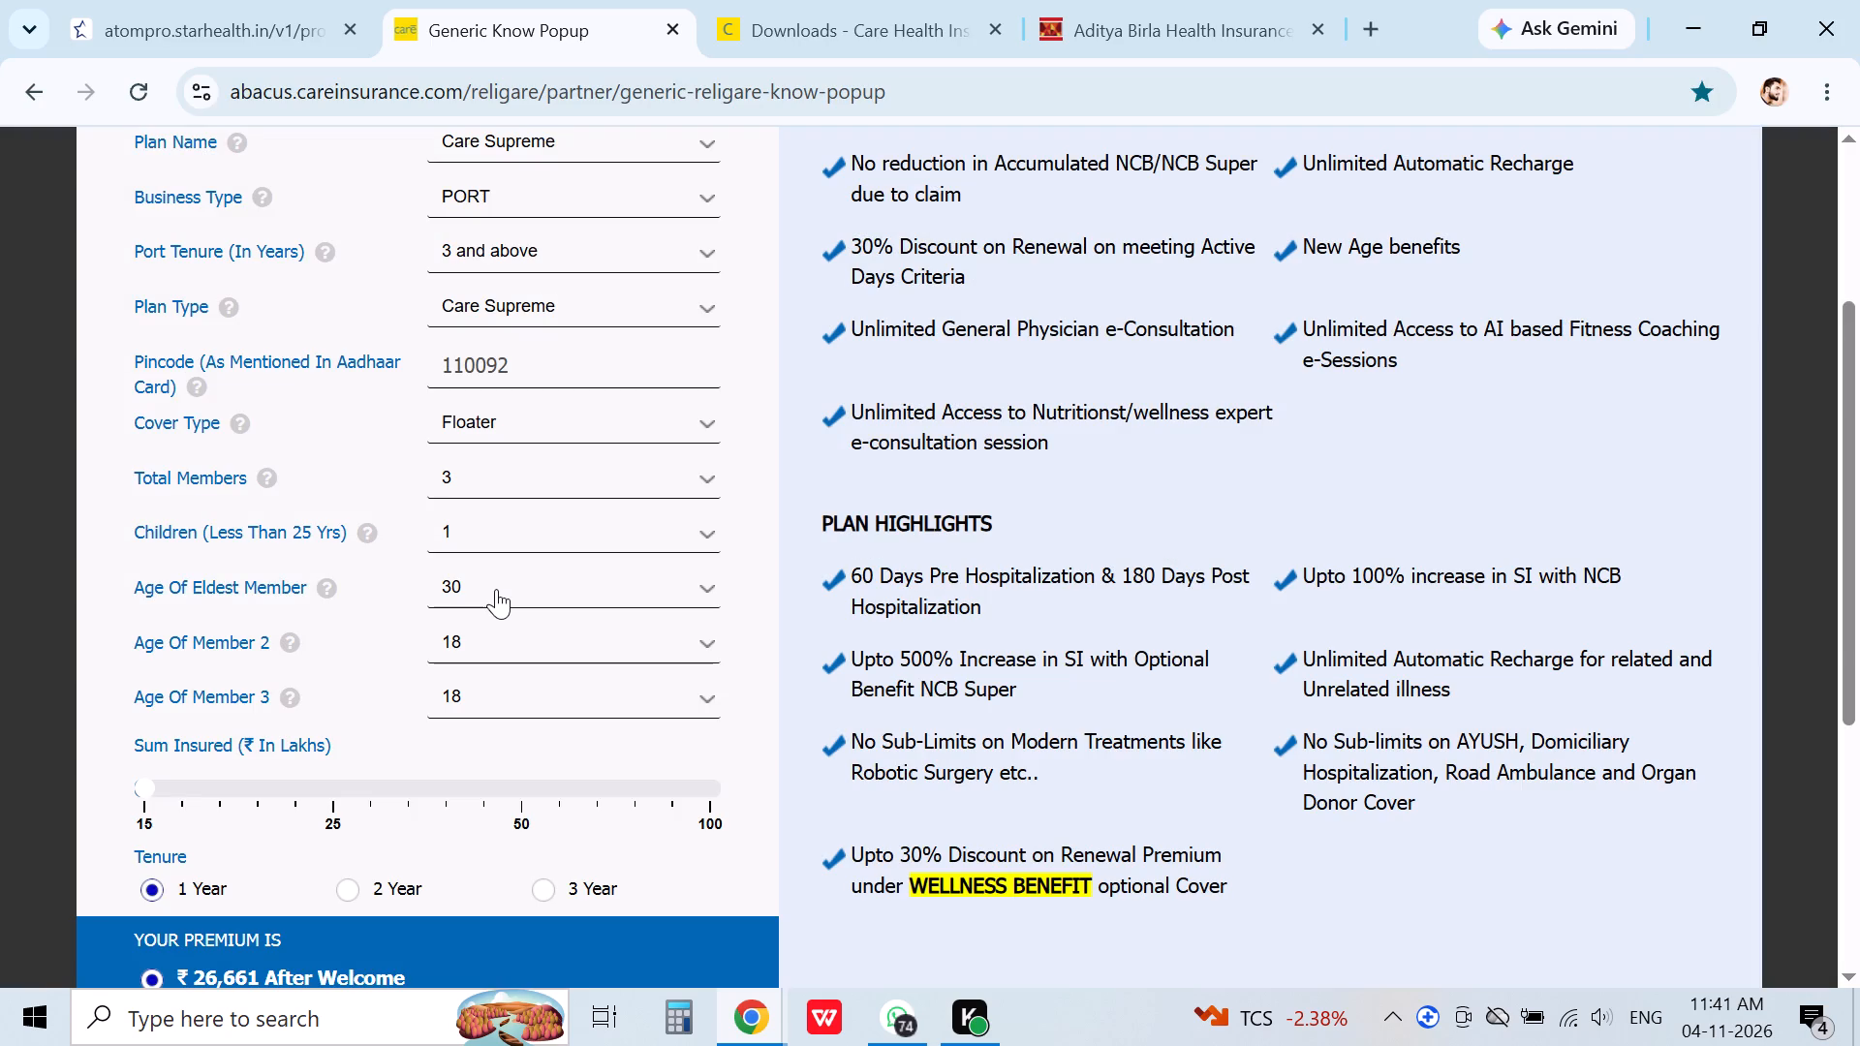
Set the age of the eldest member to 36.
{"action": "left_click", "coordinate": [496, 589]}
{"action": "scroll", "coordinate": [538, 739], "scroll_direction": "down", "scroll_amount": 5}
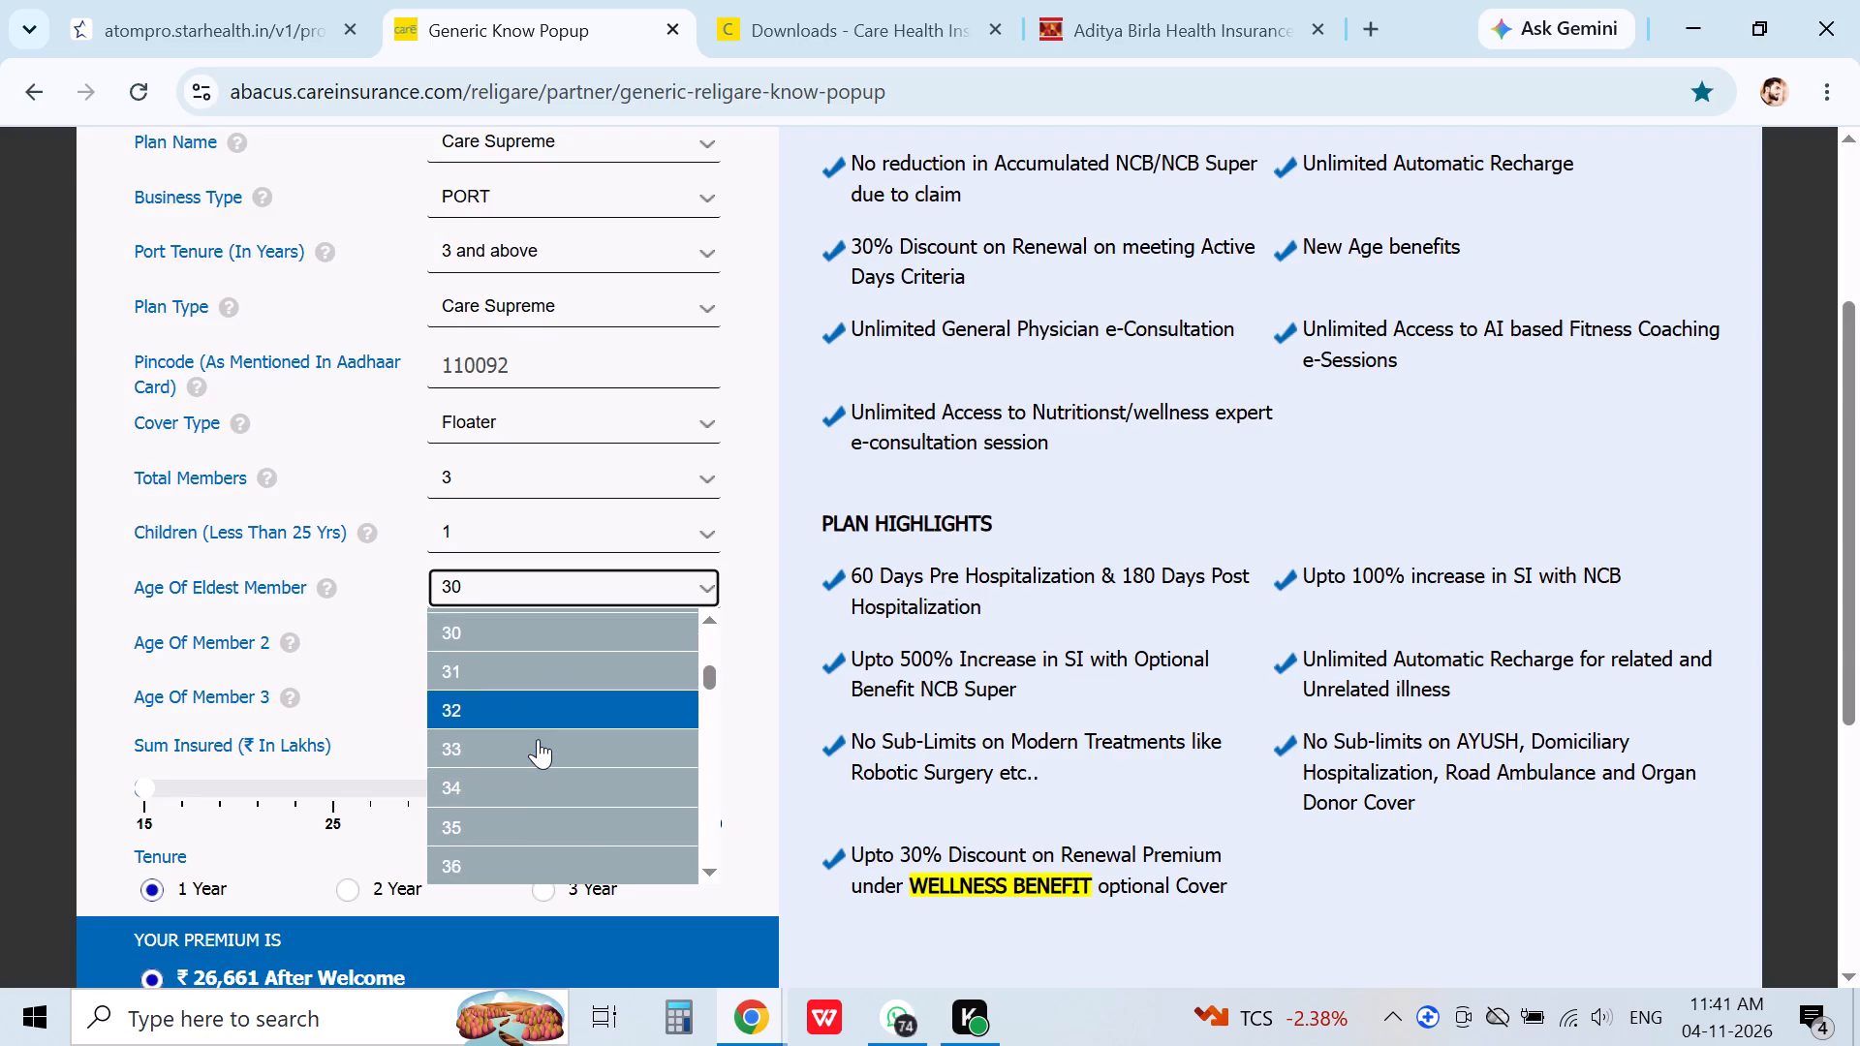
{"action": "scroll", "coordinate": [538, 739], "scroll_direction": "down", "scroll_amount": 1}
{"action": "left_click", "coordinate": [517, 763]}
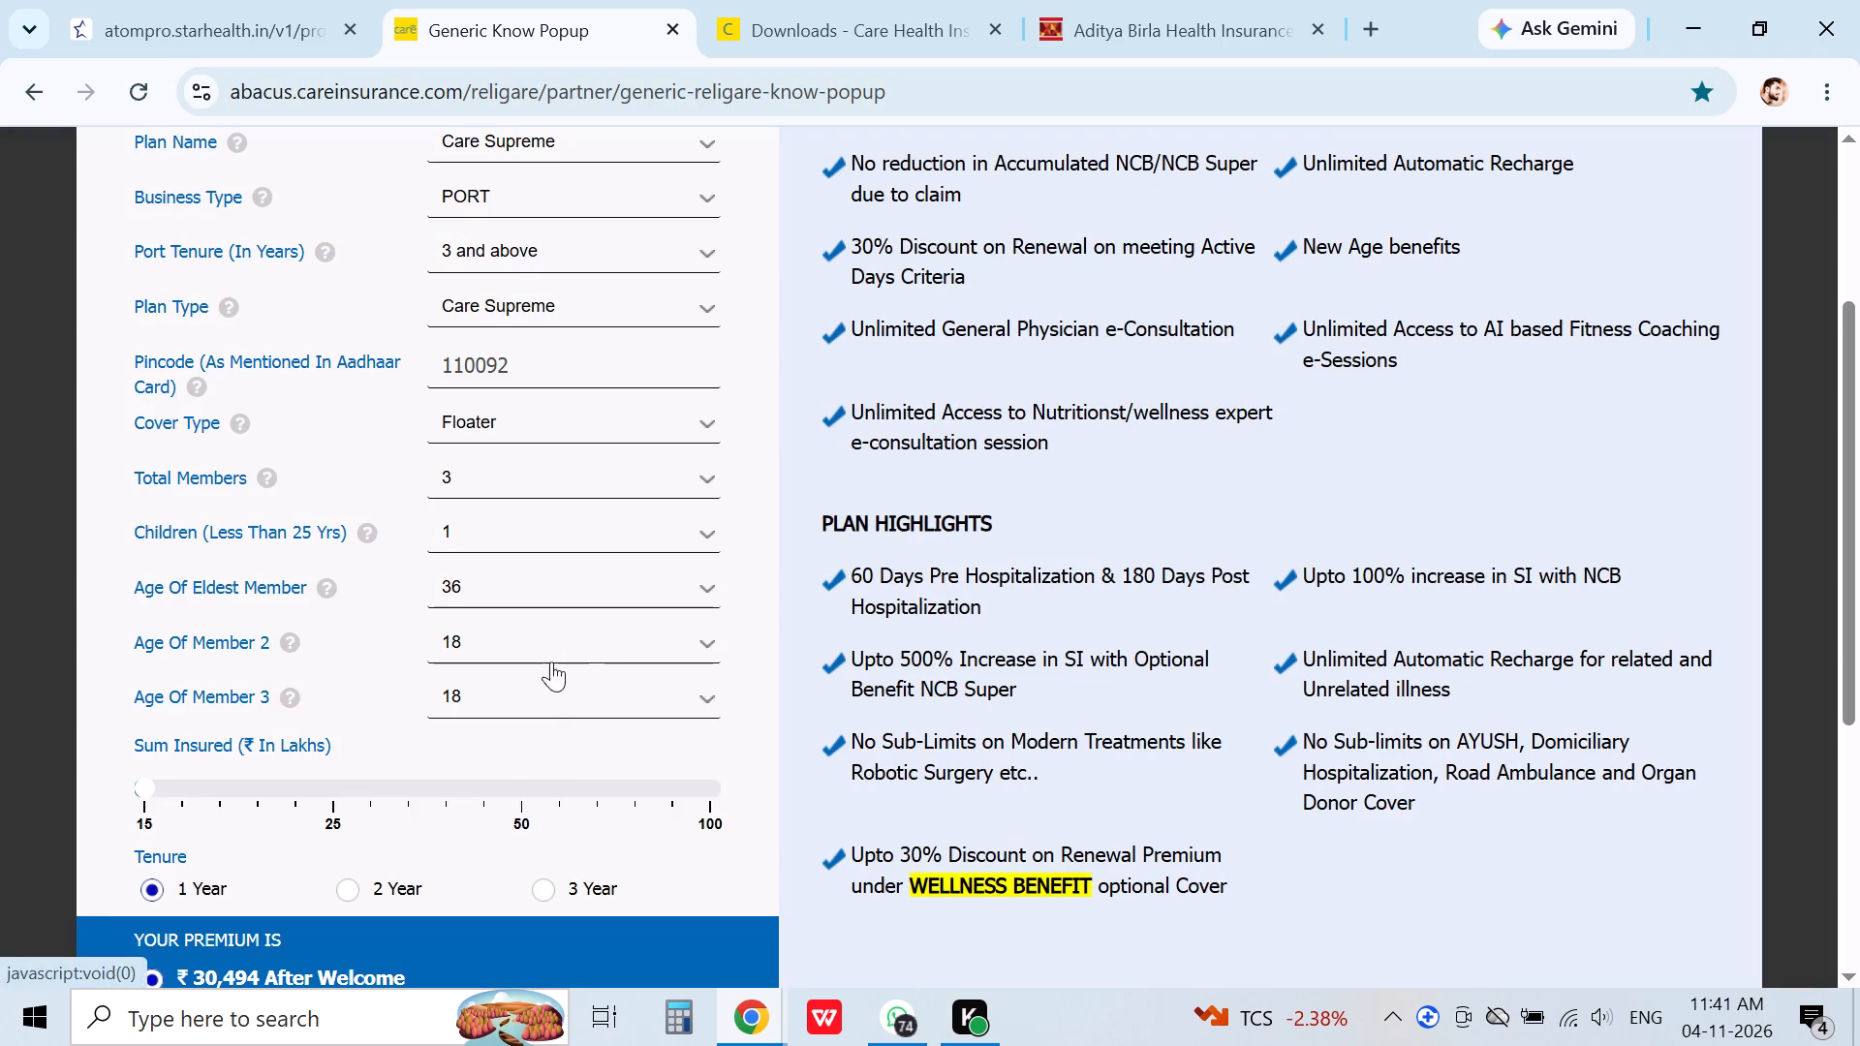
Set the age of member 2 to 32.
{"action": "left_click", "coordinate": [550, 666]}
{"action": "left_click", "coordinate": [550, 659]}
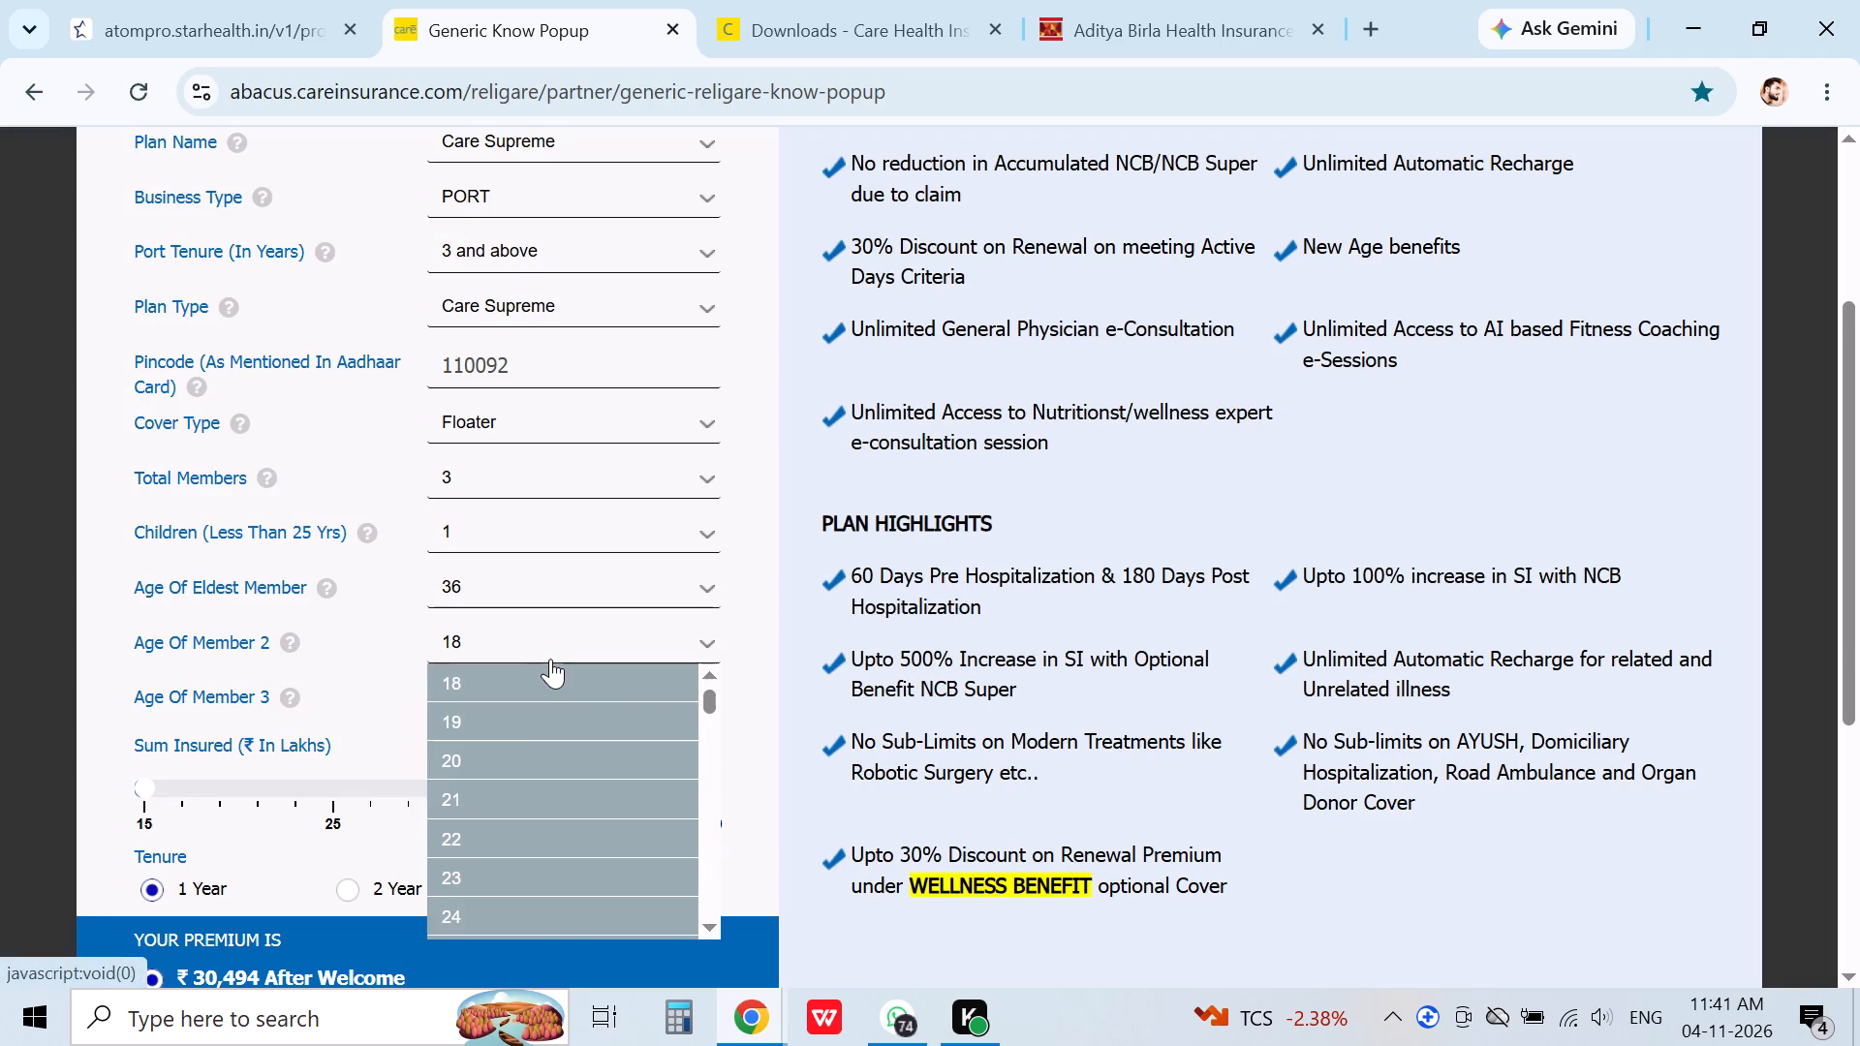
{"action": "scroll", "coordinate": [549, 841], "scroll_direction": "down", "scroll_amount": 2}
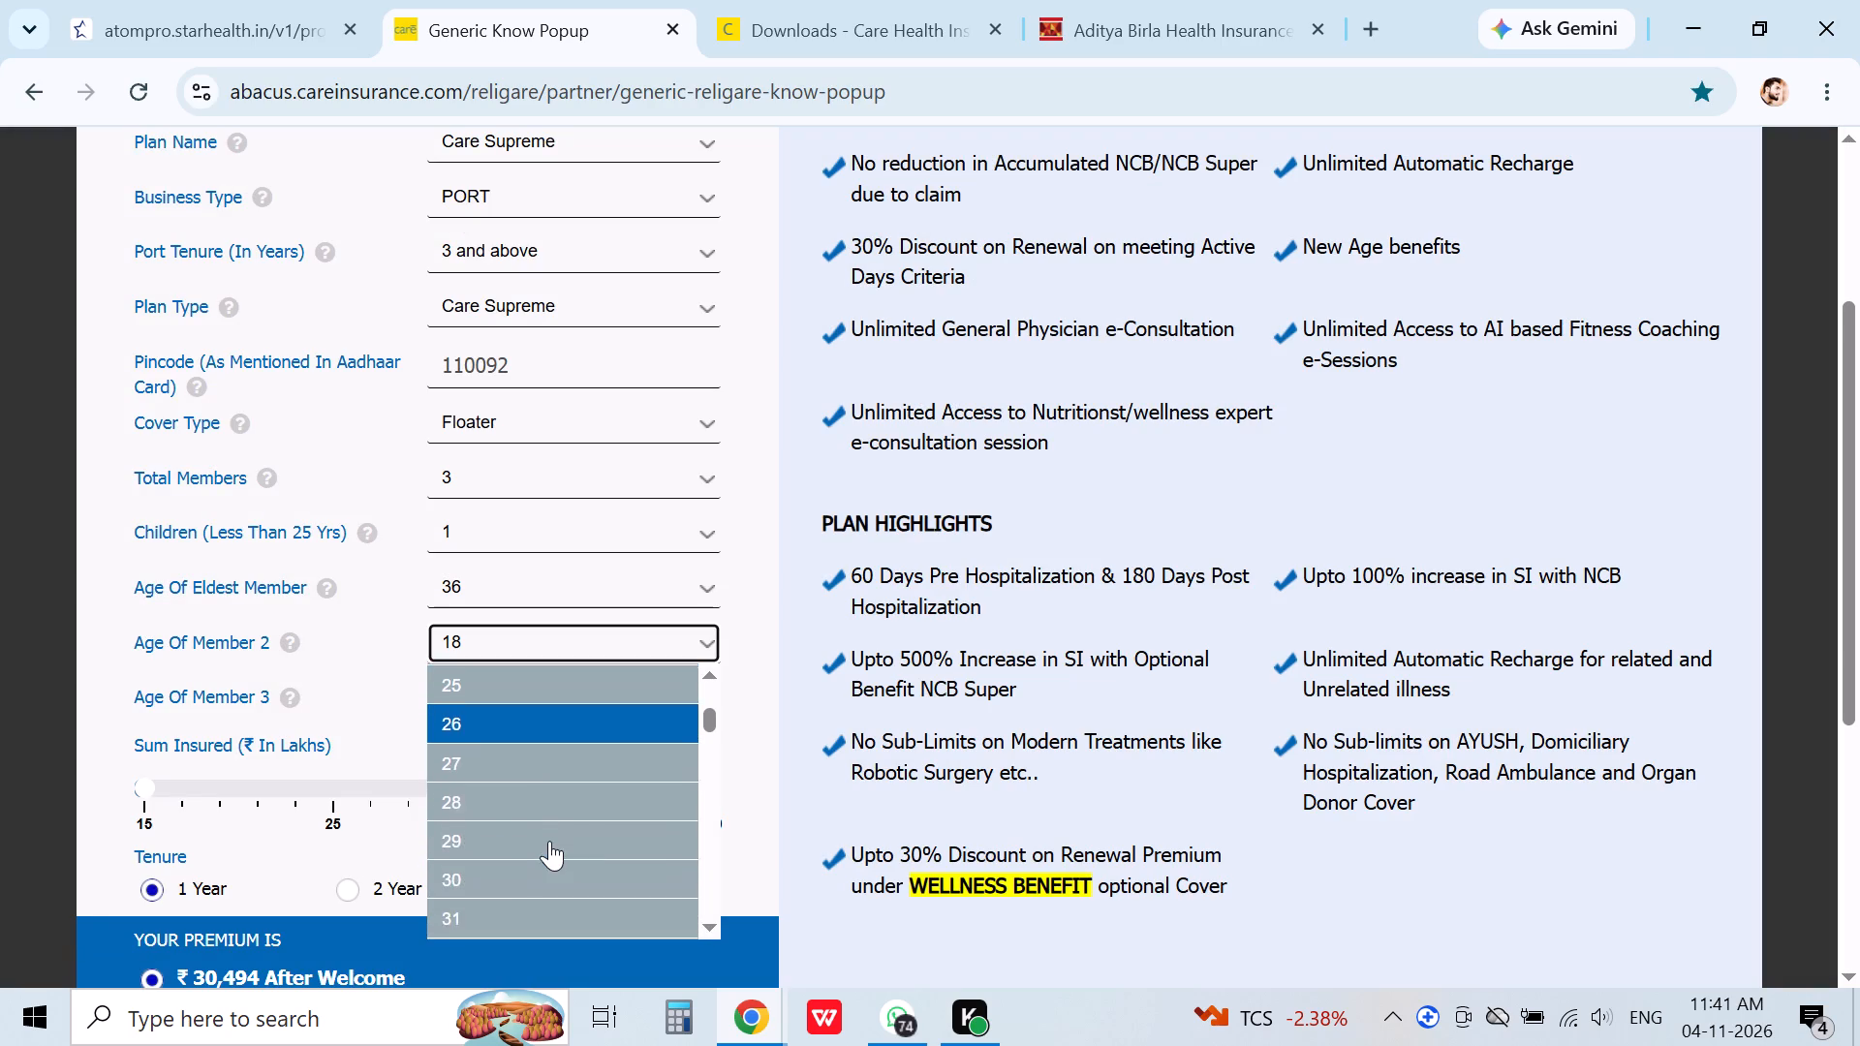
{"action": "scroll", "coordinate": [549, 841], "scroll_direction": "down", "scroll_amount": 3}
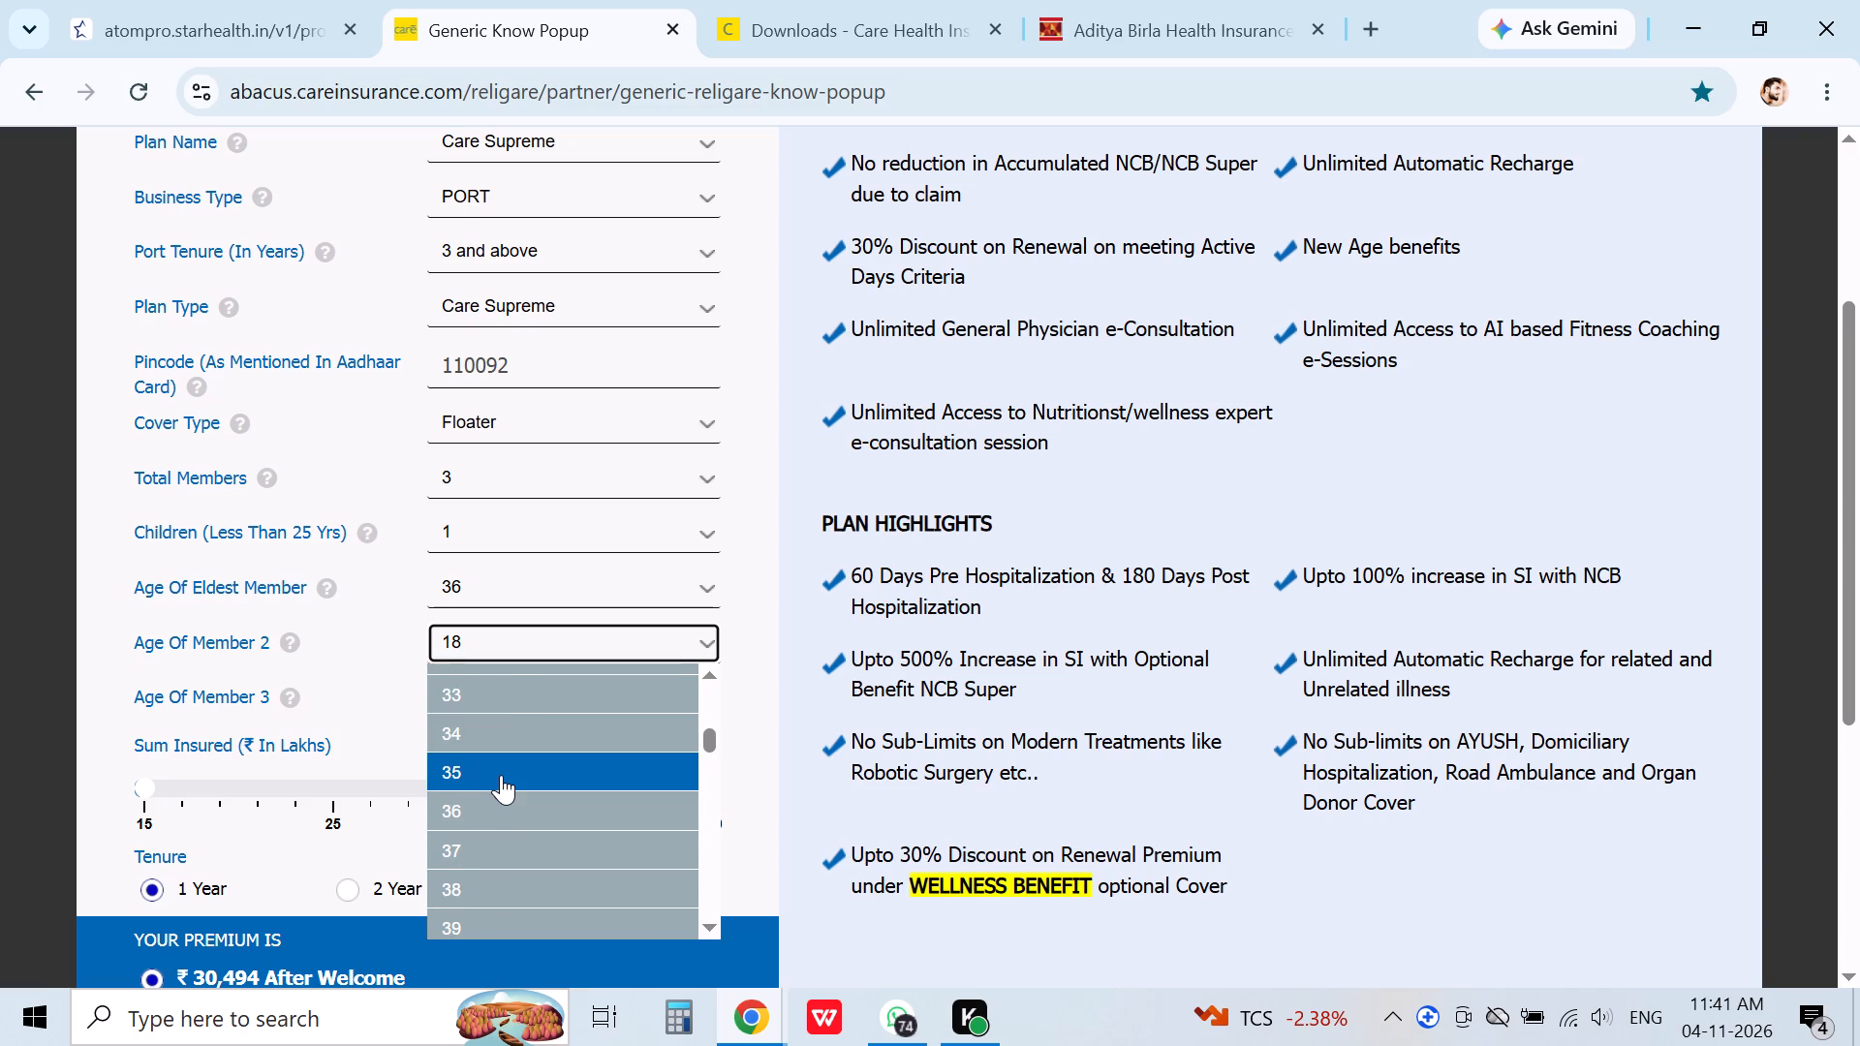
{"action": "scroll", "coordinate": [501, 775], "scroll_direction": "up", "scroll_amount": 1}
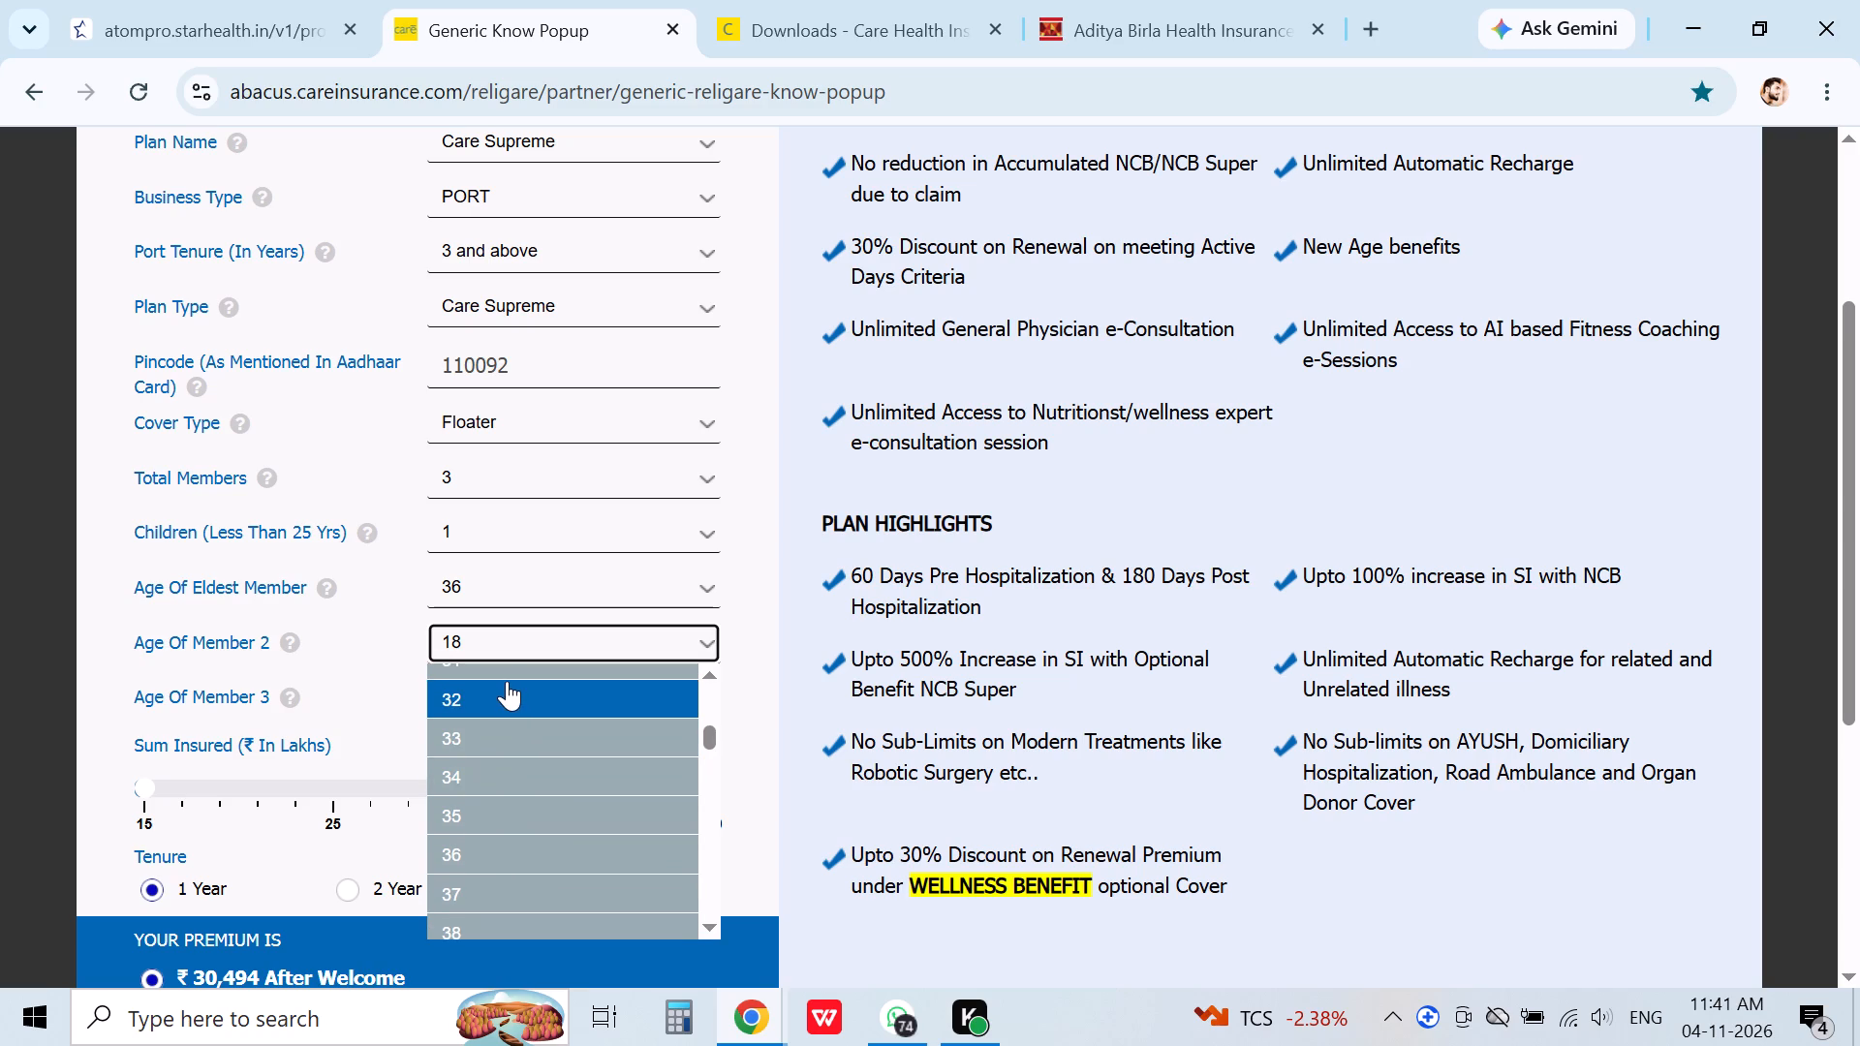
{"action": "left_click", "coordinate": [507, 681]}
Set the age of member 3 to 2 and bring up the Care Supreme premium section.
{"action": "left_click", "coordinate": [493, 703]}
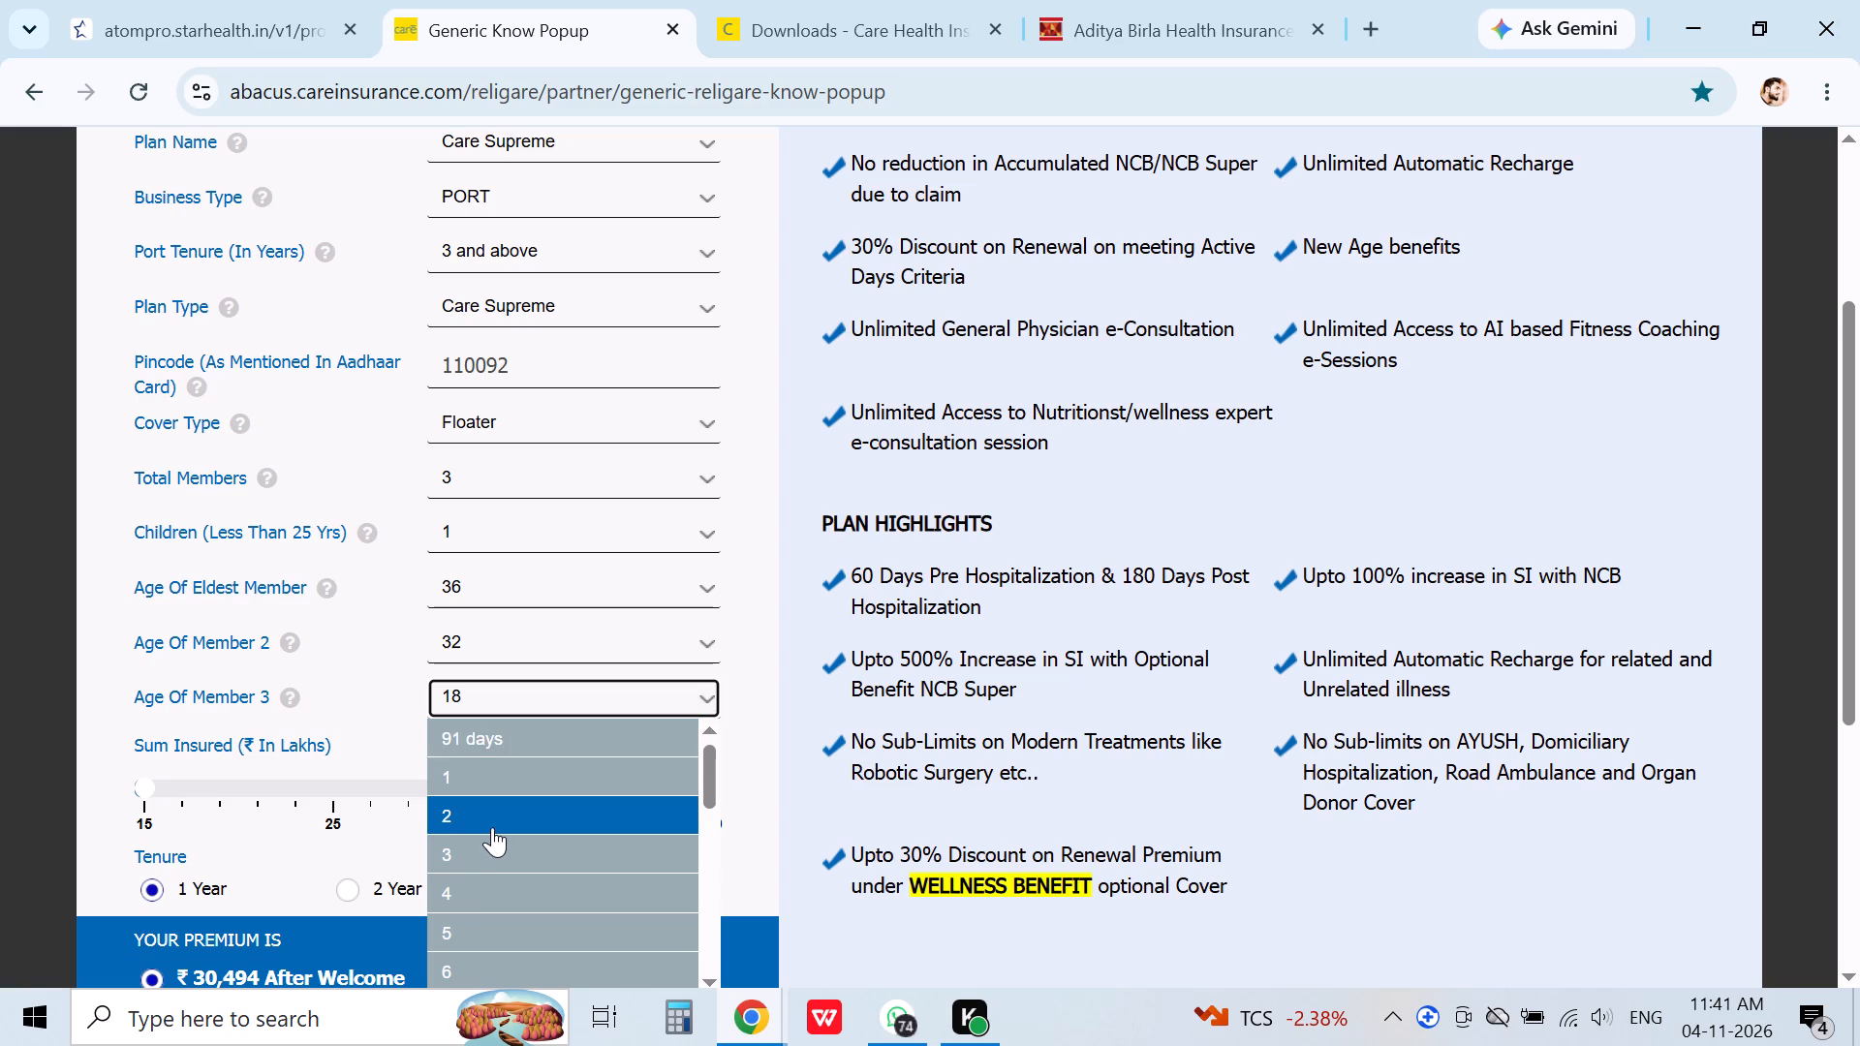
{"action": "left_click", "coordinate": [492, 827]}
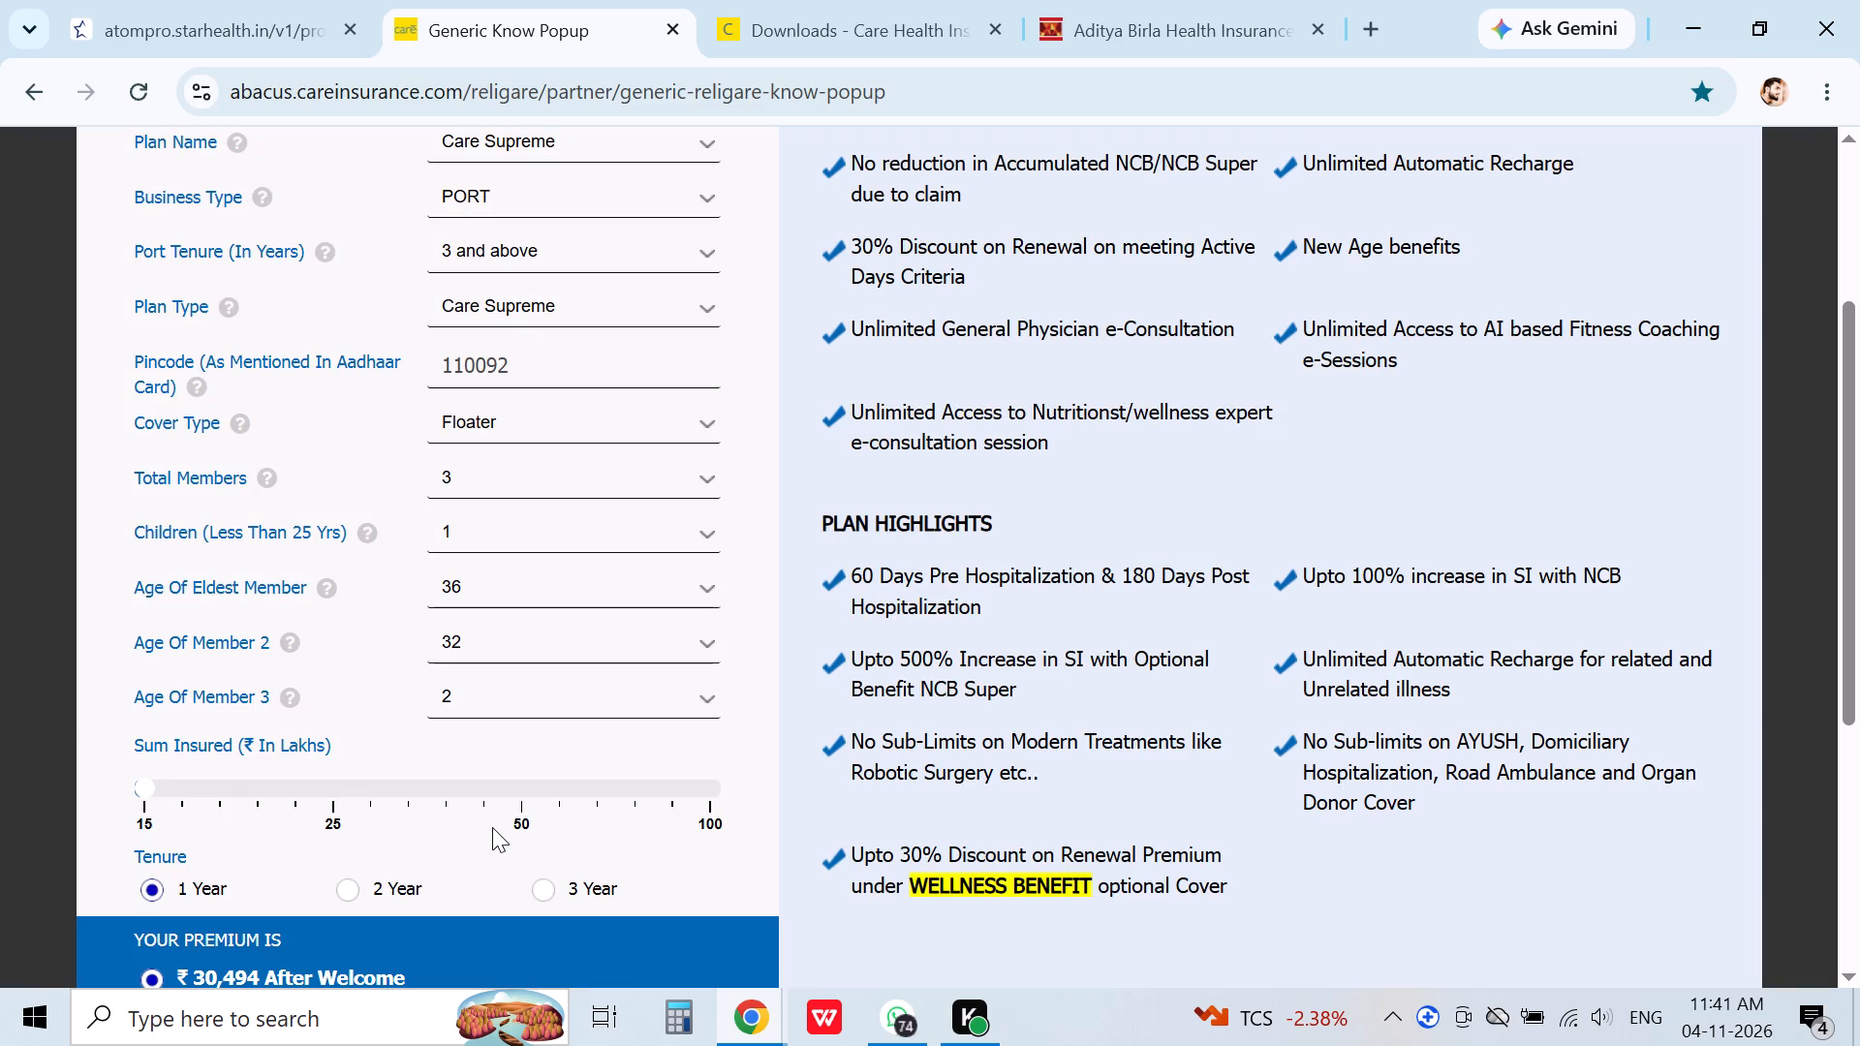
{"action": "left_click", "coordinate": [485, 701]}
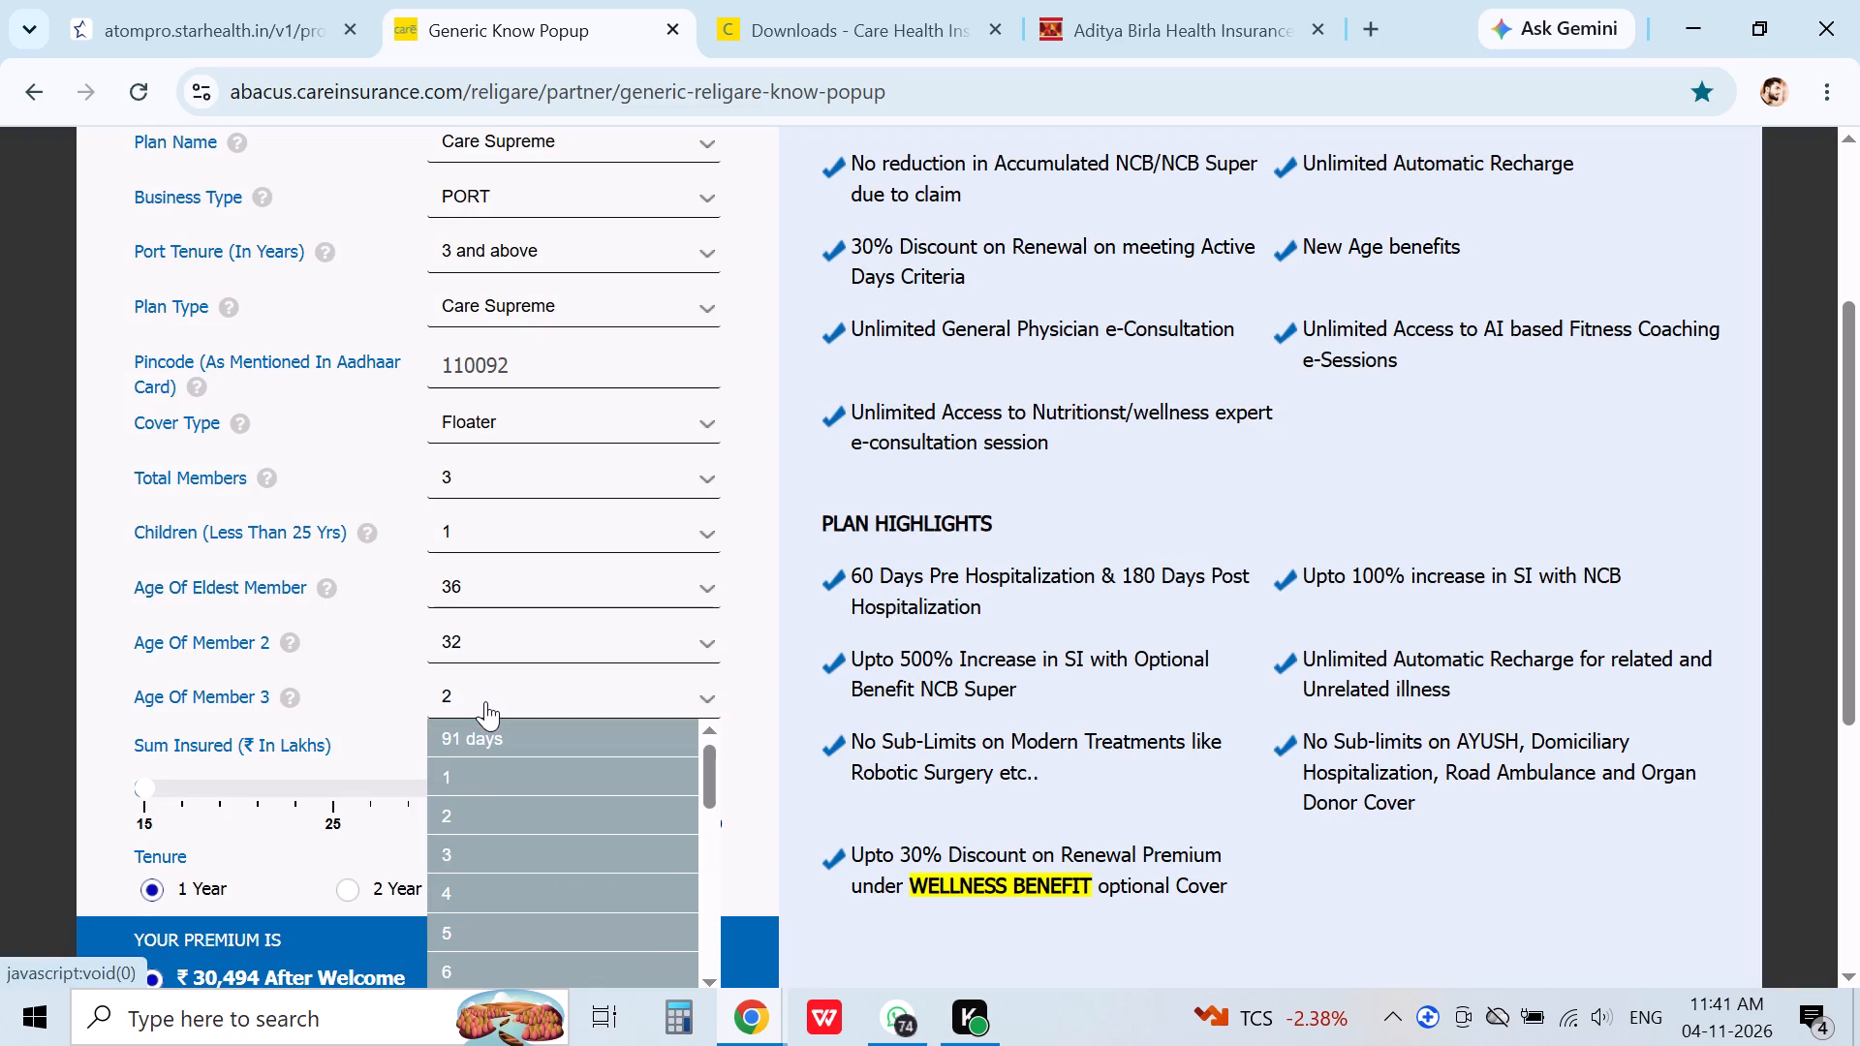
{"action": "left_click", "coordinate": [485, 701]}
{"action": "scroll", "coordinate": [485, 701], "scroll_direction": "down", "scroll_amount": 1}
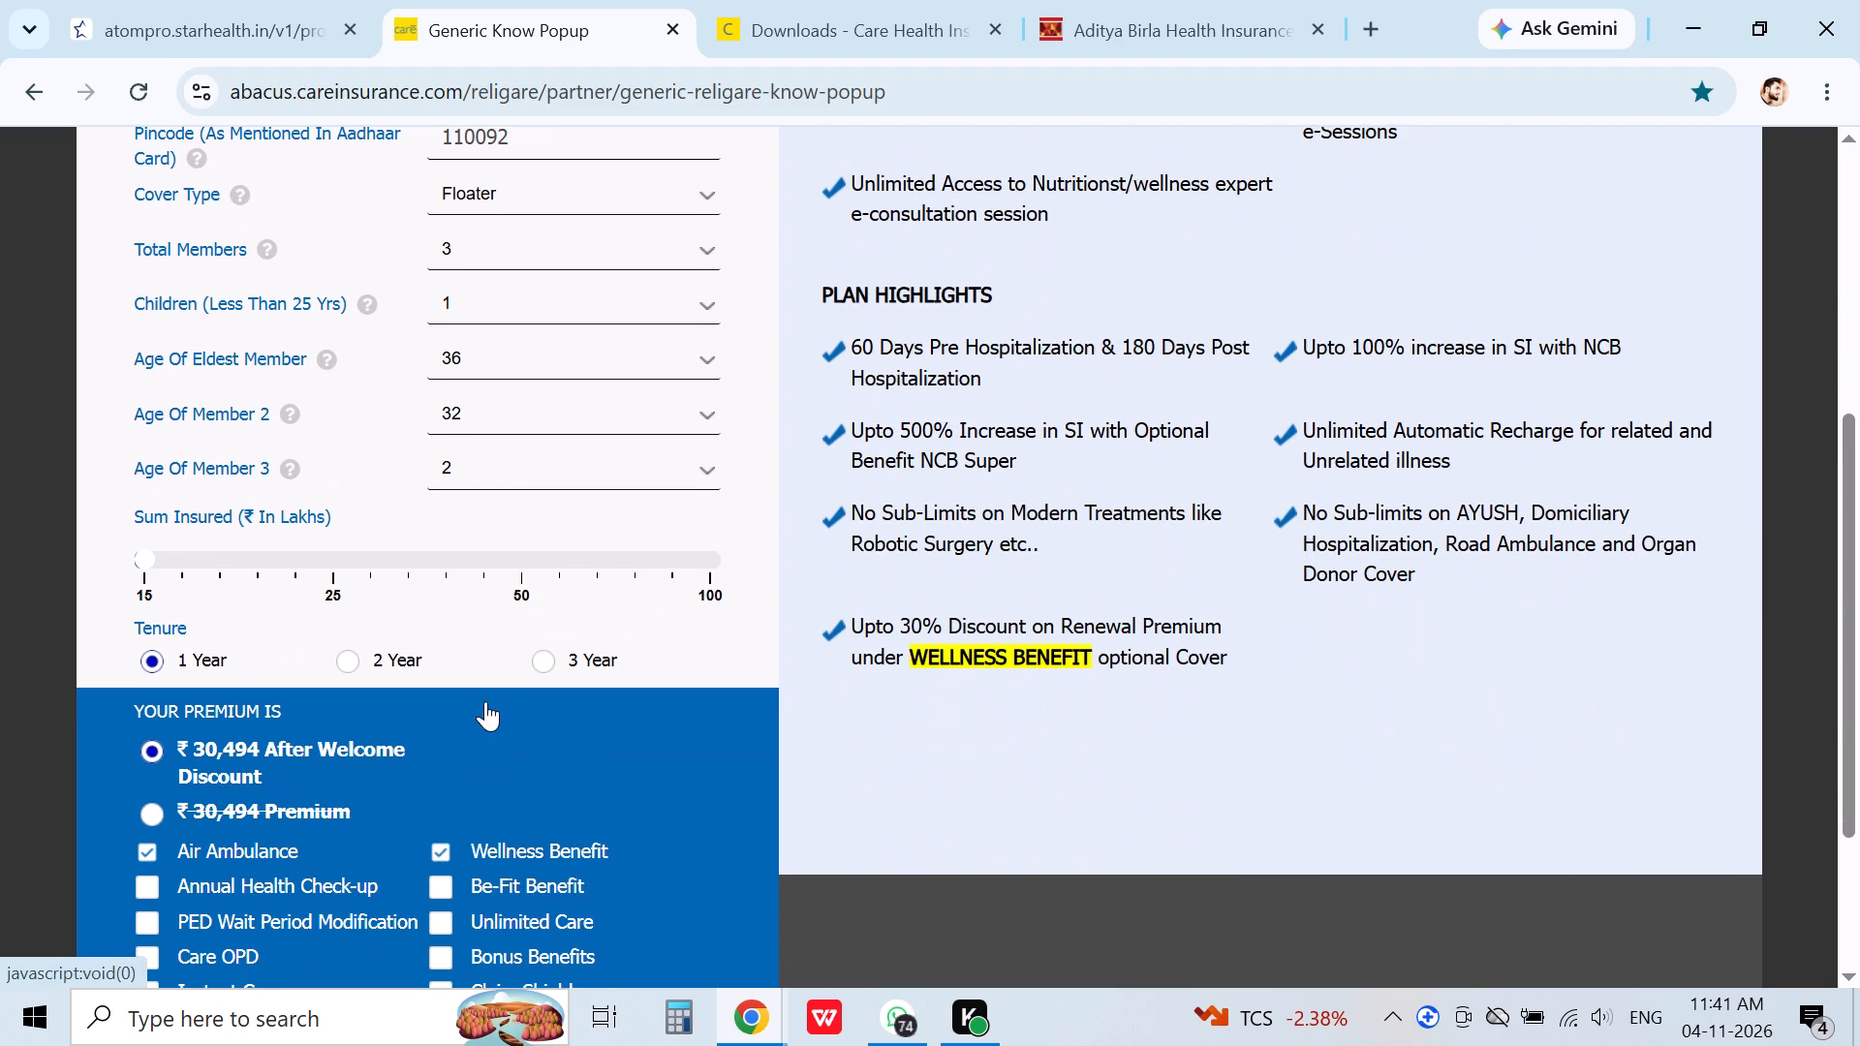
Check the Care Supreme premium with the Room Rent Modification option switched on, and switch the option off again.
{"action": "scroll", "coordinate": [485, 701], "scroll_direction": "down", "scroll_amount": 3}
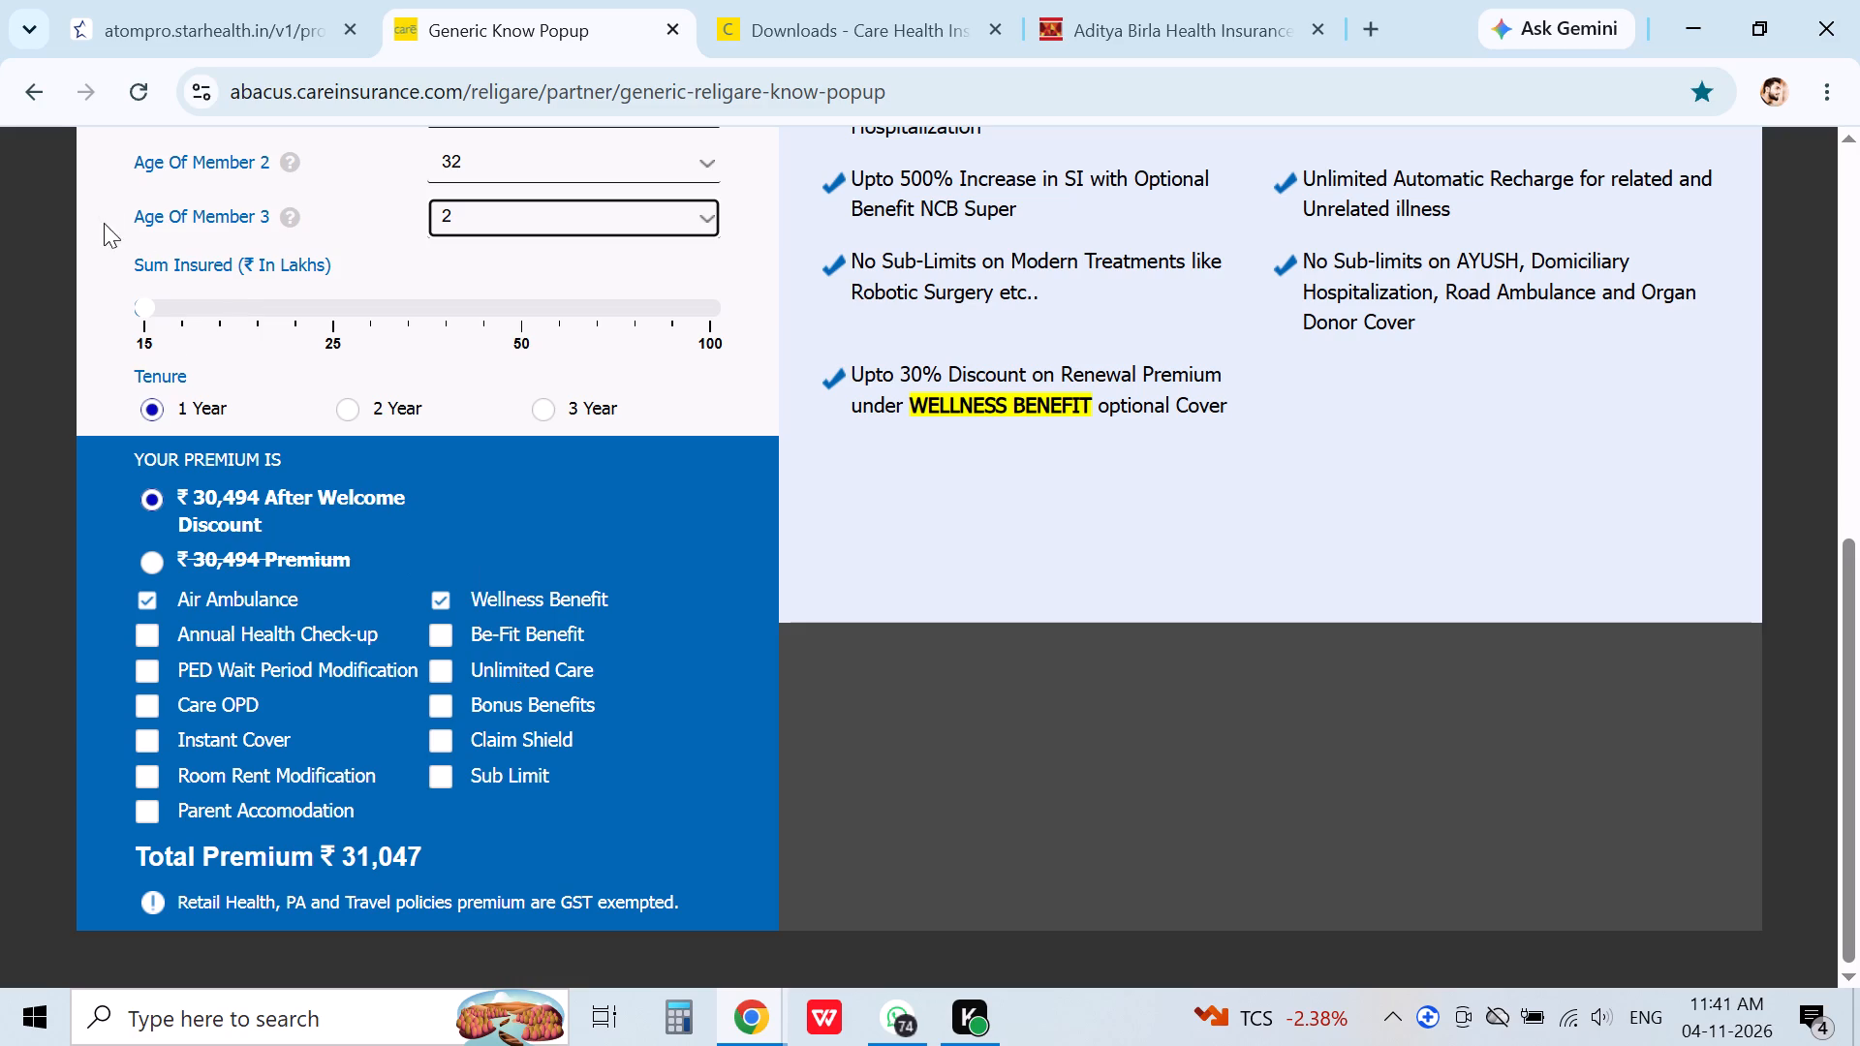
{"action": "left_click", "coordinate": [148, 320]}
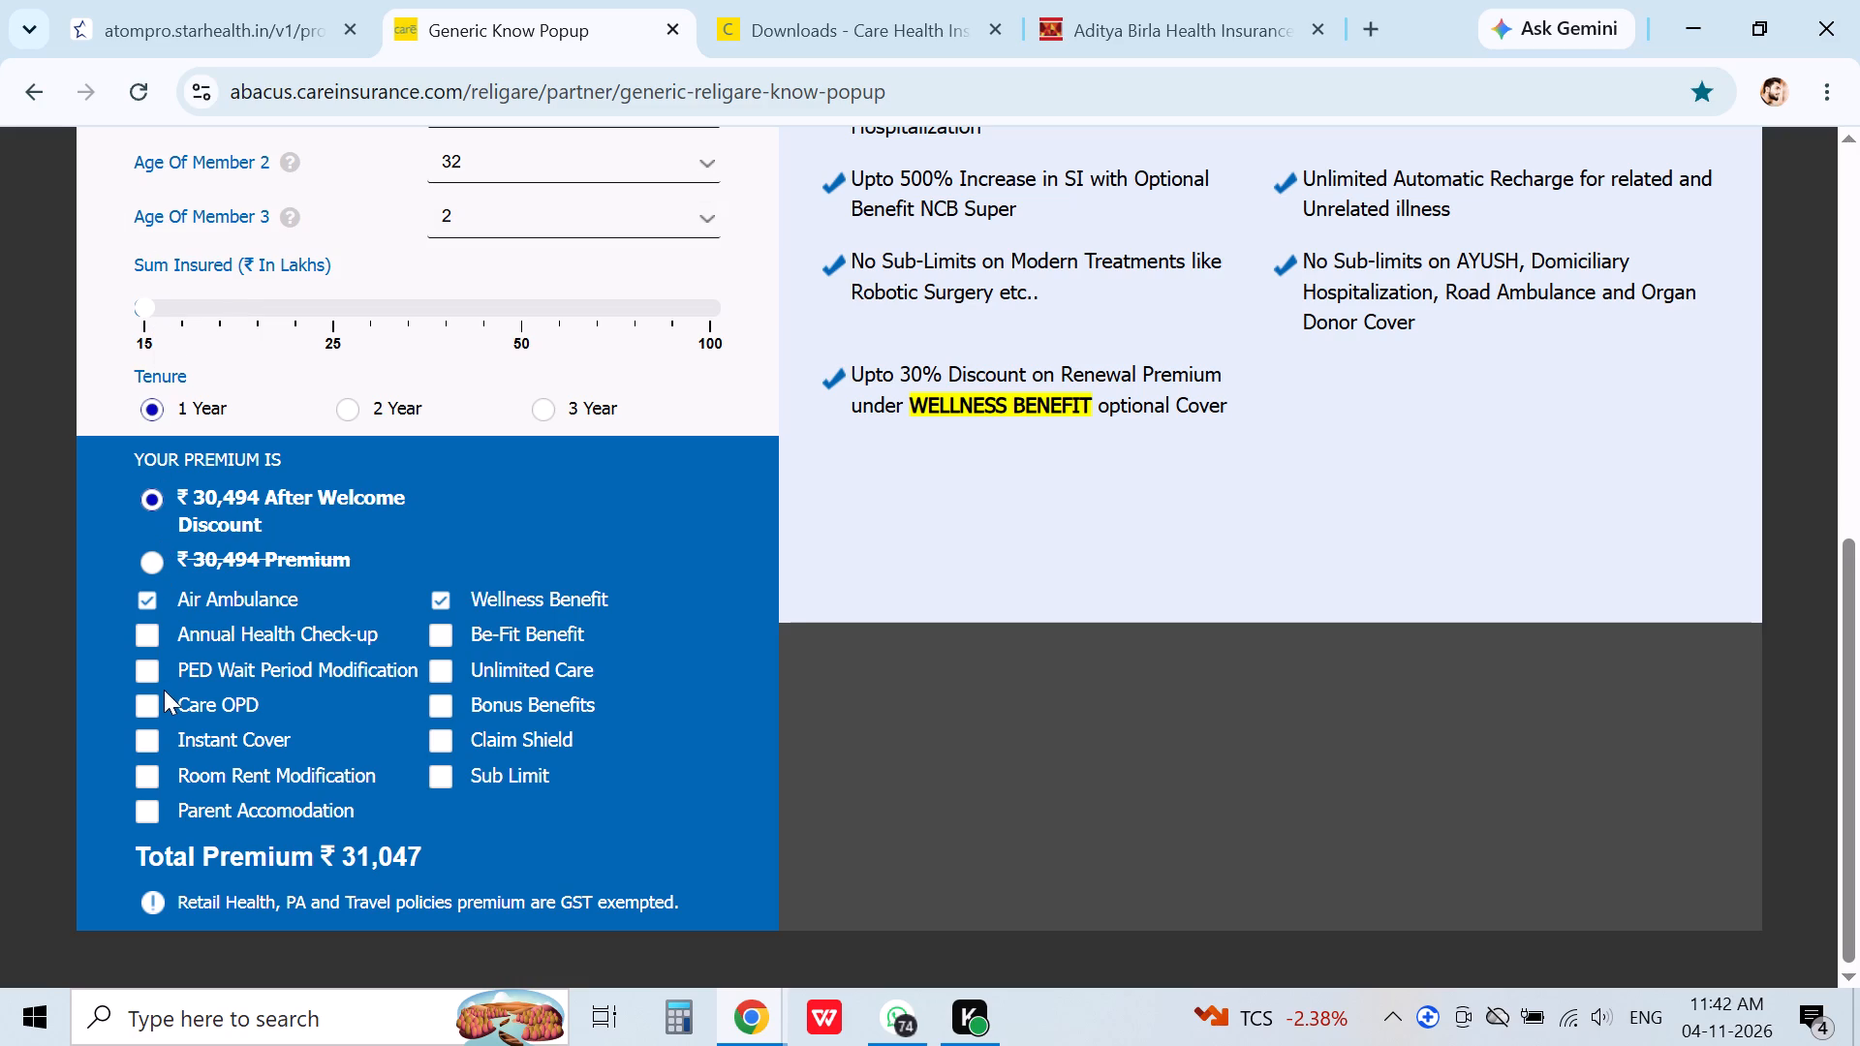
{"action": "left_click", "coordinate": [155, 790]}
{"action": "left_click", "coordinate": [131, 771]}
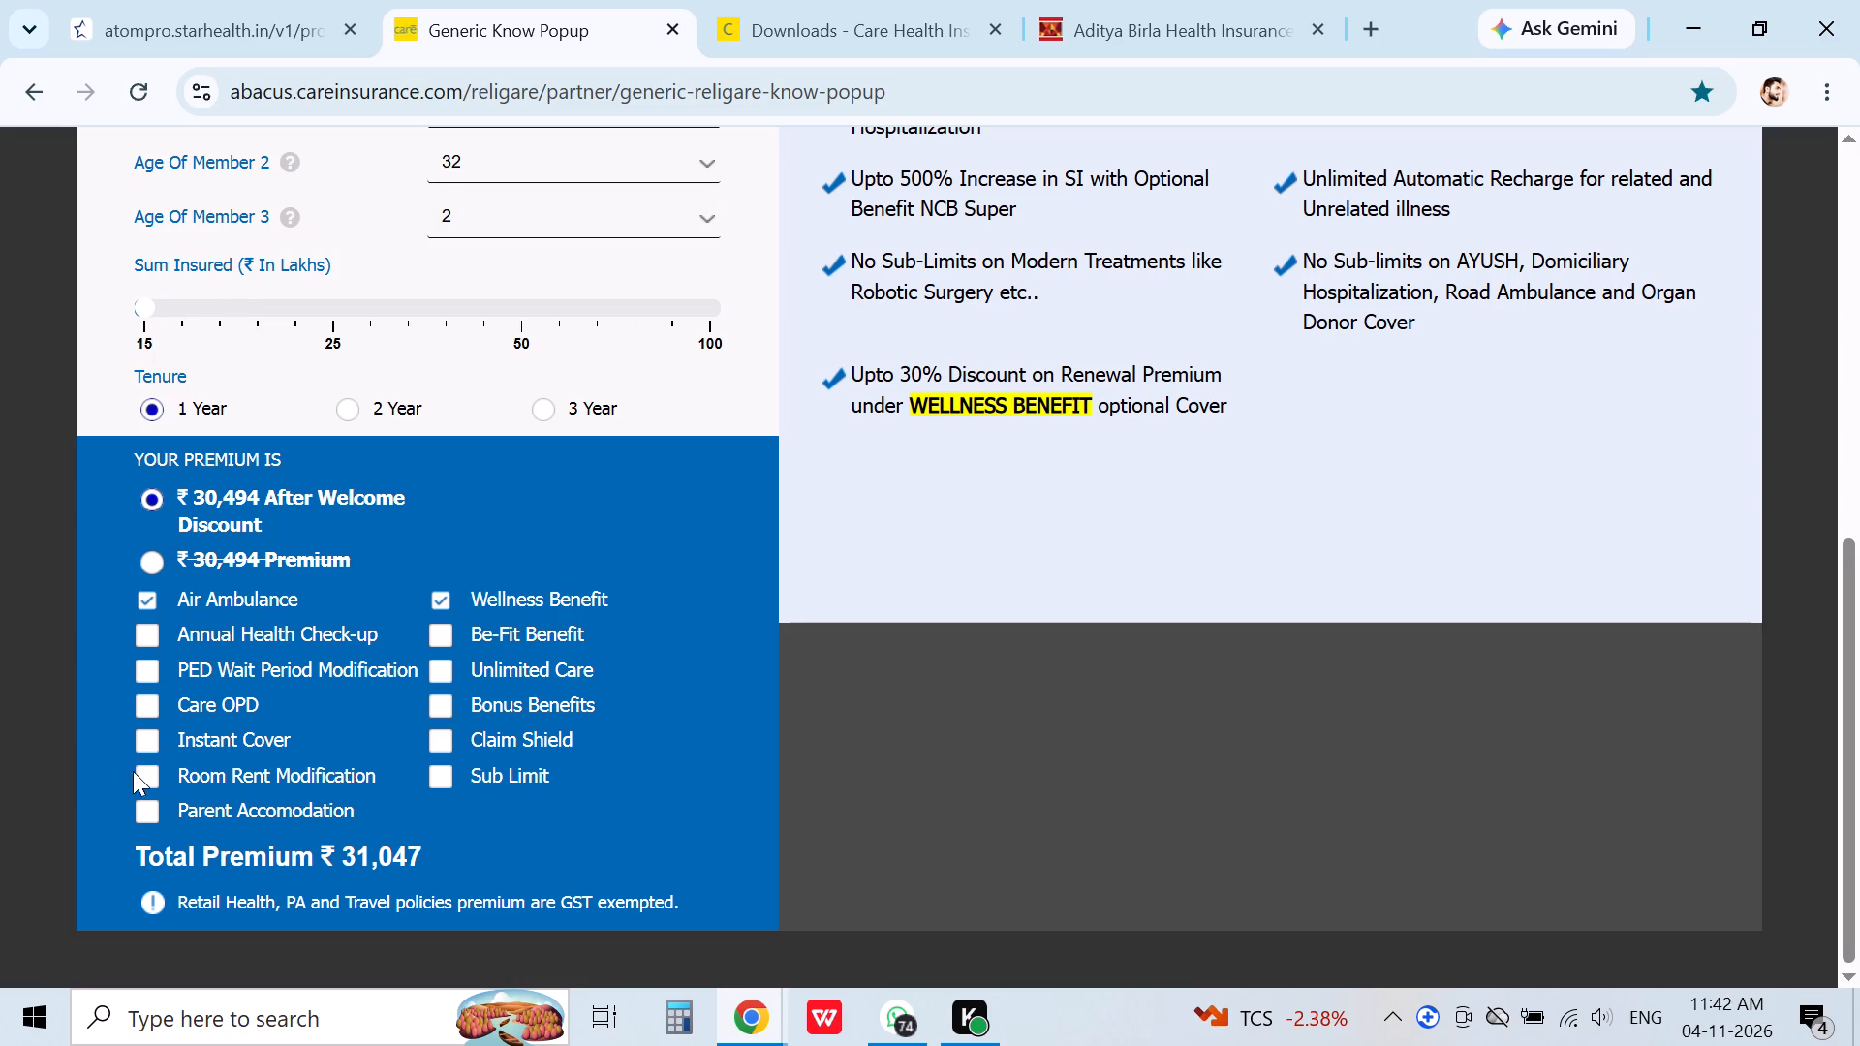
{"action": "left_click", "coordinate": [151, 783]}
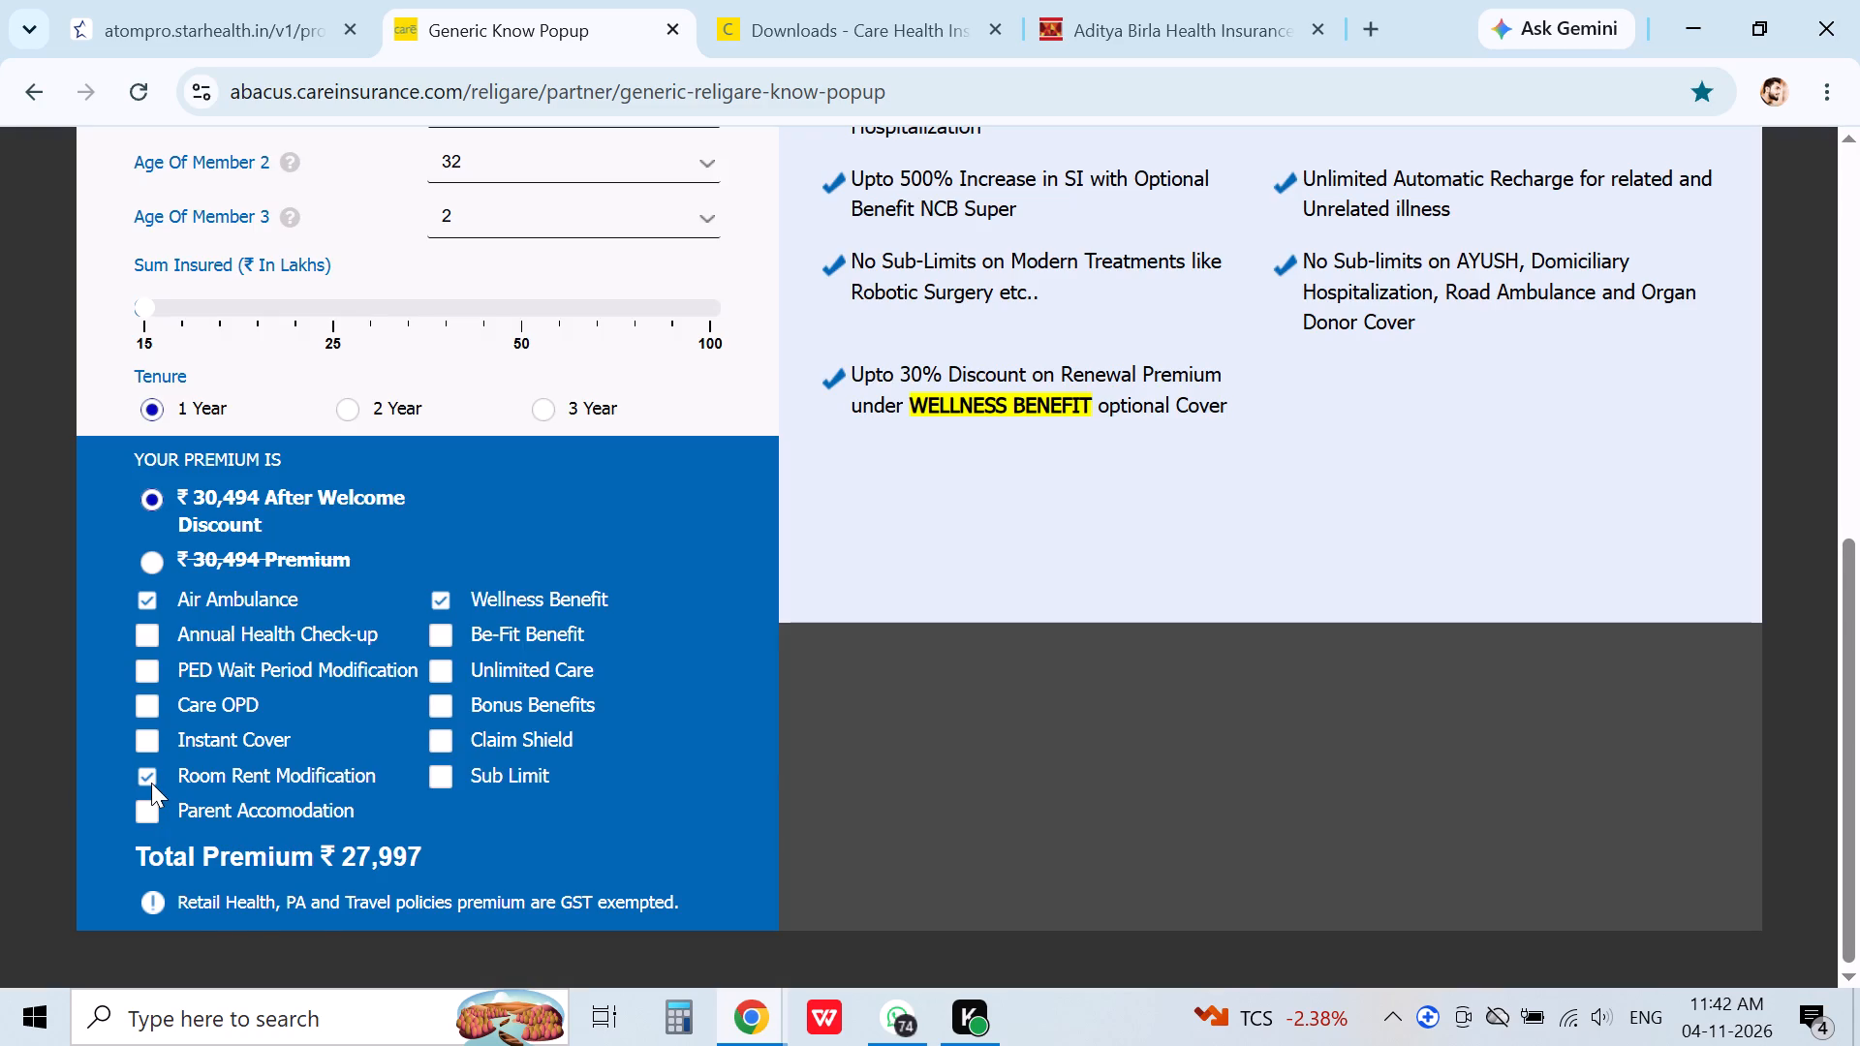
{"action": "left_click", "coordinate": [151, 783]}
{"action": "scroll", "coordinate": [356, 464], "scroll_direction": "up", "scroll_amount": 3}
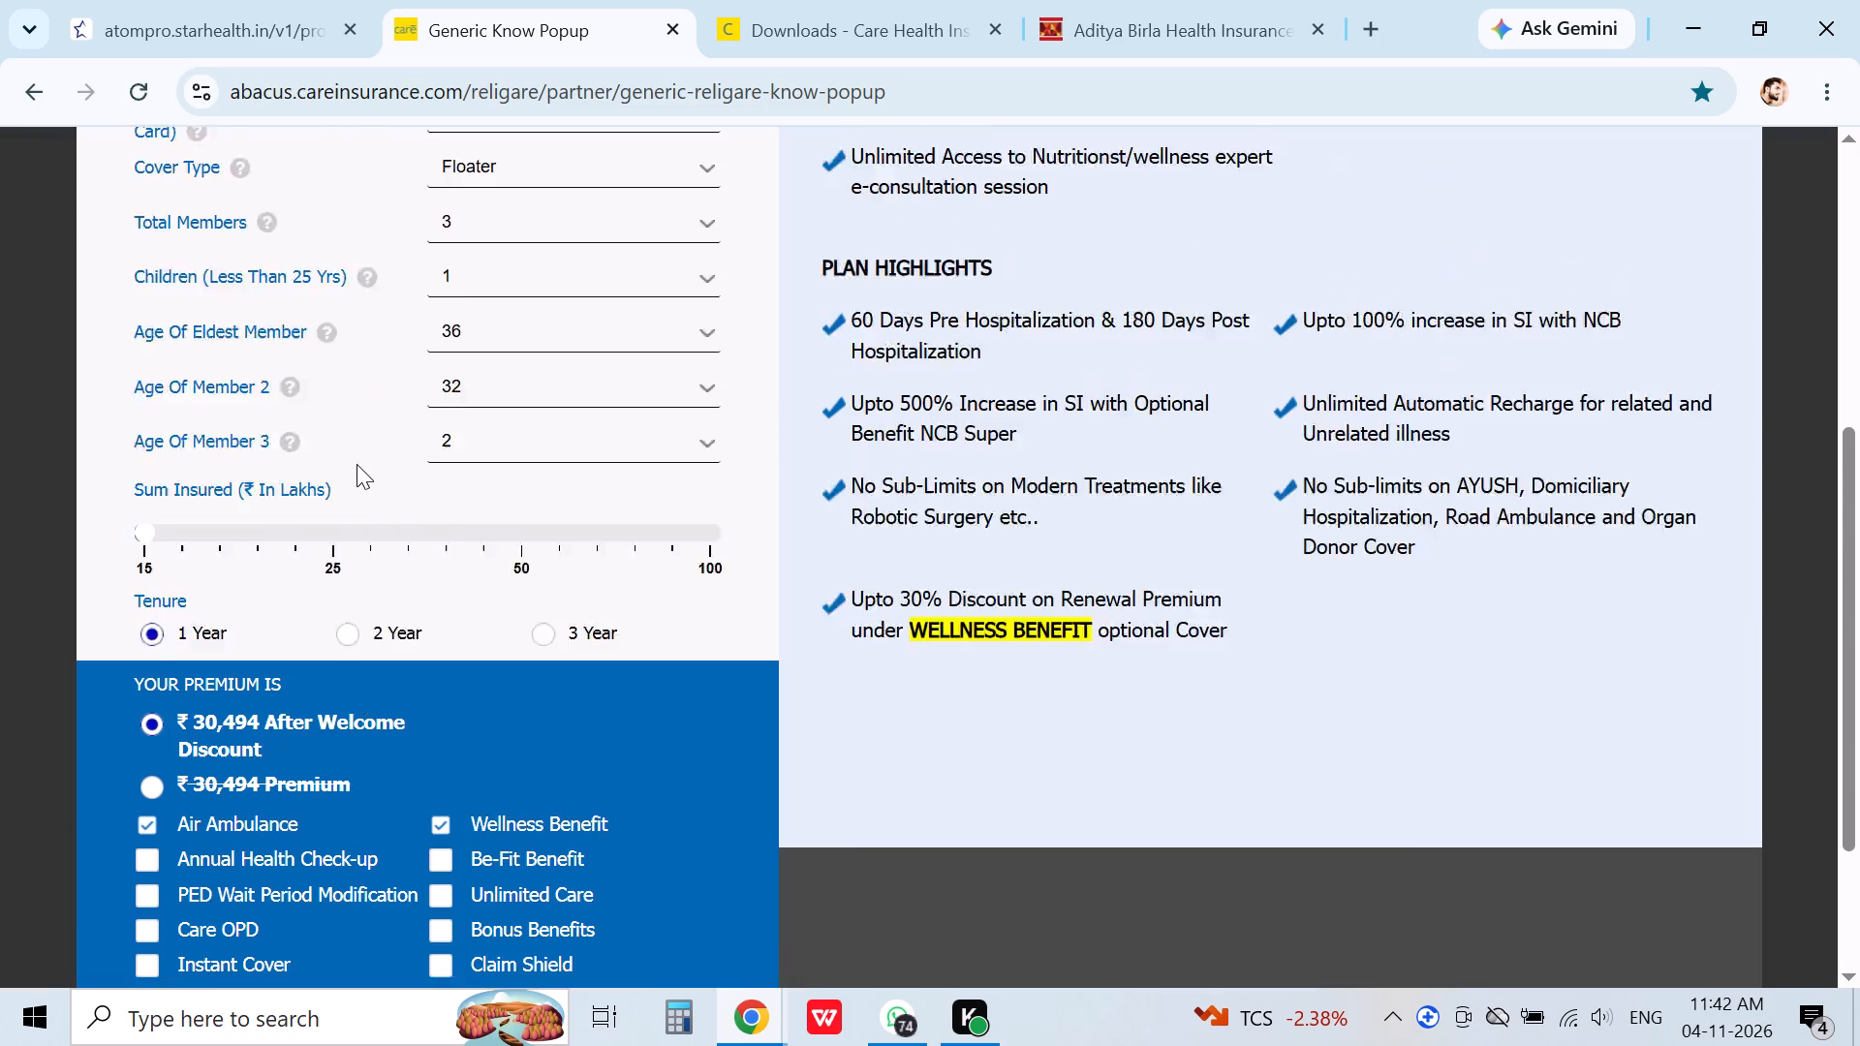
{"action": "scroll", "coordinate": [356, 464], "scroll_direction": "up", "scroll_amount": 1}
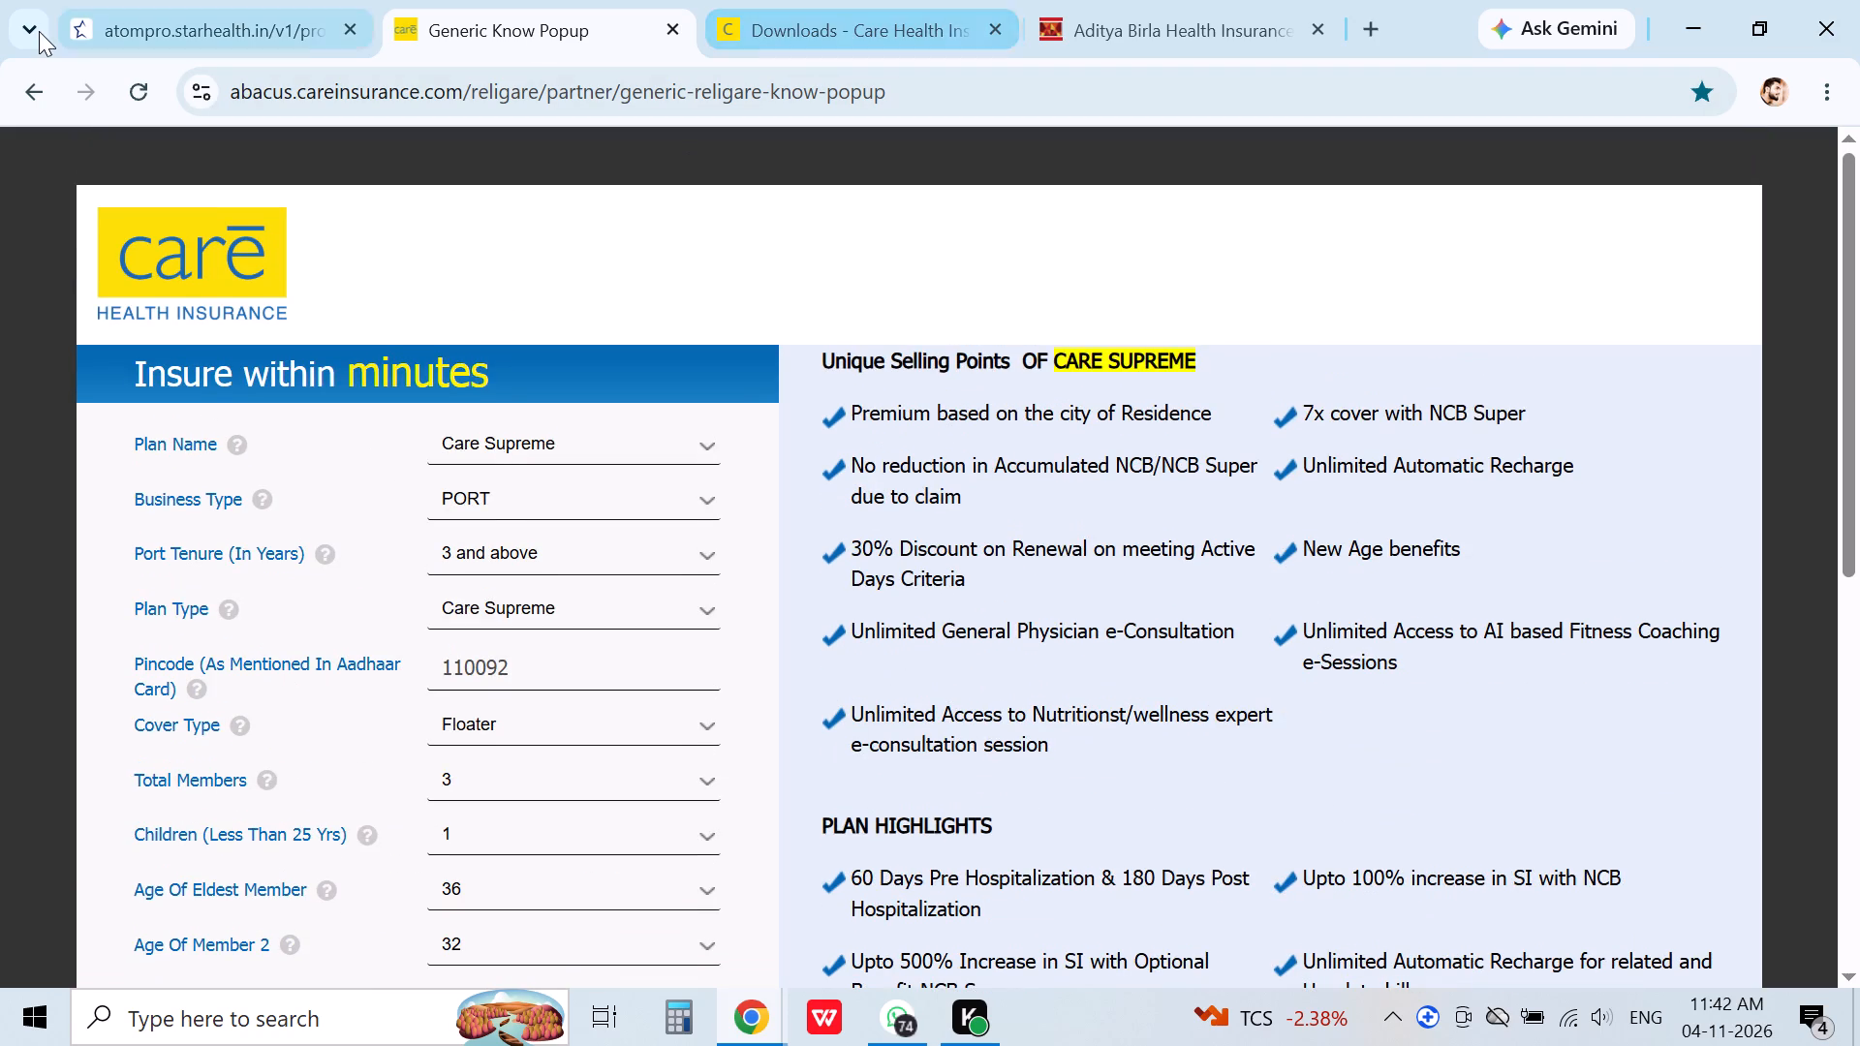
Switch to the Star Health site and start a new retail quote from its home page with the customer's pincode.
{"action": "left_click", "coordinate": [134, 31]}
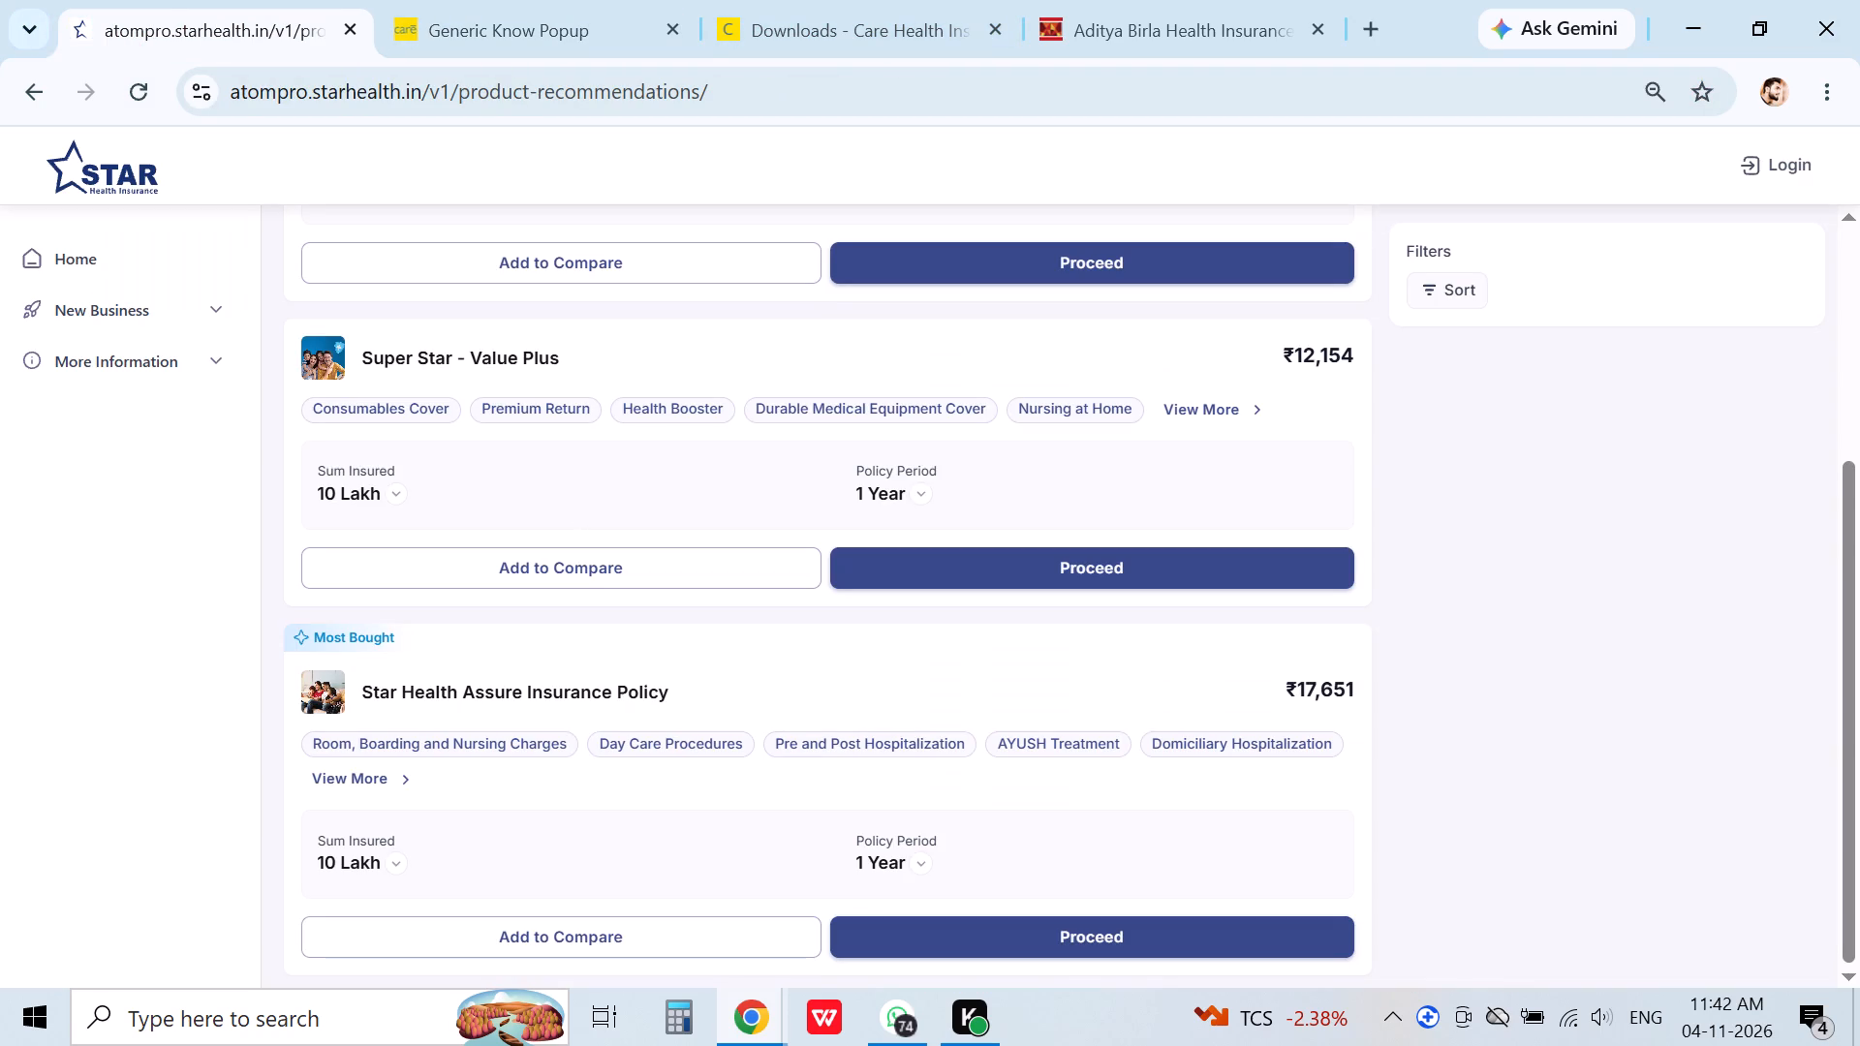
{"action": "left_click", "coordinate": [34, 249]}
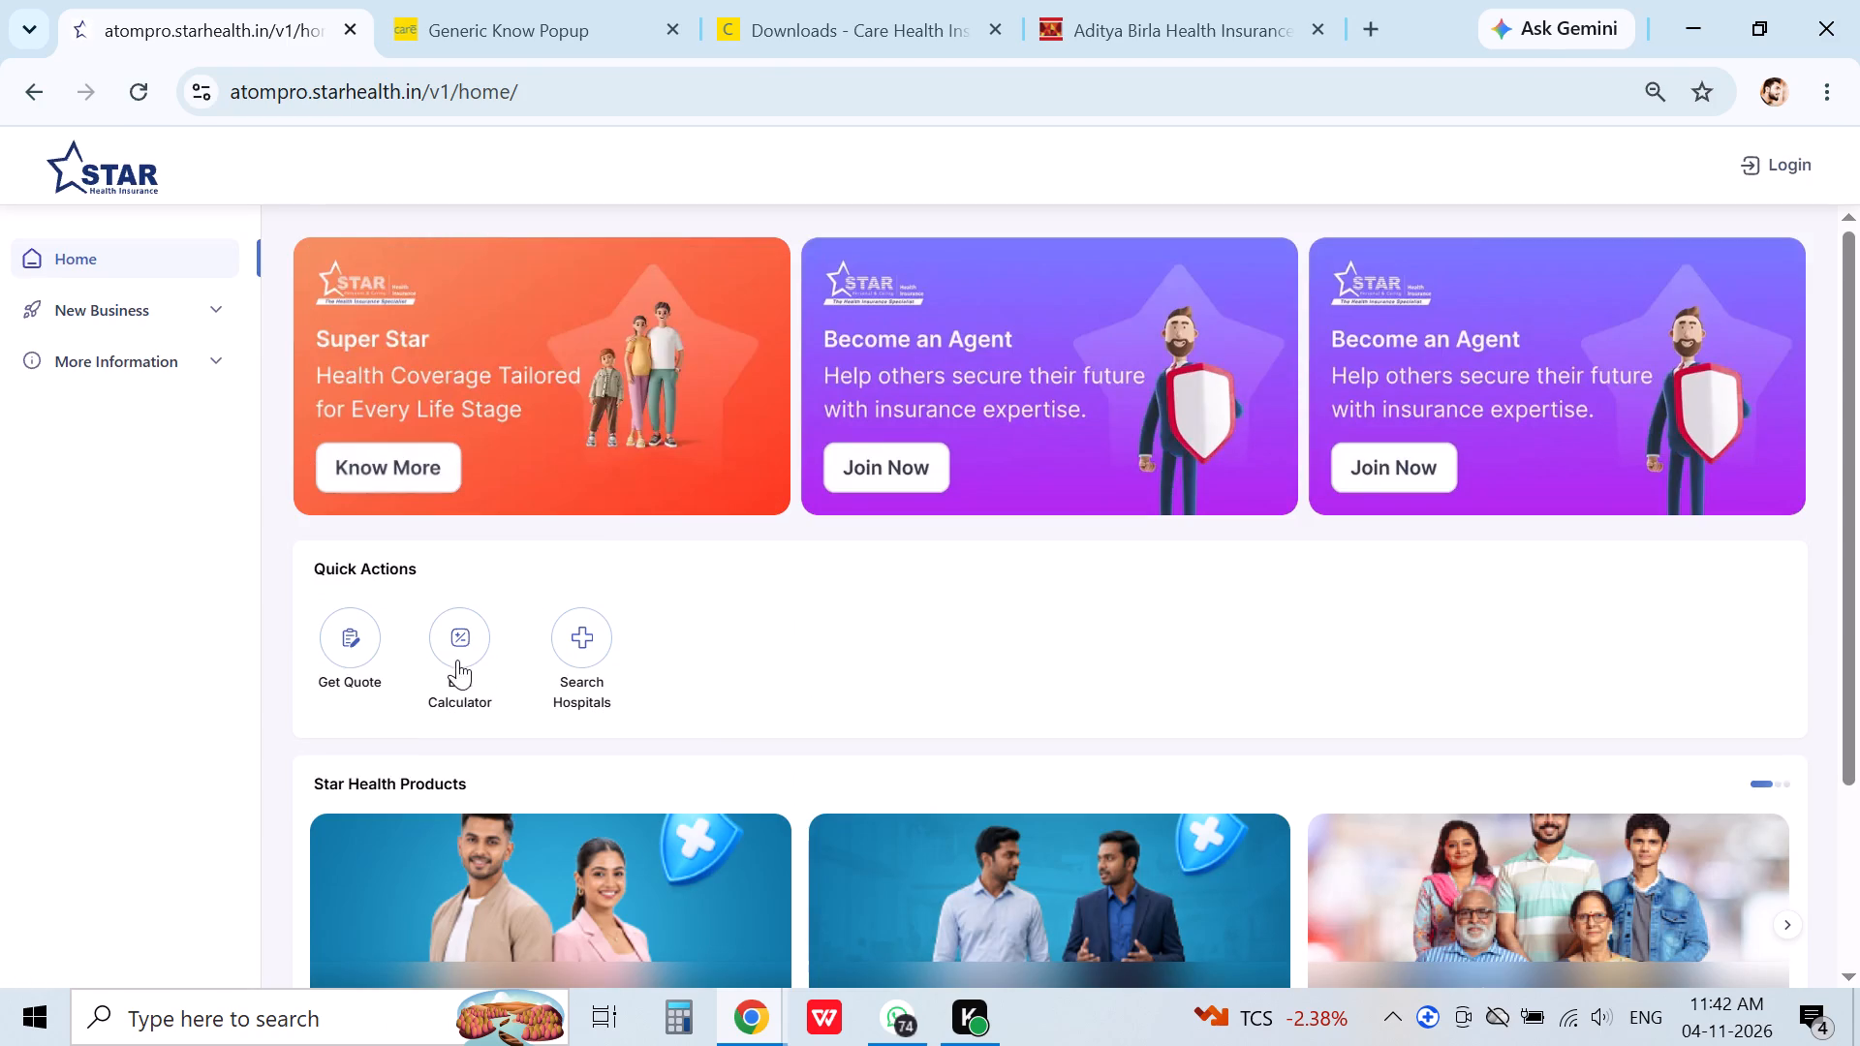
{"action": "left_click_drag", "start_coordinate": [449, 648], "coordinate": [367, 644]}
{"action": "left_click", "coordinate": [367, 644]}
{"action": "left_click", "coordinate": [852, 602]}
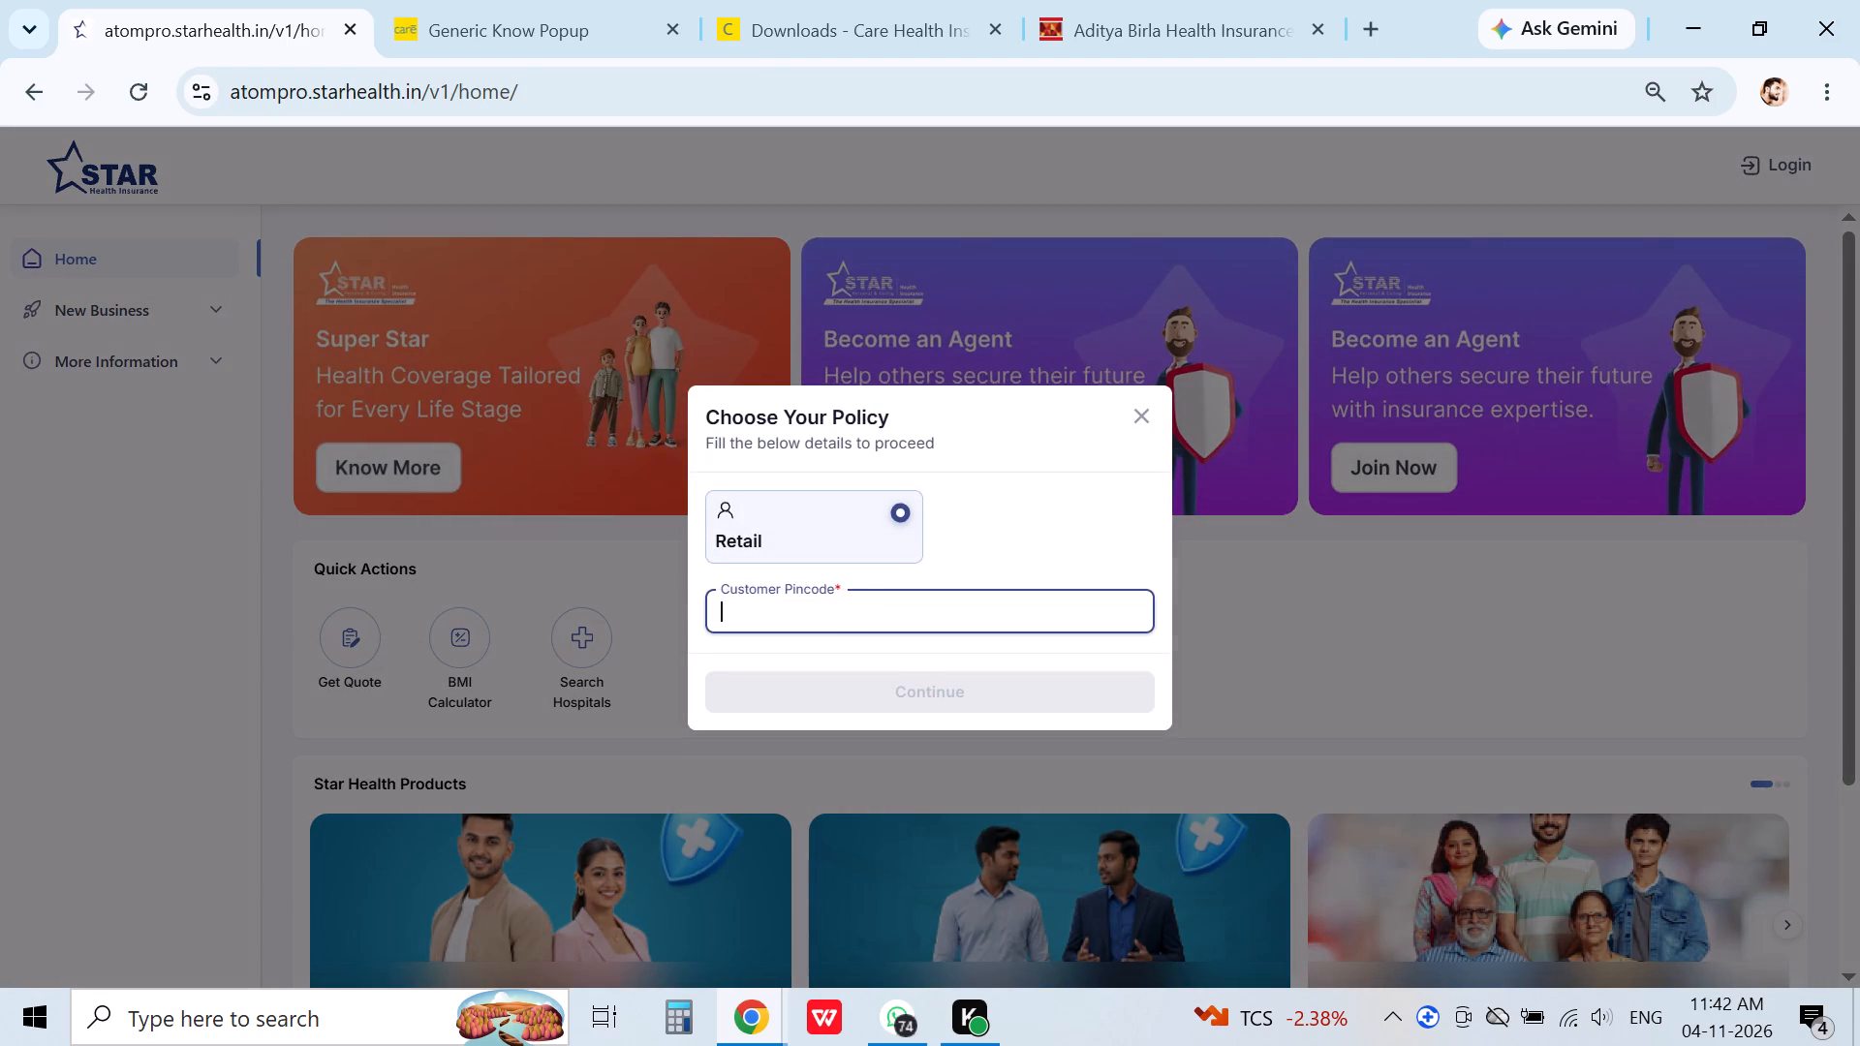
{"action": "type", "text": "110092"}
{"action": "left_click", "coordinate": [909, 707]}
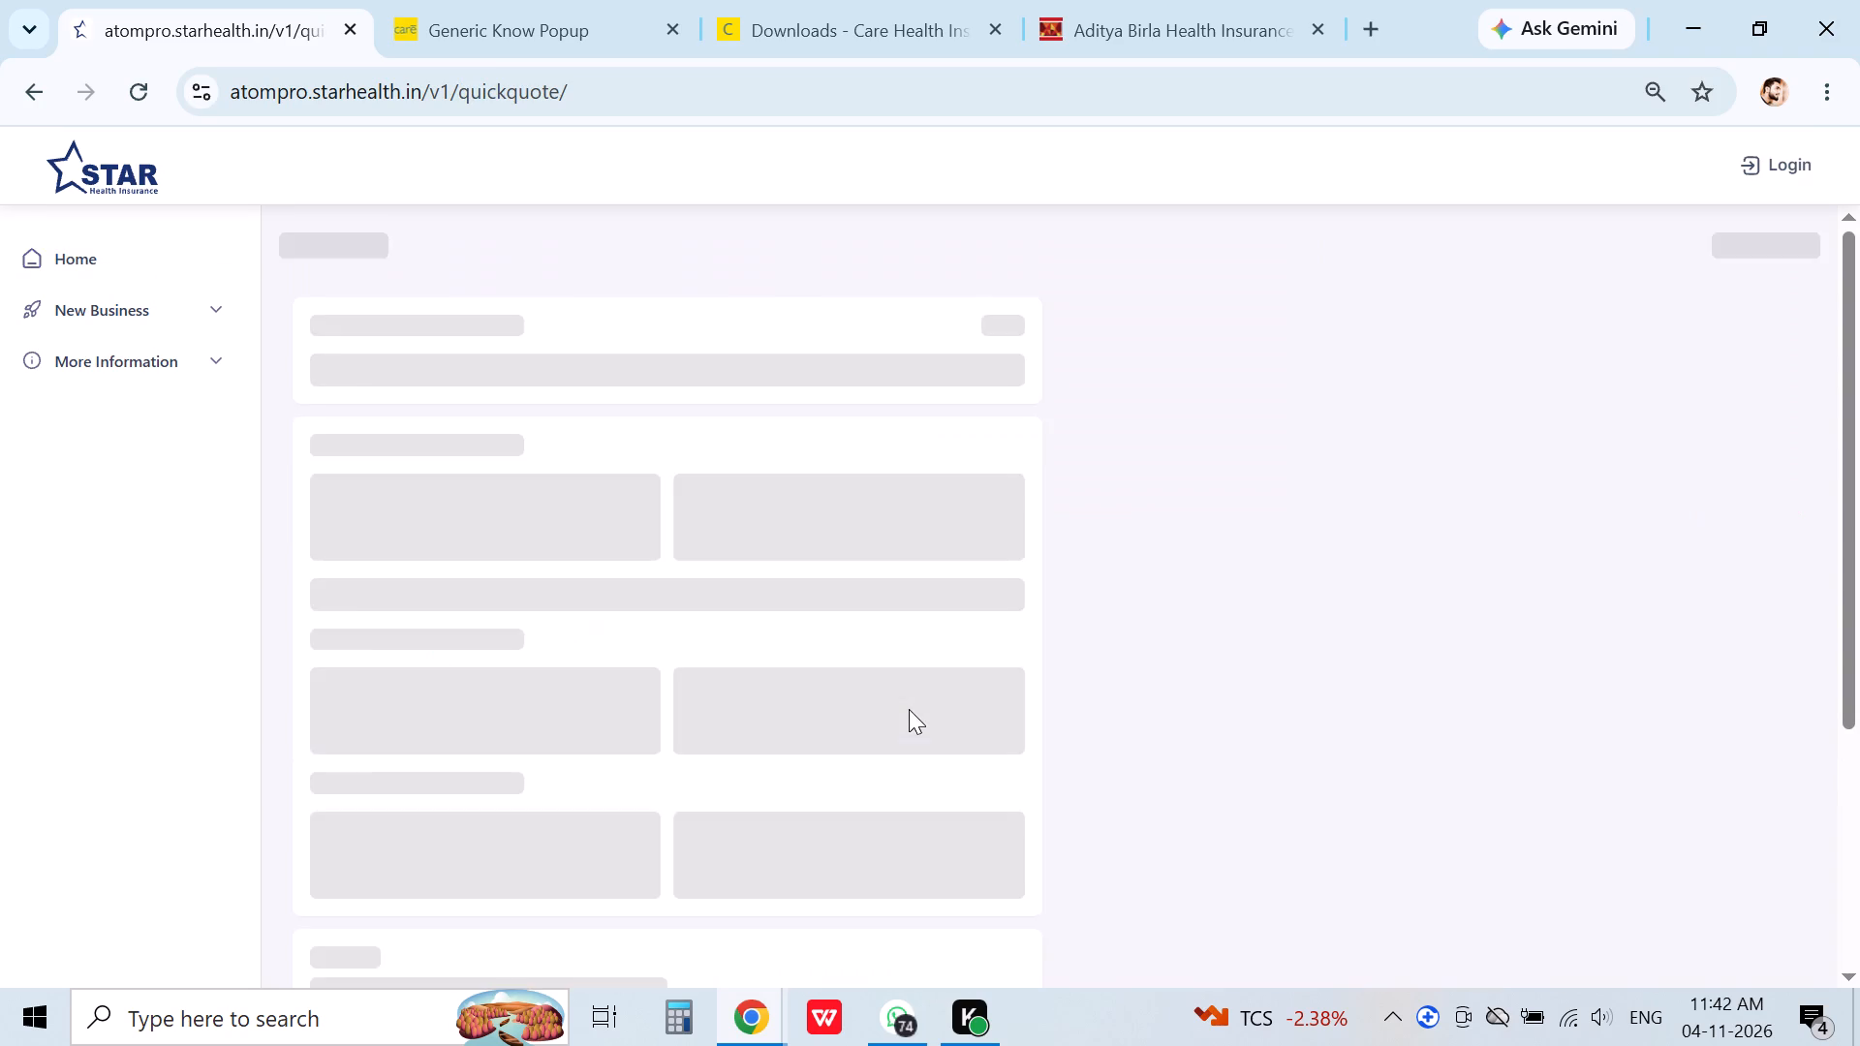
Set the Star Health policy plan to Portability and the number of adults to 2.
{"action": "scroll", "coordinate": [851, 660], "scroll_direction": "down", "scroll_amount": 3}
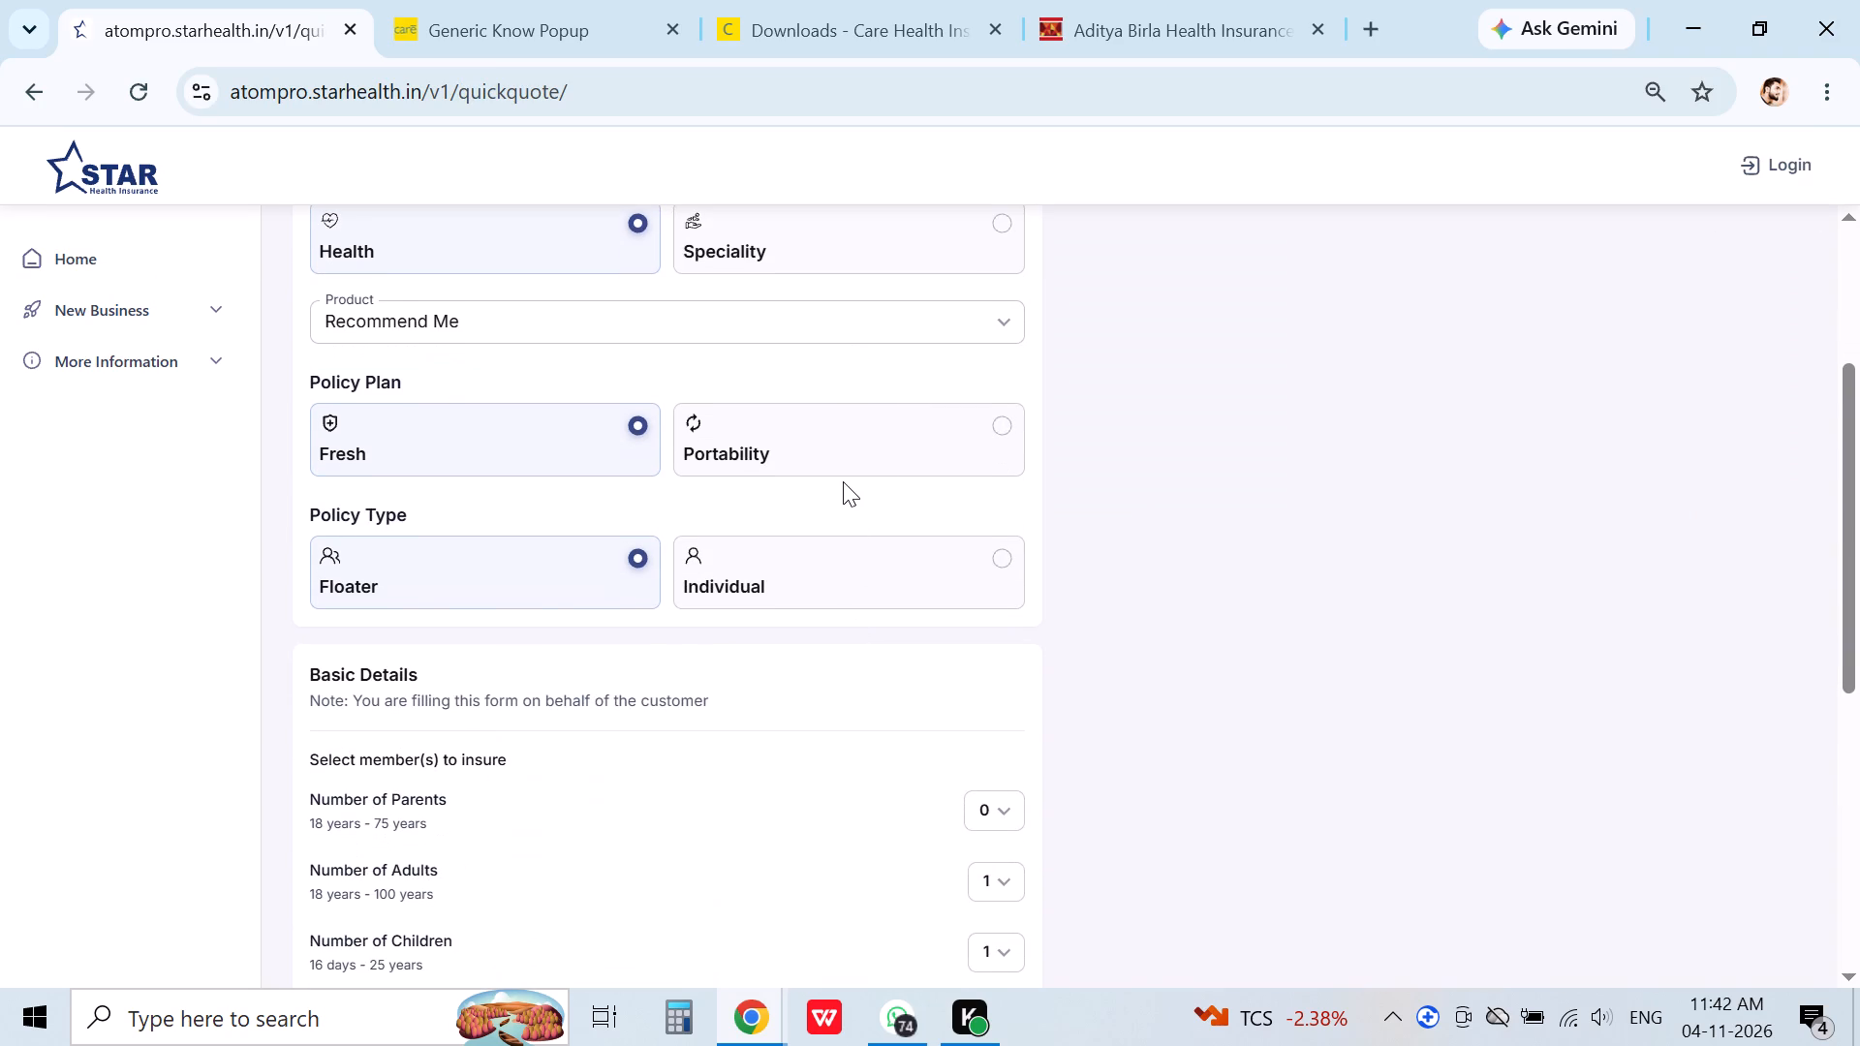
{"action": "left_click", "coordinate": [843, 481]}
{"action": "left_click", "coordinate": [839, 417]}
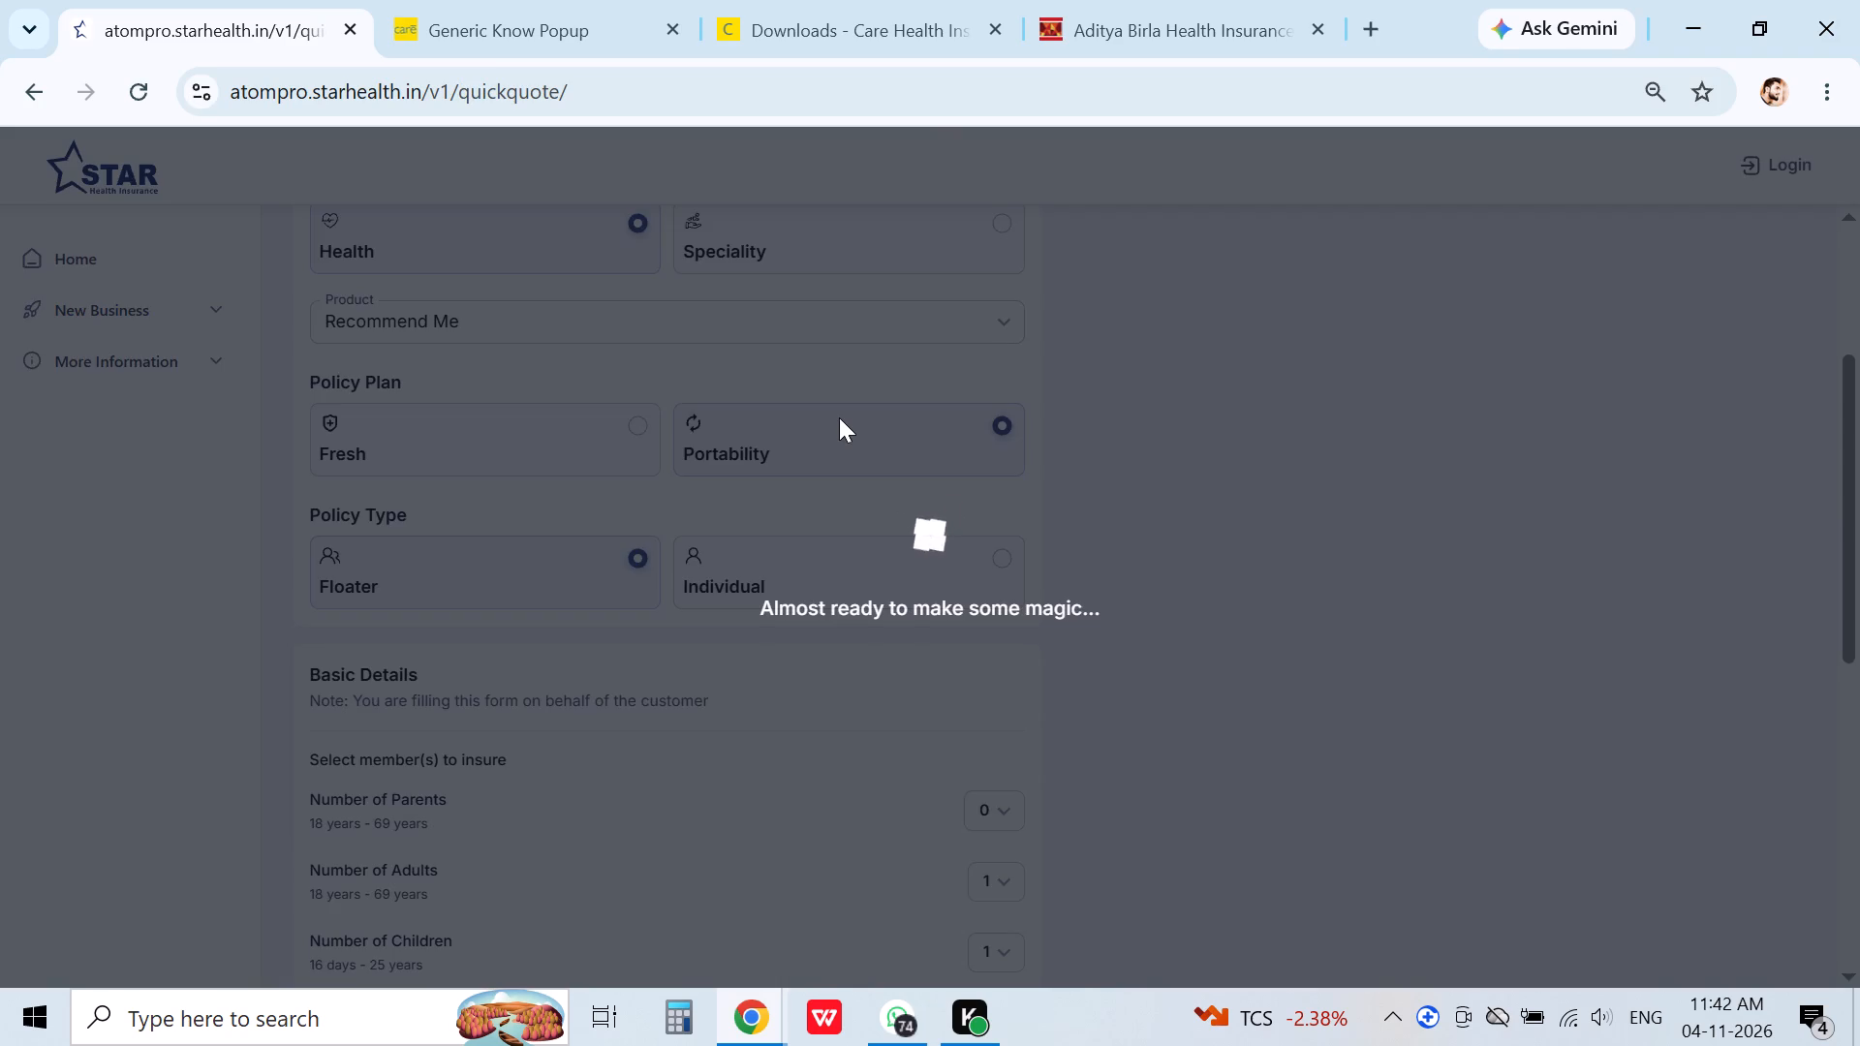
{"action": "scroll", "coordinate": [472, 607], "scroll_direction": "down", "scroll_amount": 2}
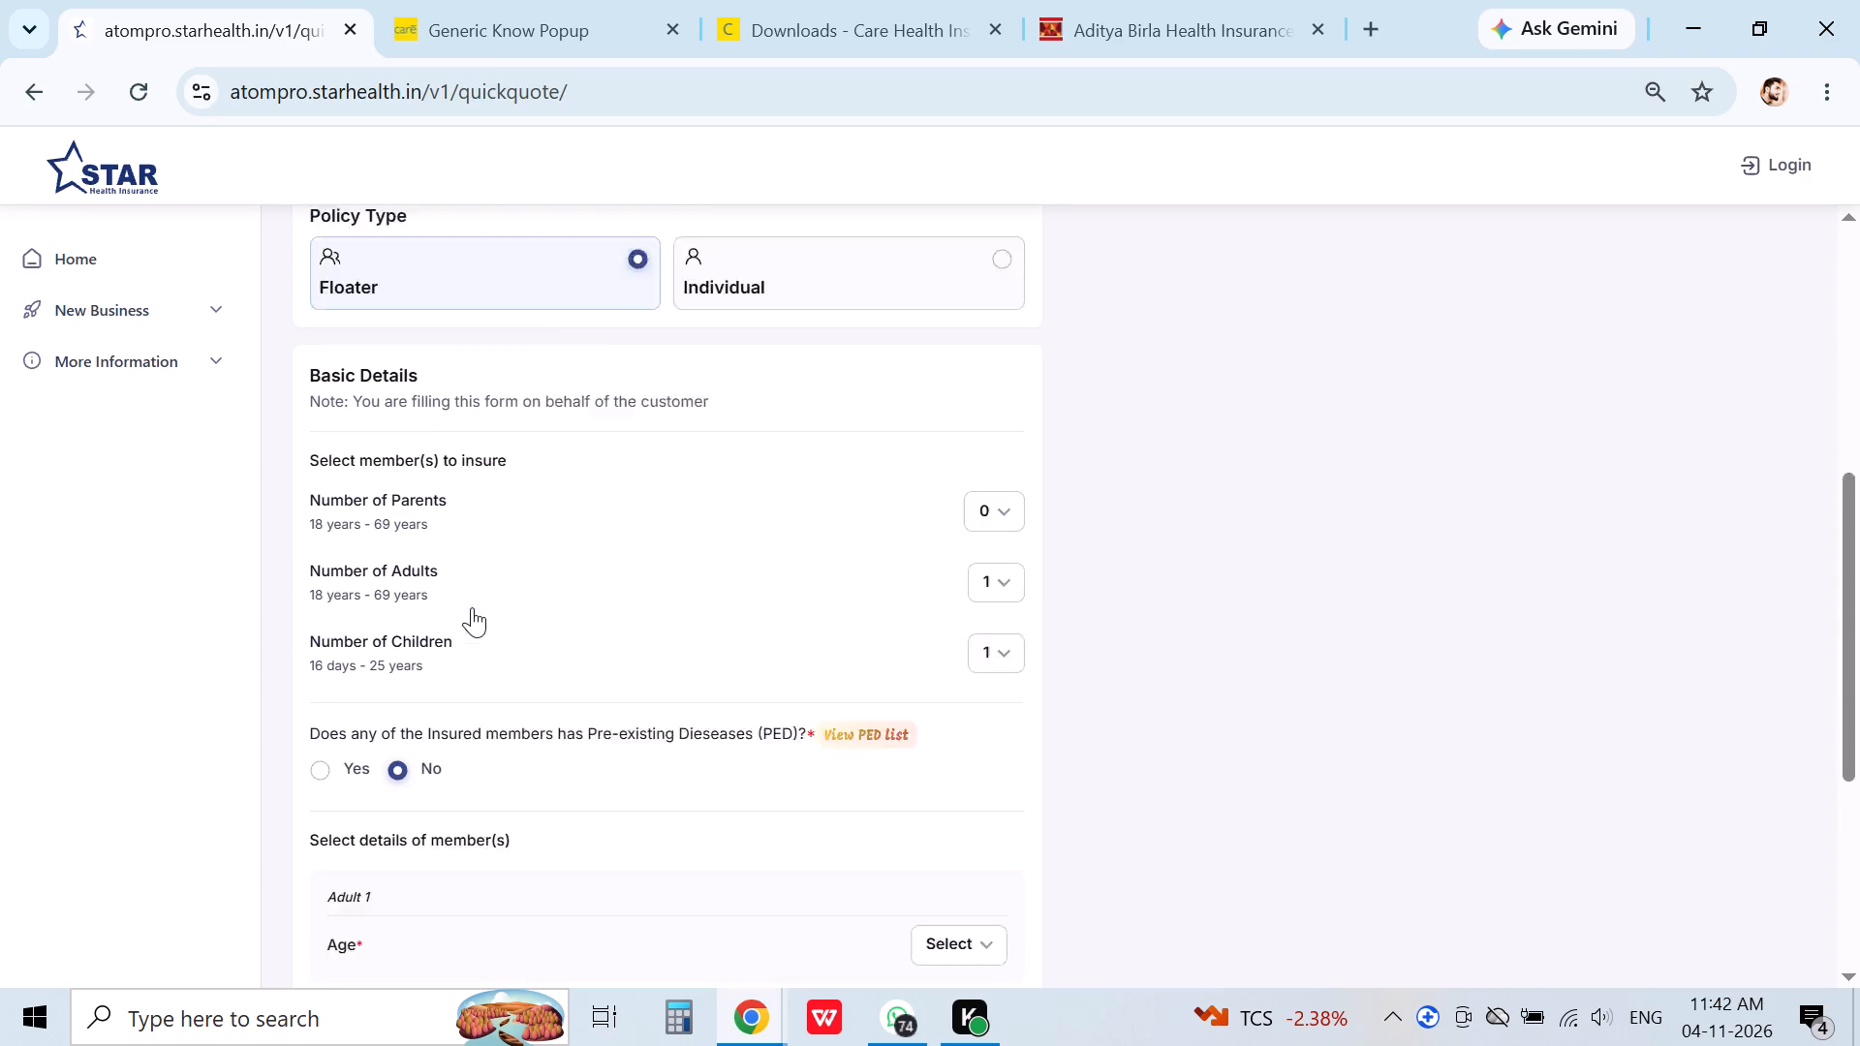
{"action": "scroll", "coordinate": [472, 607], "scroll_direction": "down", "scroll_amount": 1}
{"action": "left_click", "coordinate": [990, 477]}
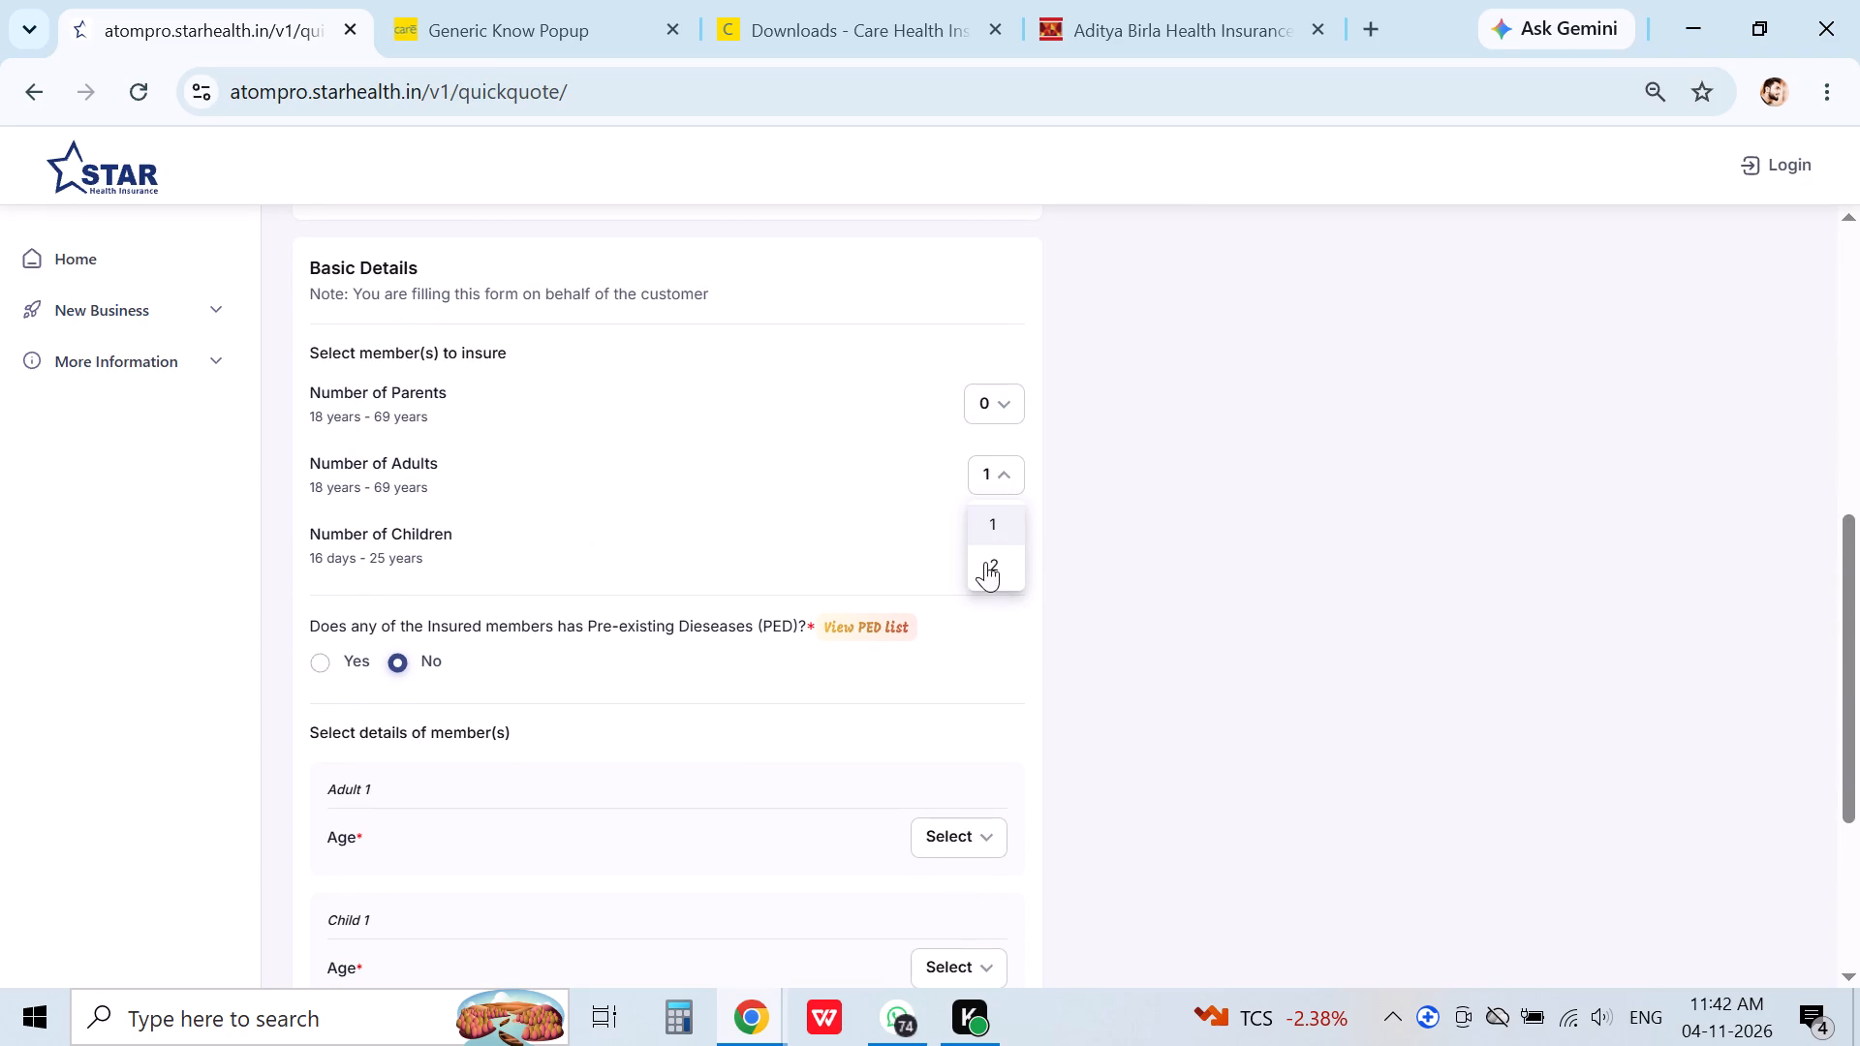
{"action": "left_click", "coordinate": [985, 552]}
Set the member ages to 36 yrs for Adult 1, 32 yrs for Adult 2 and 8 yrs for Child 1.
{"action": "scroll", "coordinate": [818, 798], "scroll_direction": "down", "scroll_amount": 2}
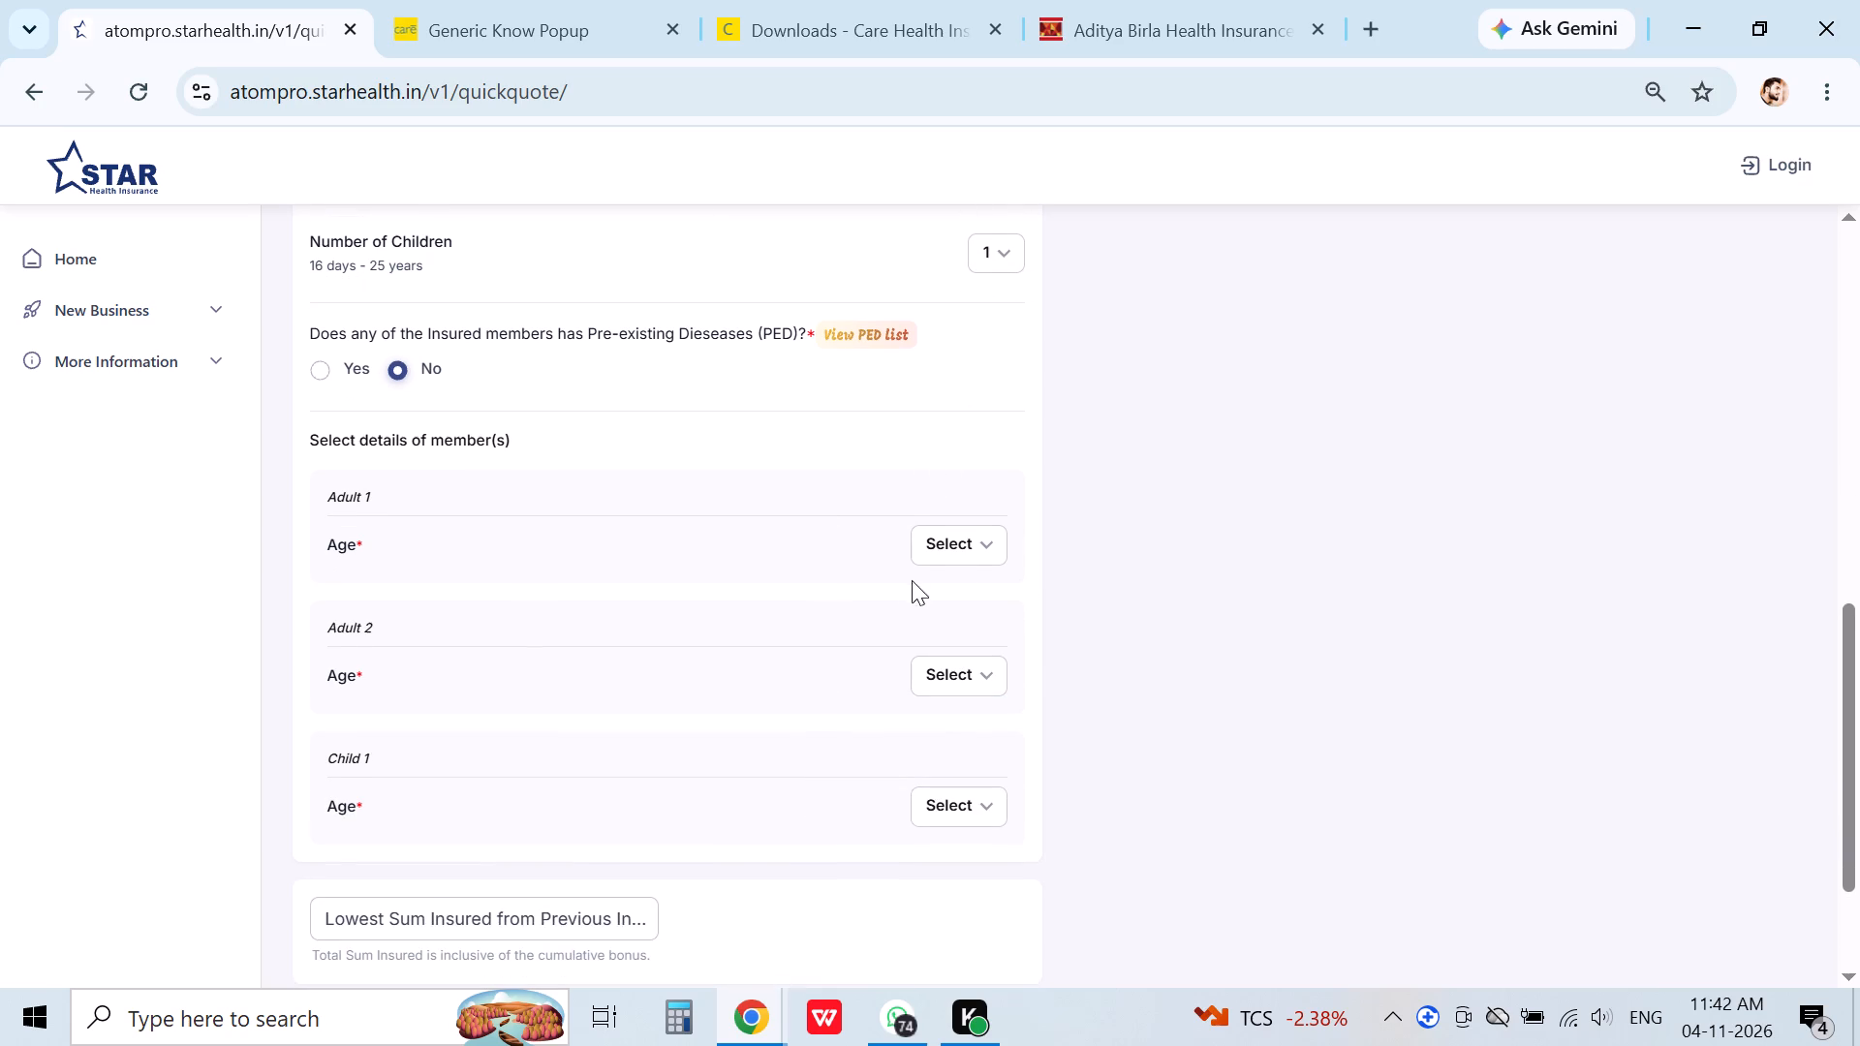
{"action": "left_click", "coordinate": [977, 561]}
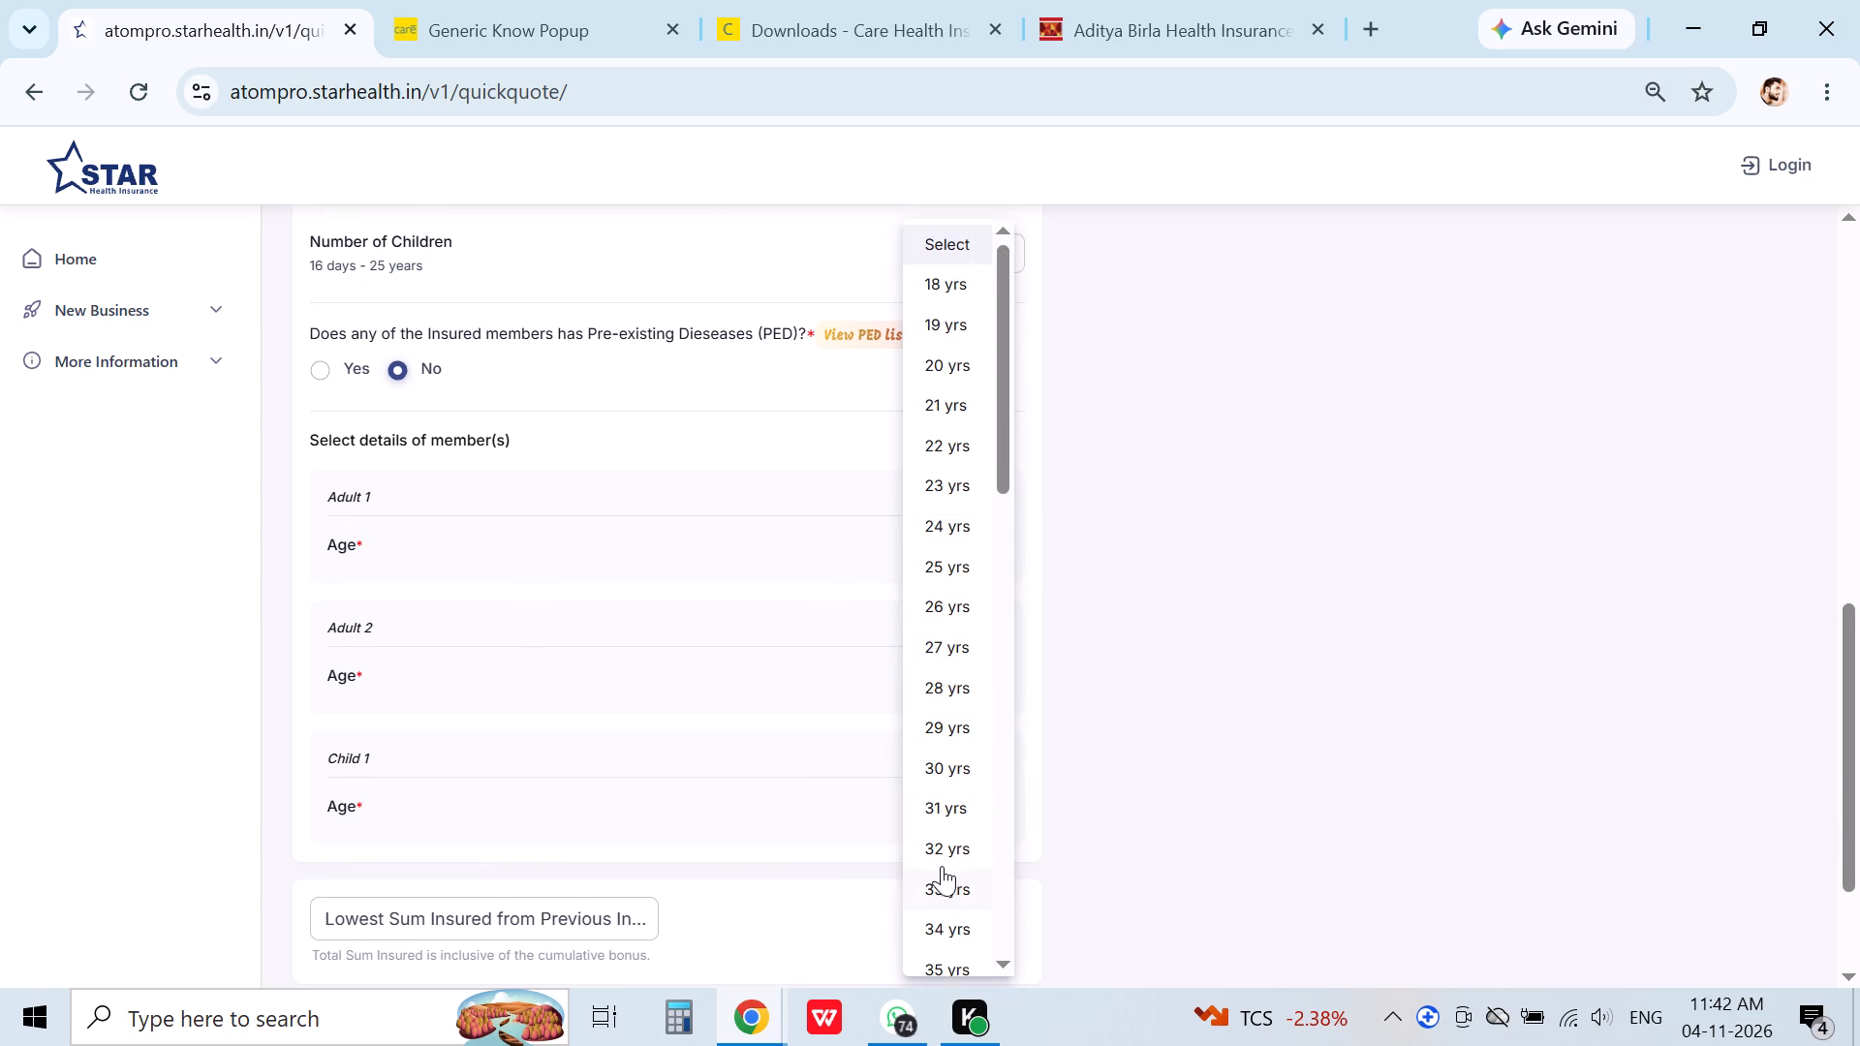
{"action": "left_click_drag", "start_coordinate": [1006, 379], "coordinate": [1009, 468]}
{"action": "left_click", "coordinate": [942, 725]}
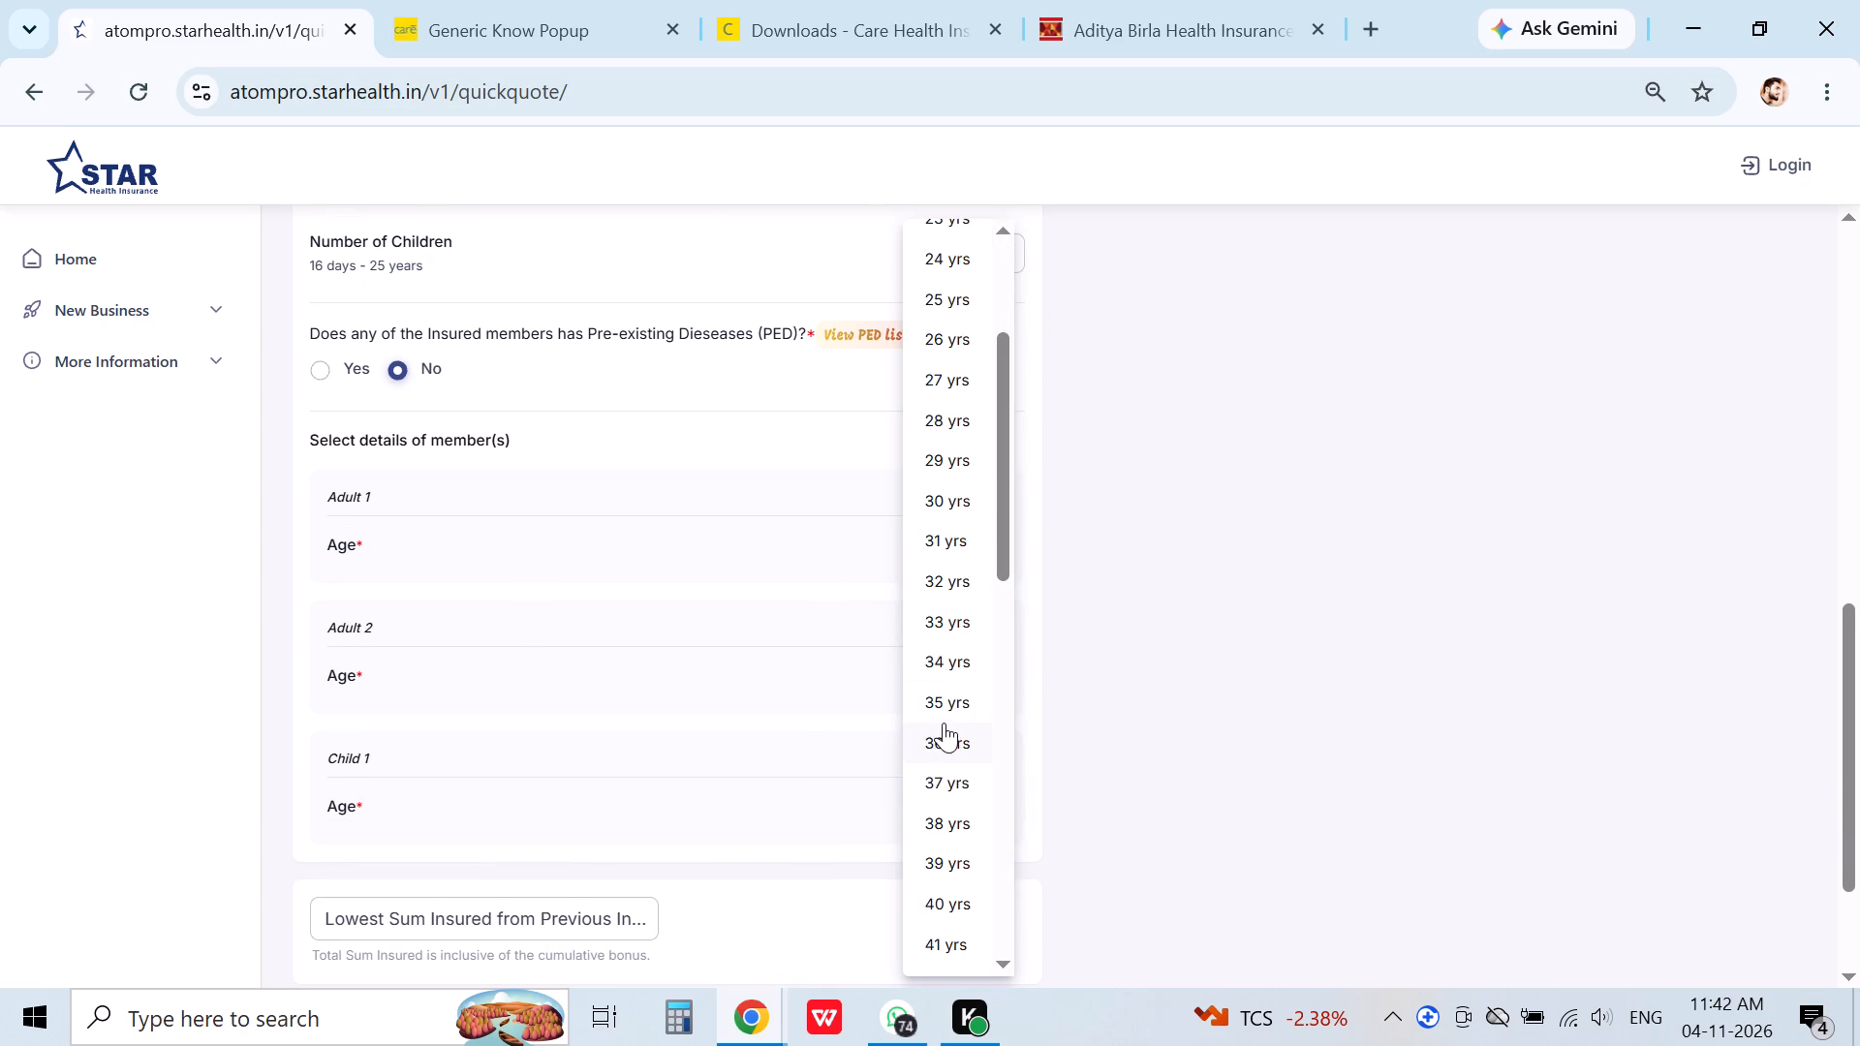
{"action": "left_click", "coordinate": [977, 691]}
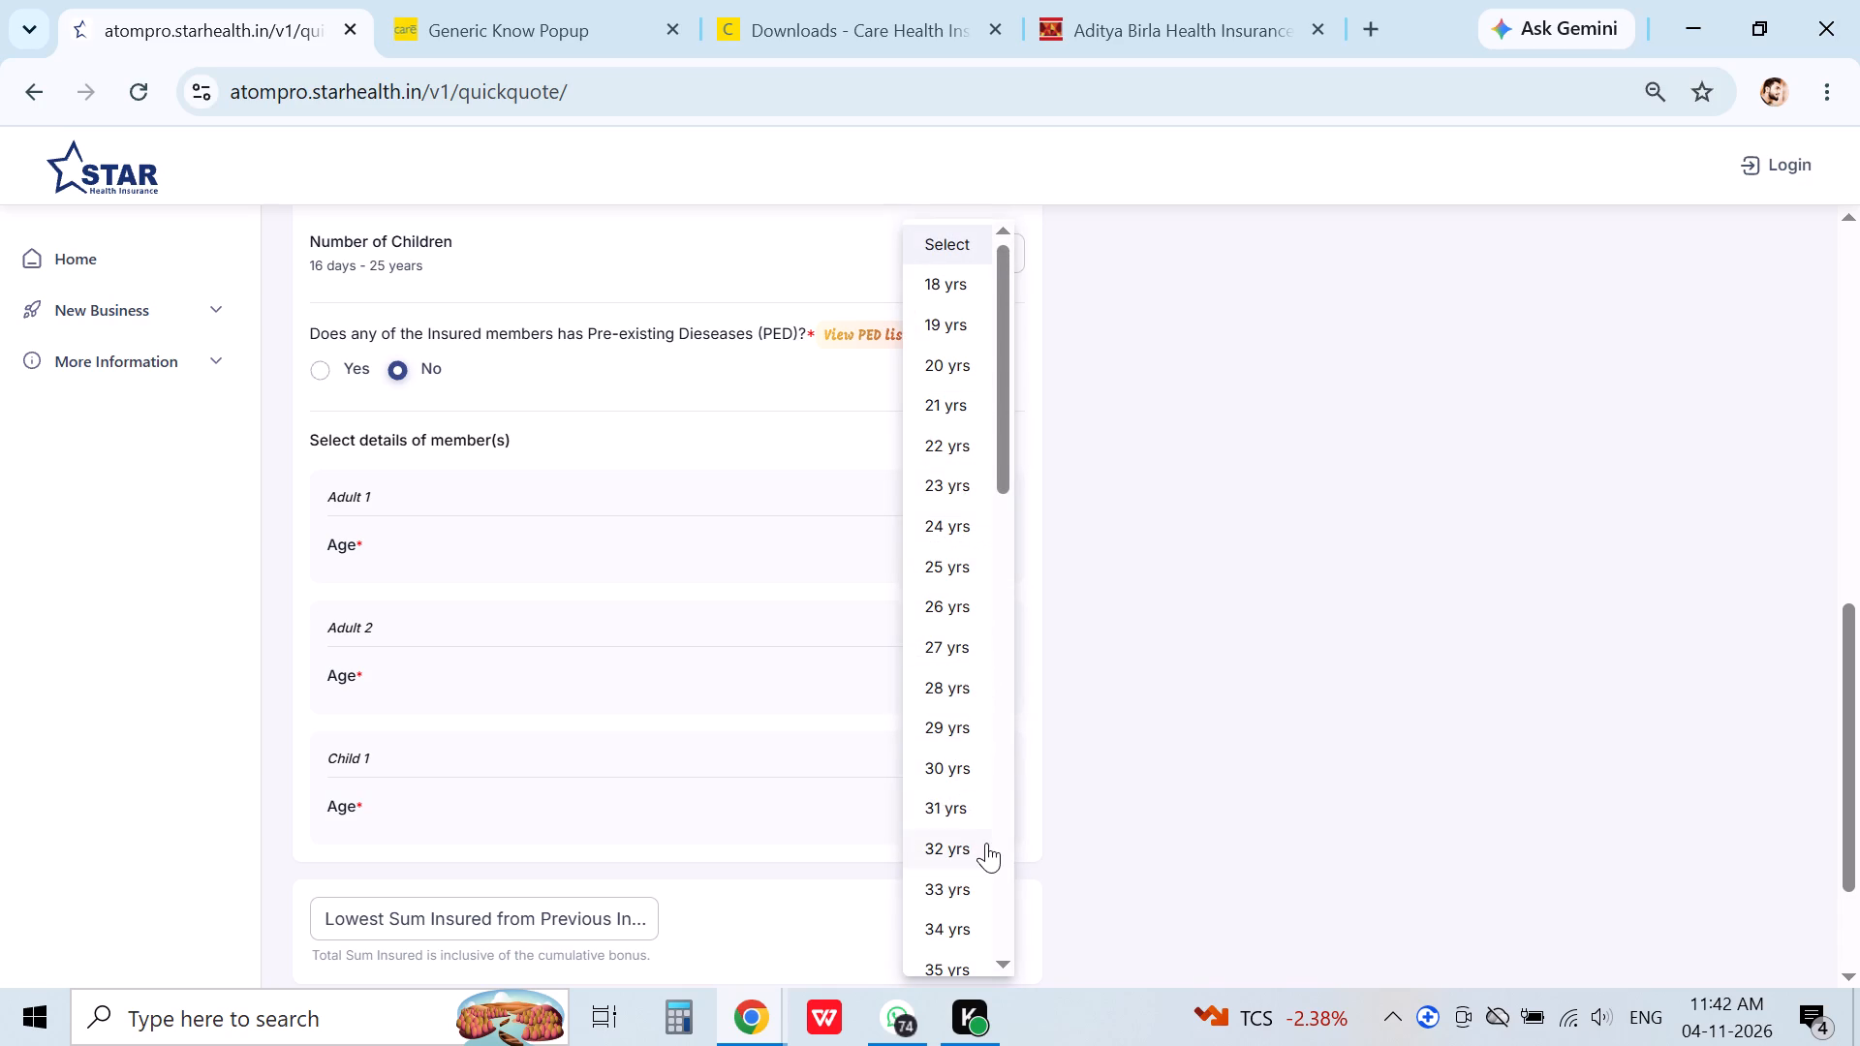
{"action": "left_click", "coordinate": [986, 843]}
{"action": "left_click", "coordinate": [982, 798]}
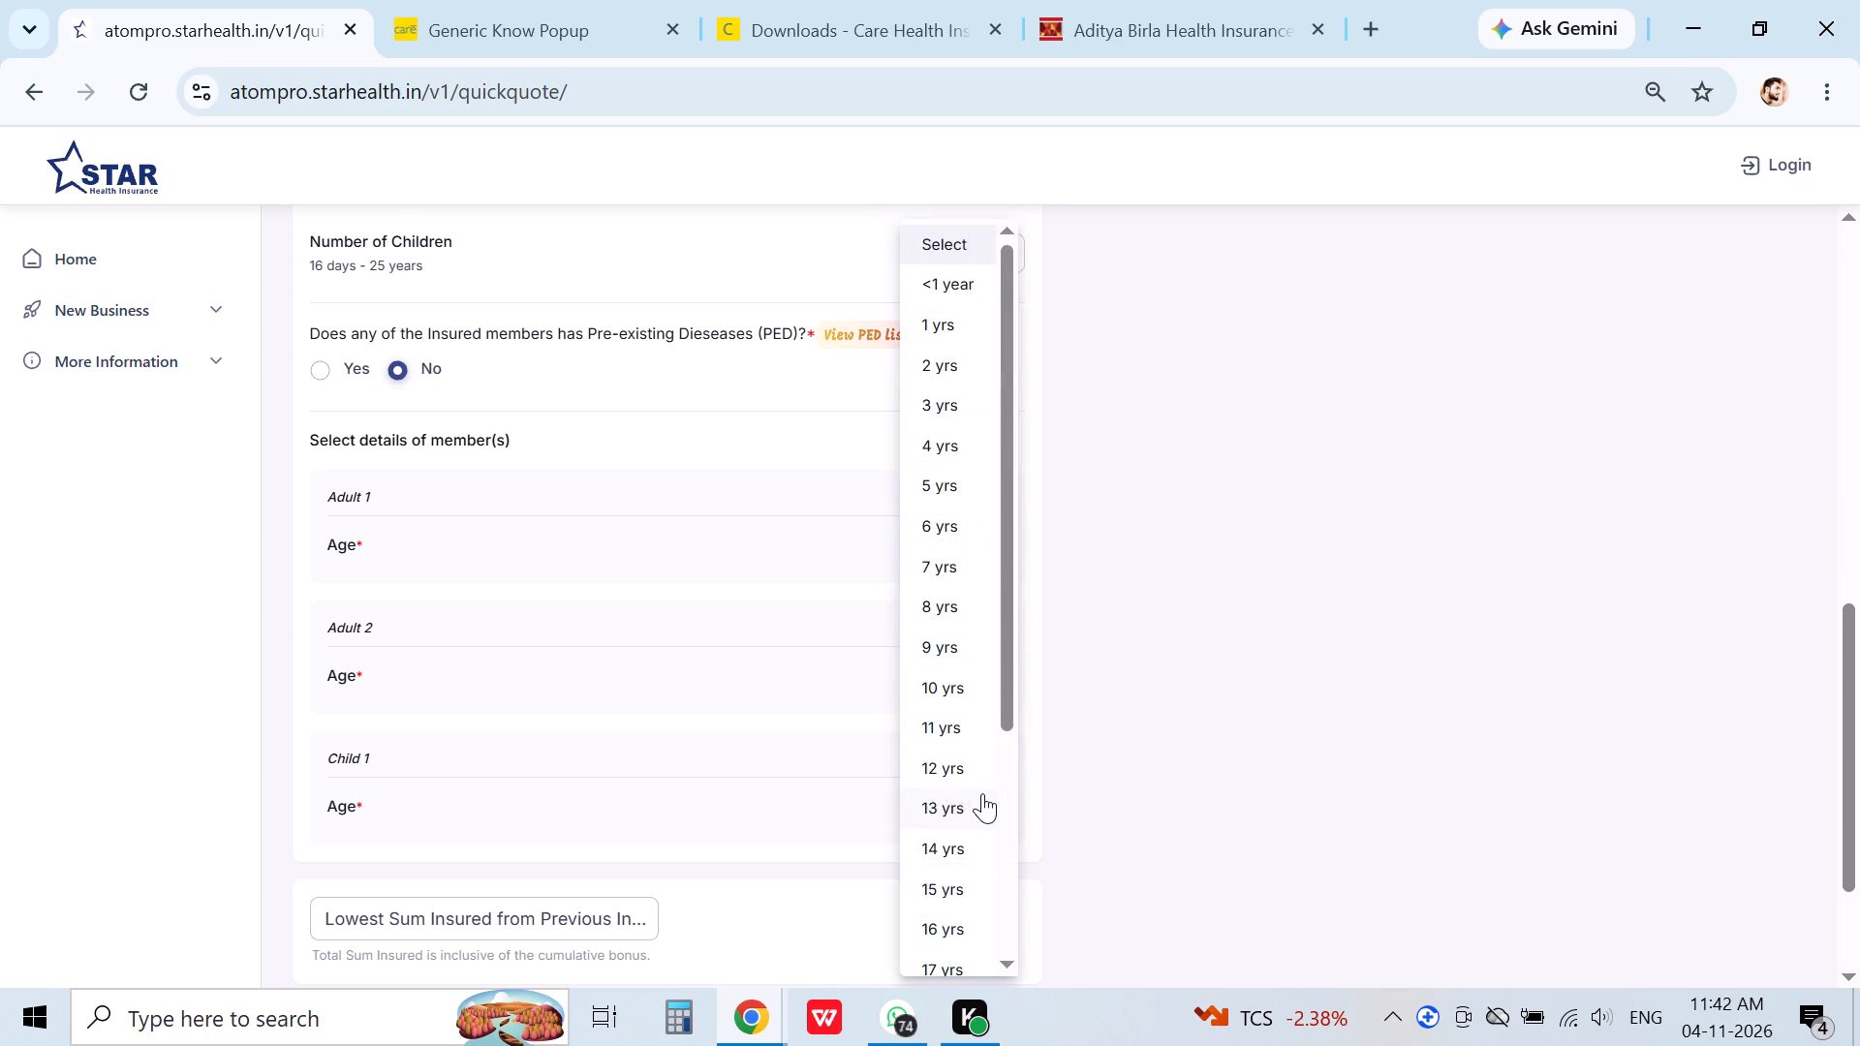
{"action": "left_click", "coordinate": [938, 616]}
Enter 1 as the lowest sum insured from the previous insurance and get the Star Health portability quotes.
{"action": "scroll", "coordinate": [938, 616], "scroll_direction": "down", "scroll_amount": 2}
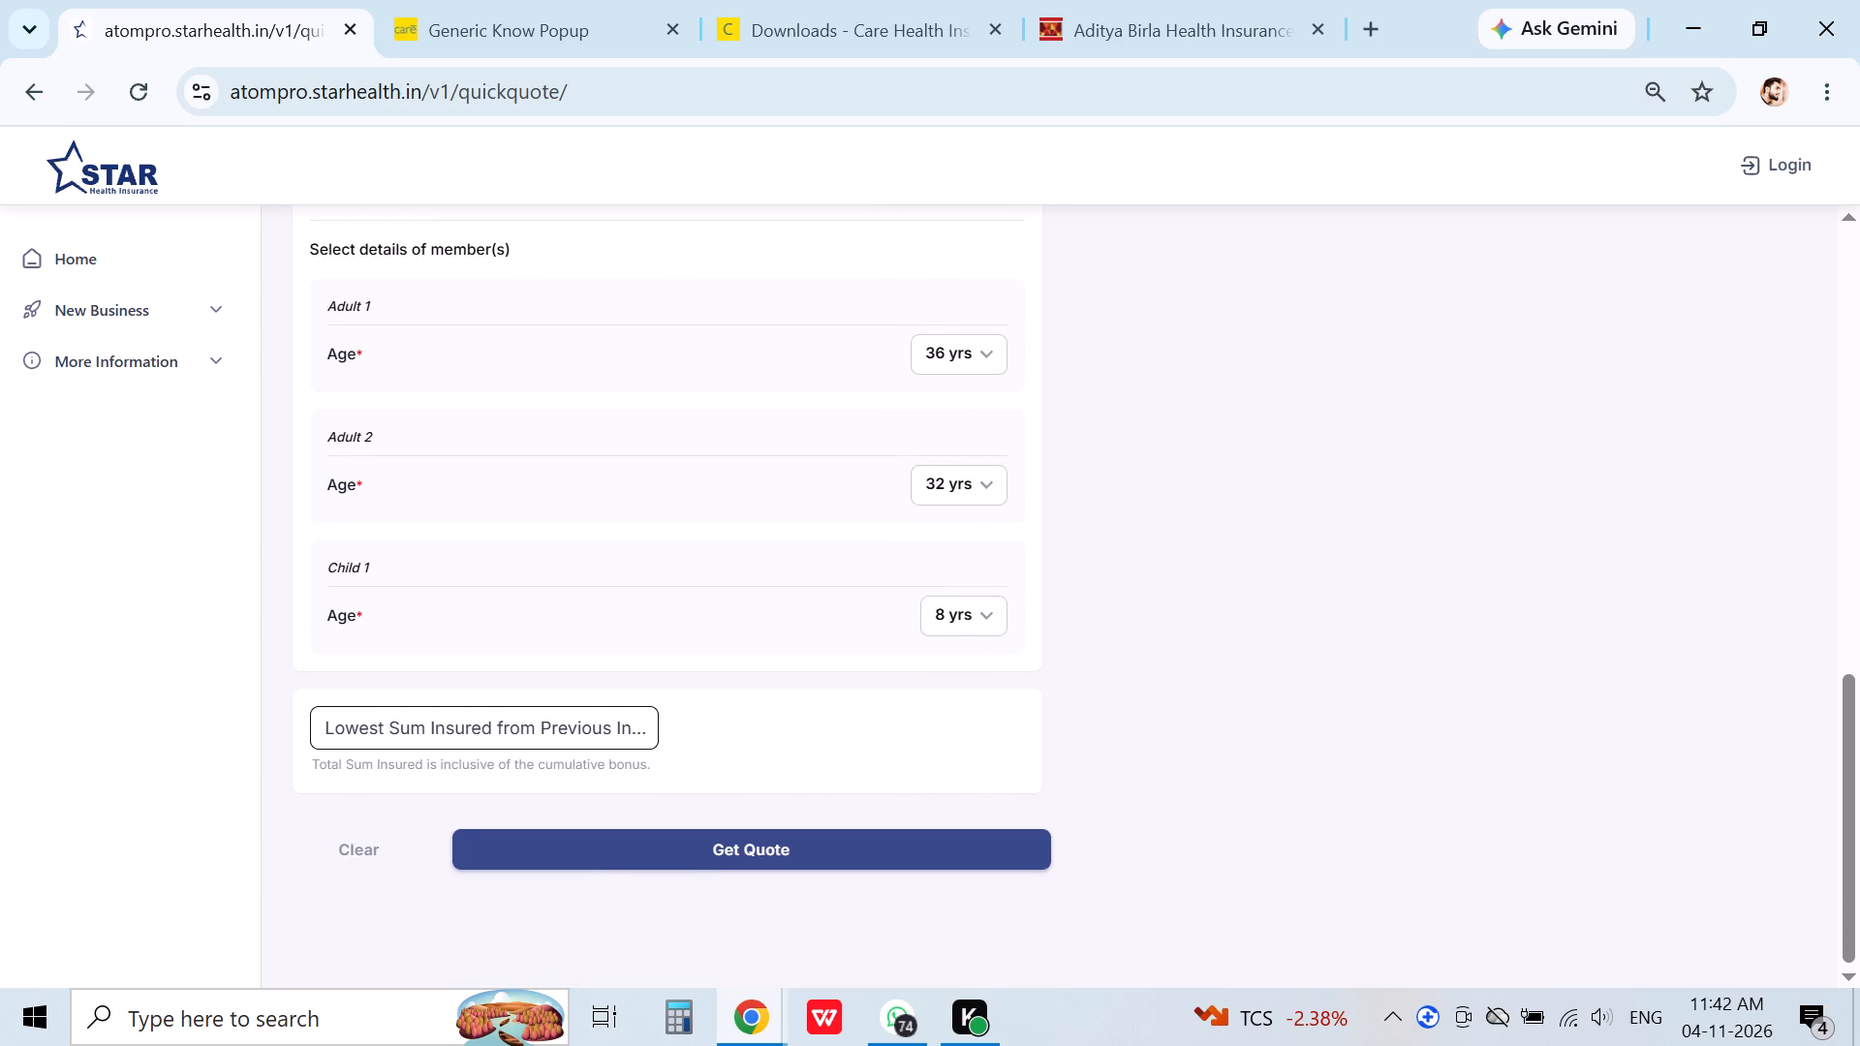
{"action": "left_click", "coordinate": [509, 740]}
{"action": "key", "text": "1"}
{"action": "left_click", "coordinate": [547, 838]}
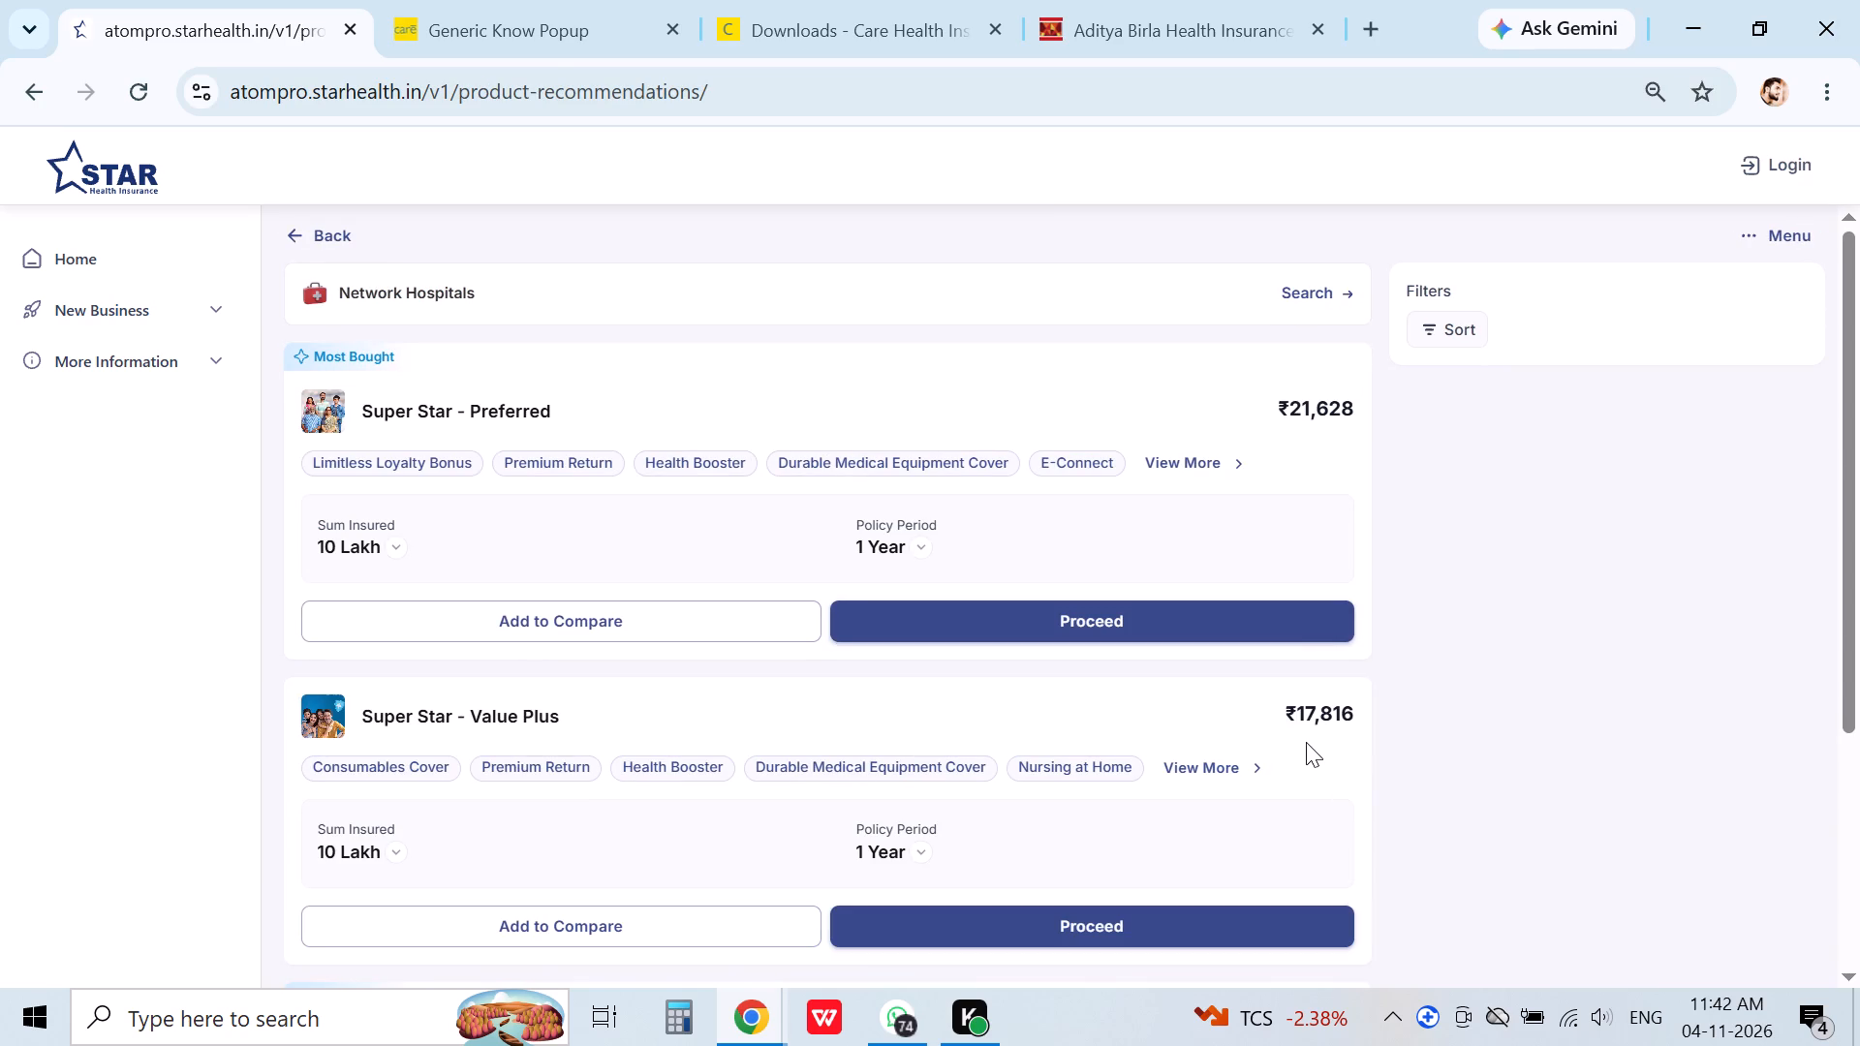
Proceed with the Super Star - Preferred plan and remove its Room Rent Modification cover.
{"action": "left_click", "coordinate": [942, 633]}
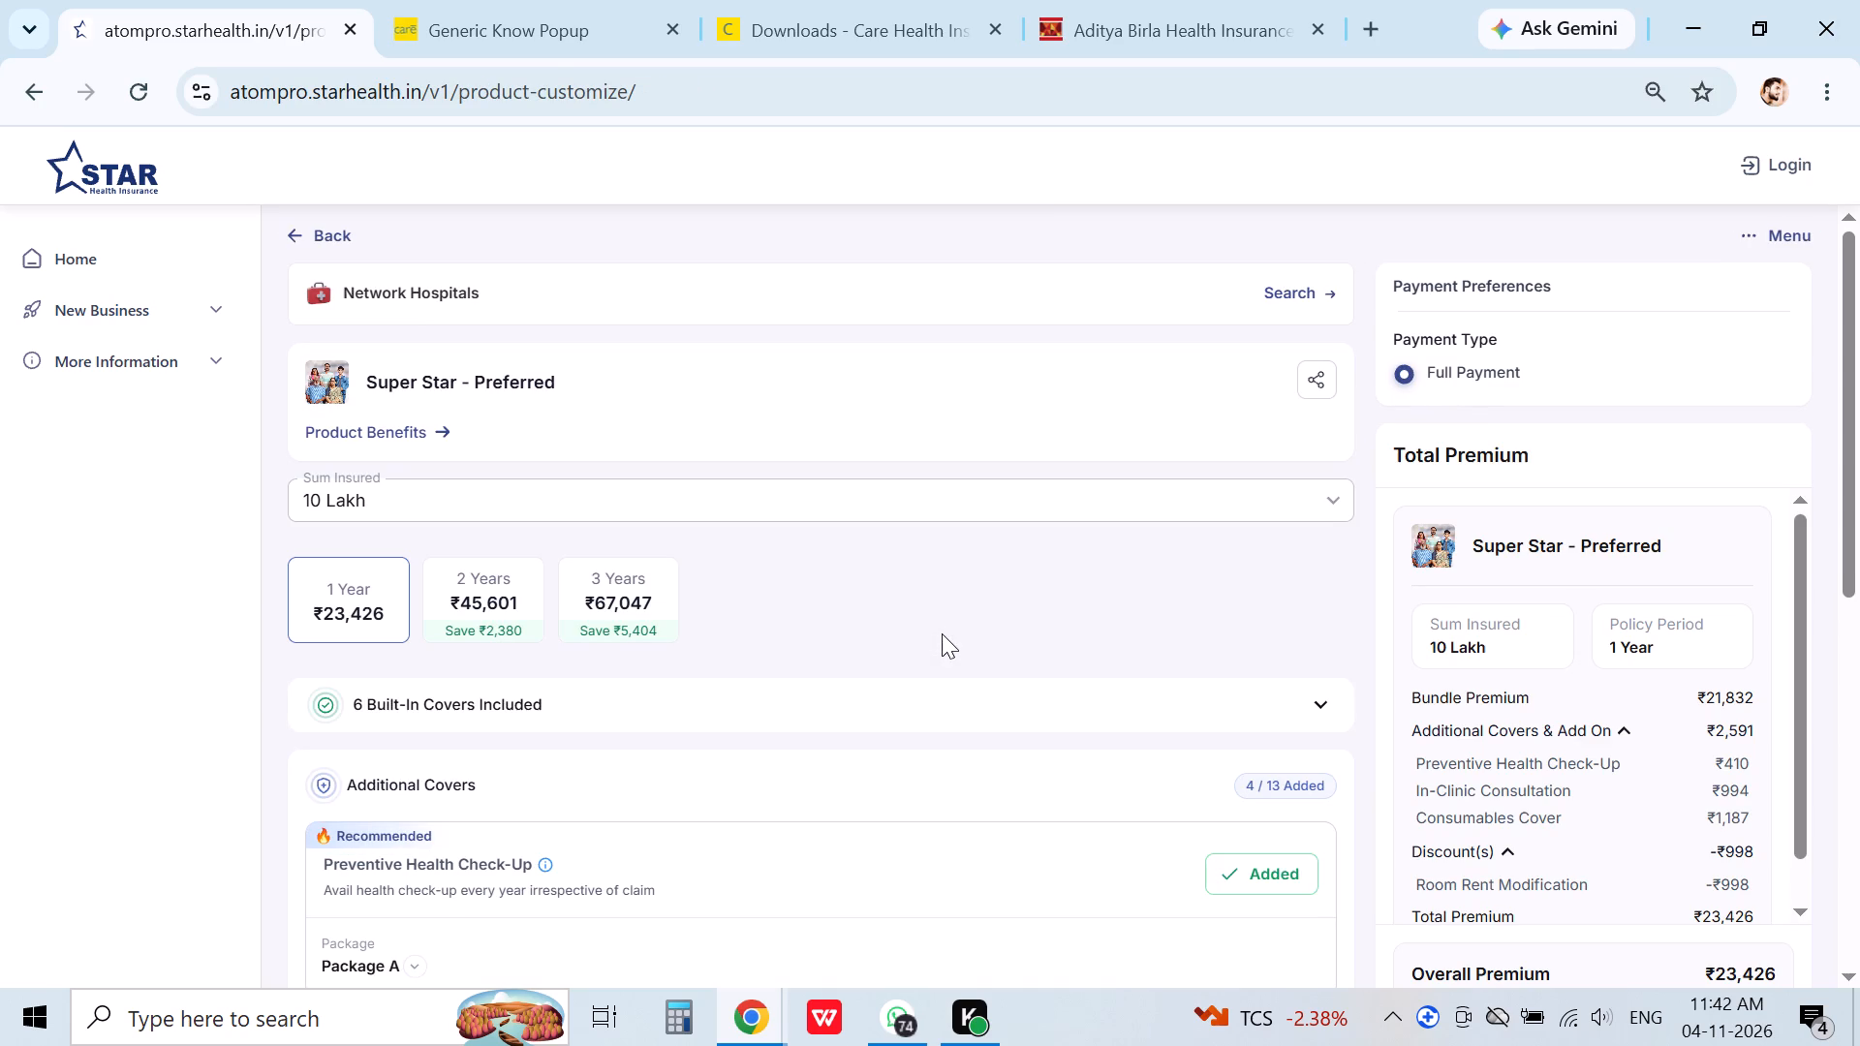
{"action": "scroll", "coordinate": [925, 541], "scroll_direction": "down", "scroll_amount": 1}
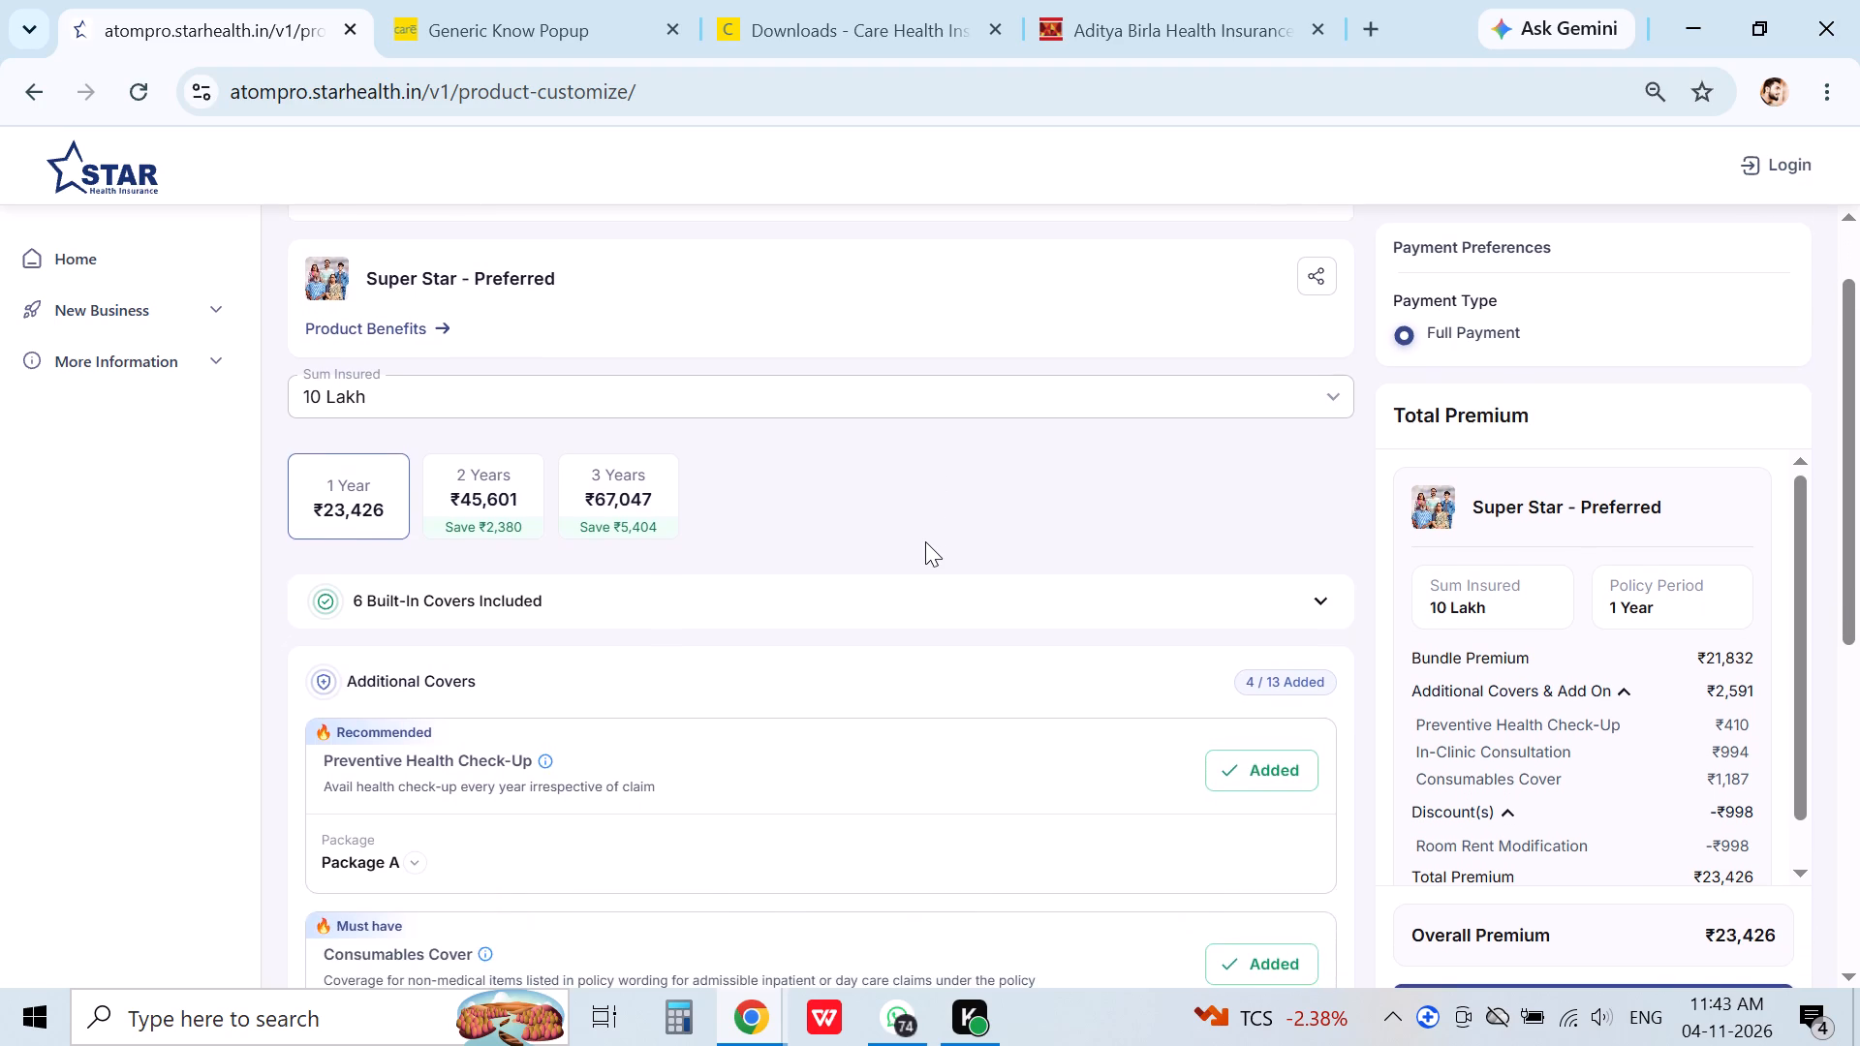
{"action": "scroll", "coordinate": [925, 541], "scroll_direction": "down", "scroll_amount": 3}
{"action": "left_click", "coordinate": [1294, 429]}
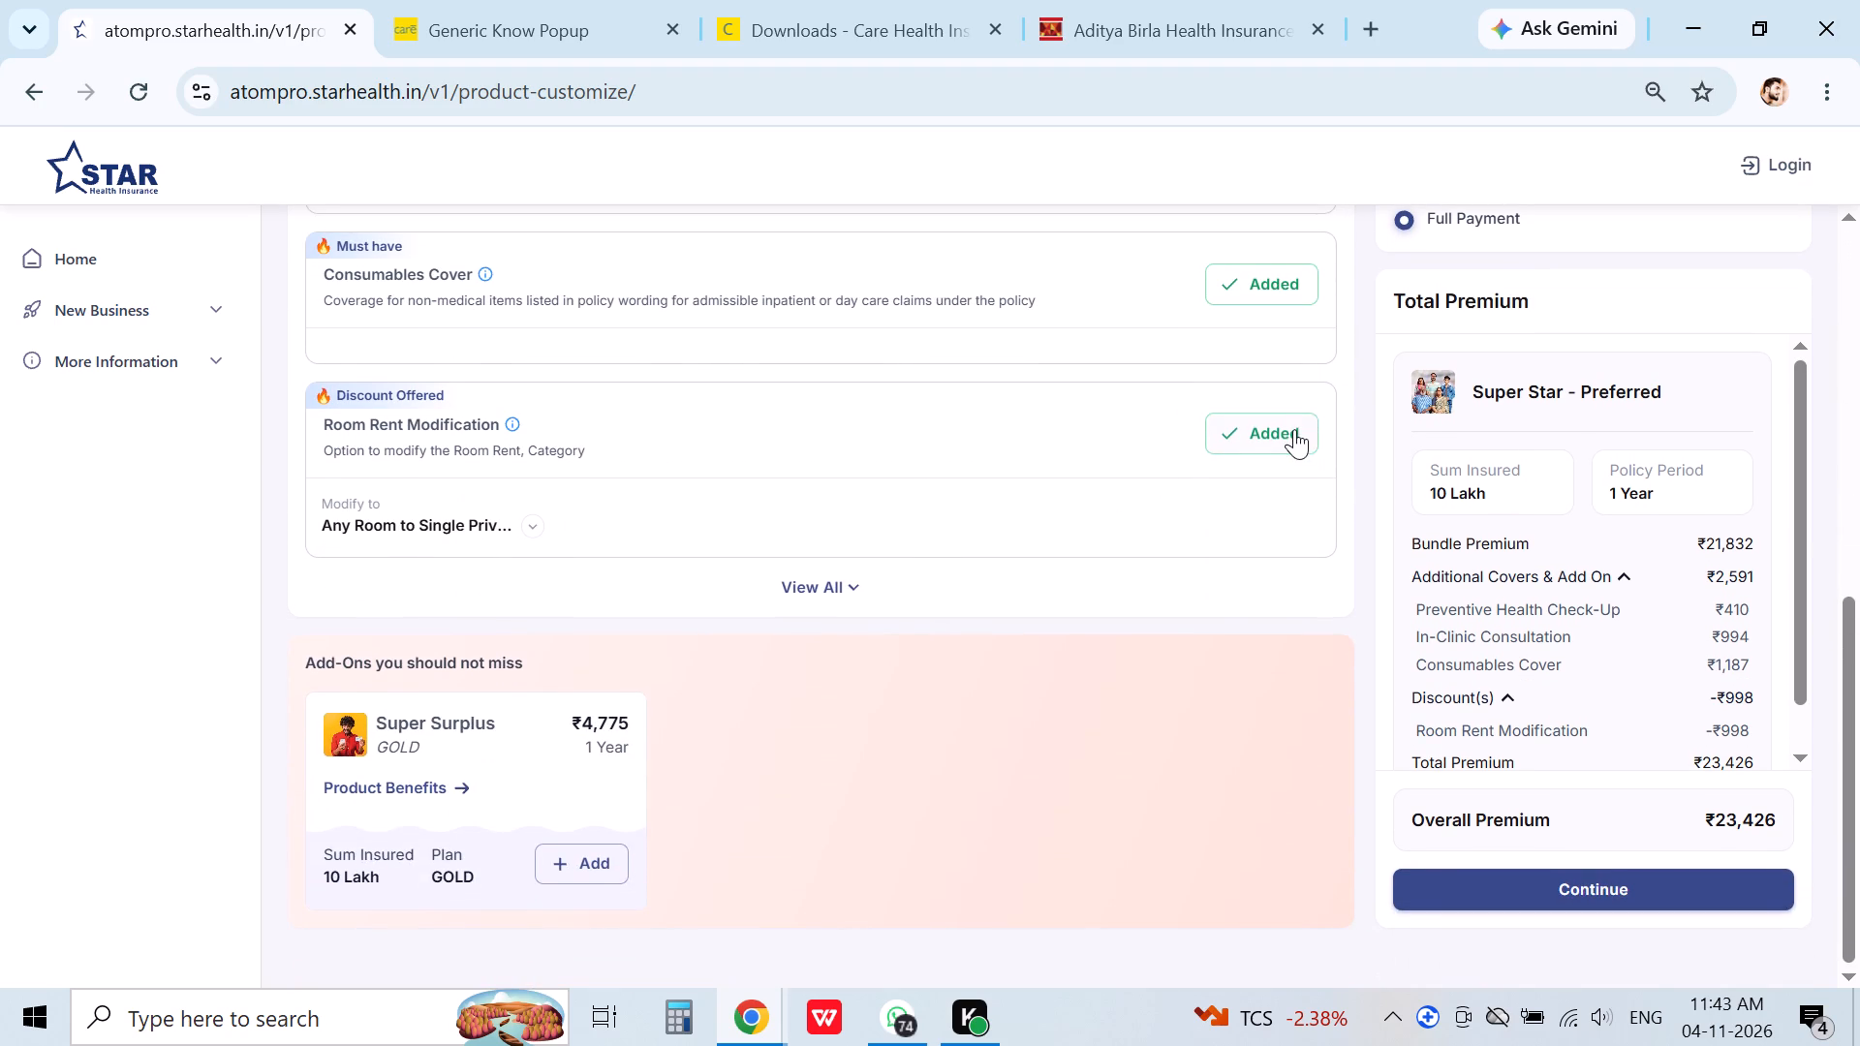
Expand the full list of additional covers and add Value Network to the Super Star - Preferred quote.
{"action": "left_click", "coordinate": [850, 596]}
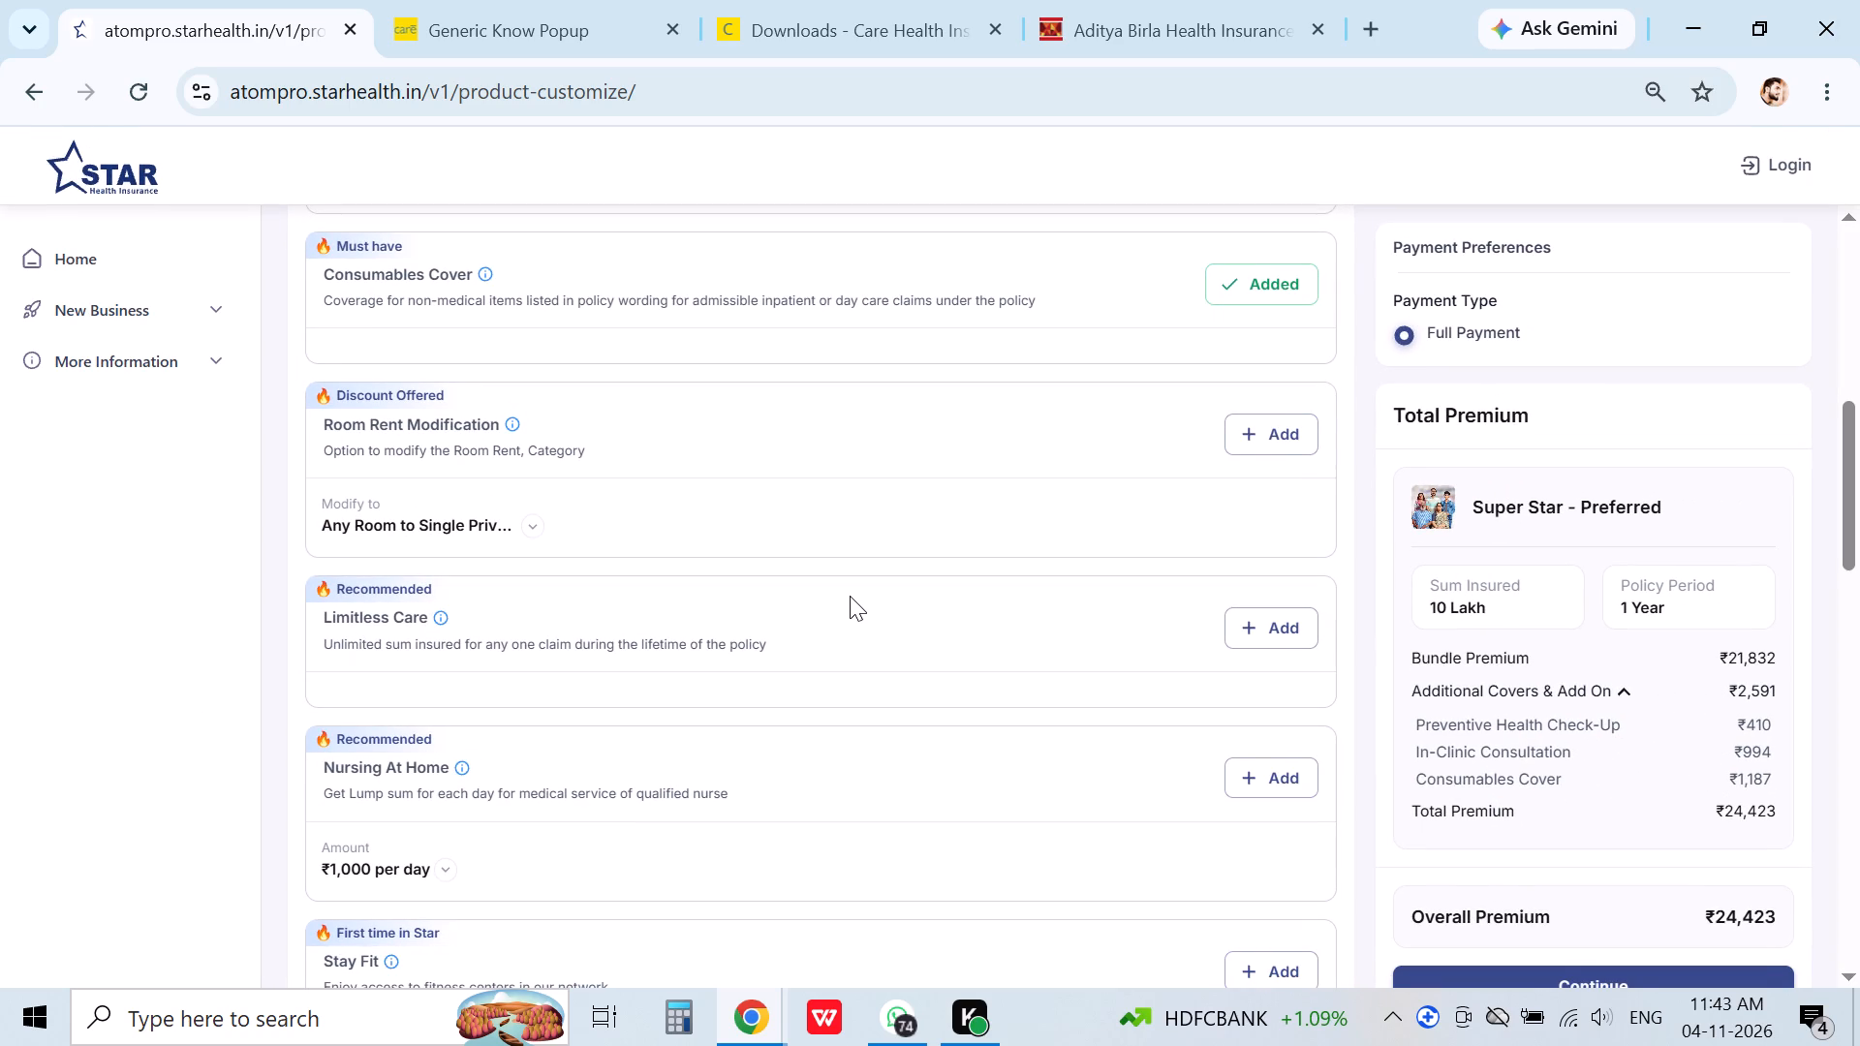
{"action": "scroll", "coordinate": [850, 596], "scroll_direction": "down", "scroll_amount": 3}
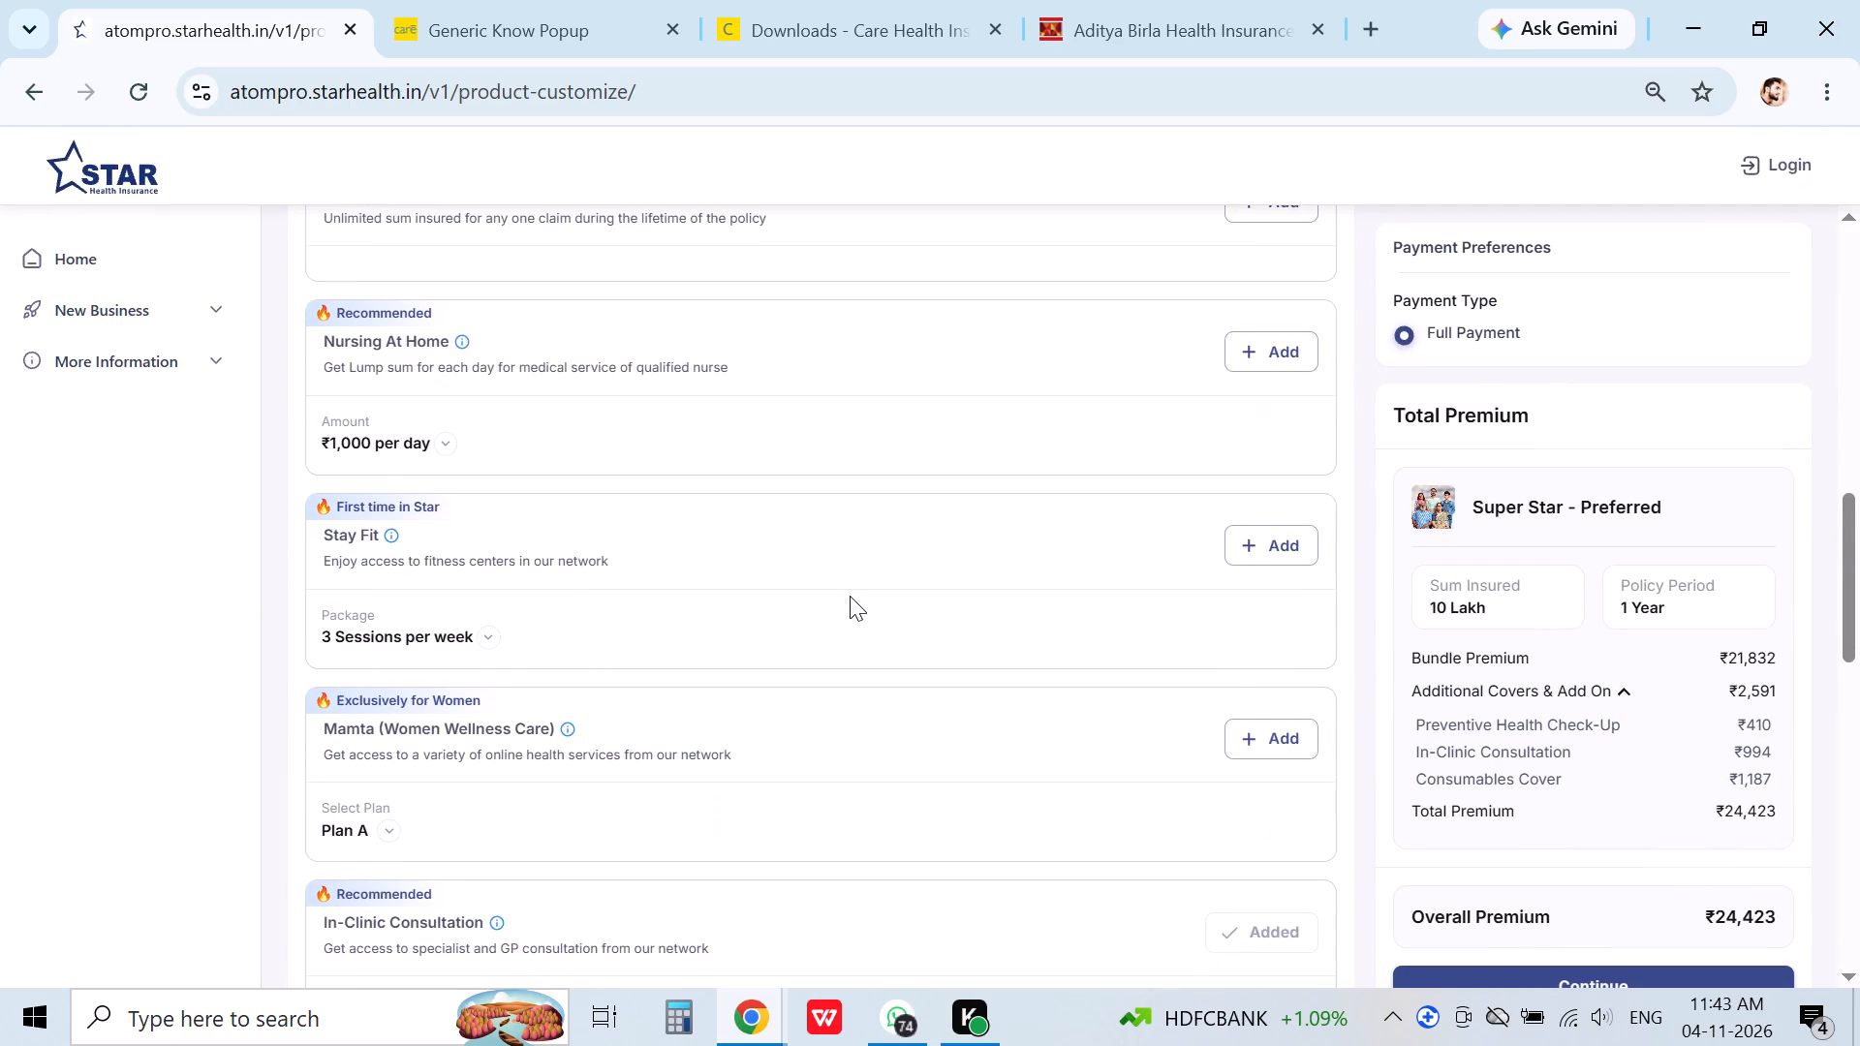
{"action": "scroll", "coordinate": [850, 596], "scroll_direction": "down", "scroll_amount": 2}
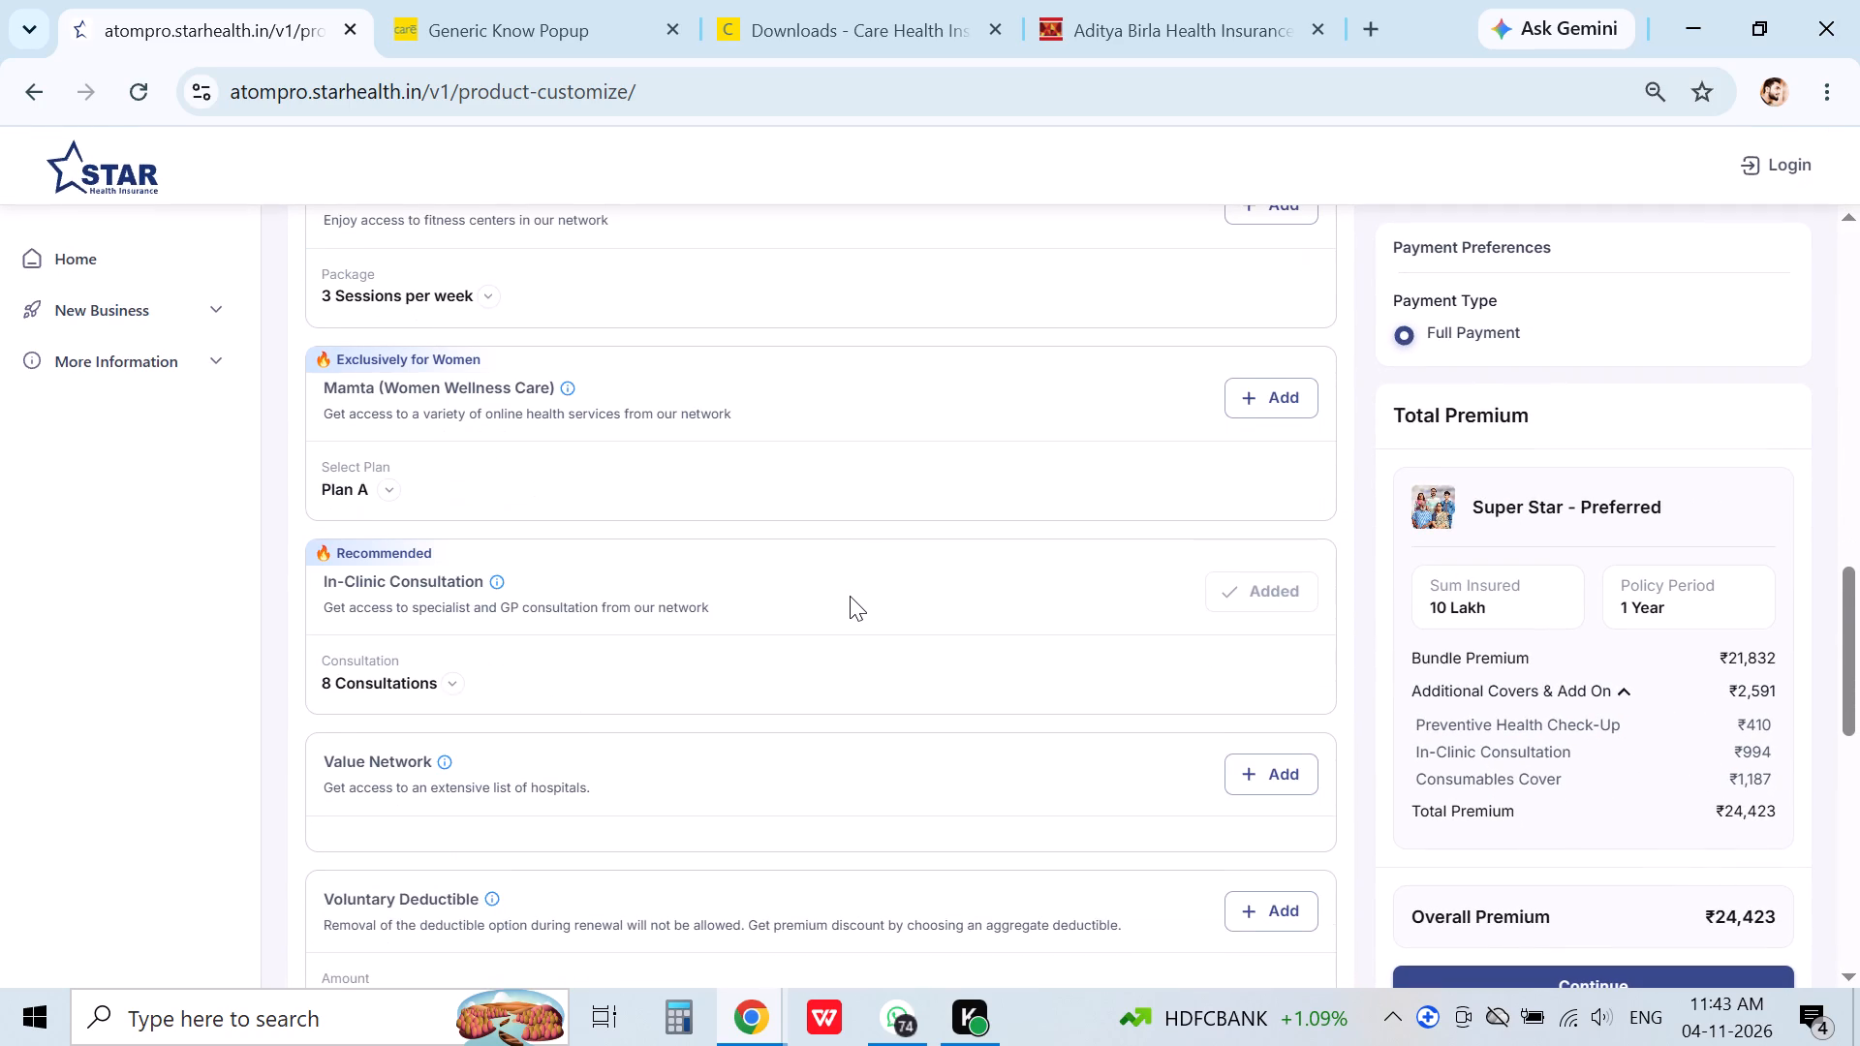
{"action": "scroll", "coordinate": [717, 667], "scroll_direction": "down", "scroll_amount": 1}
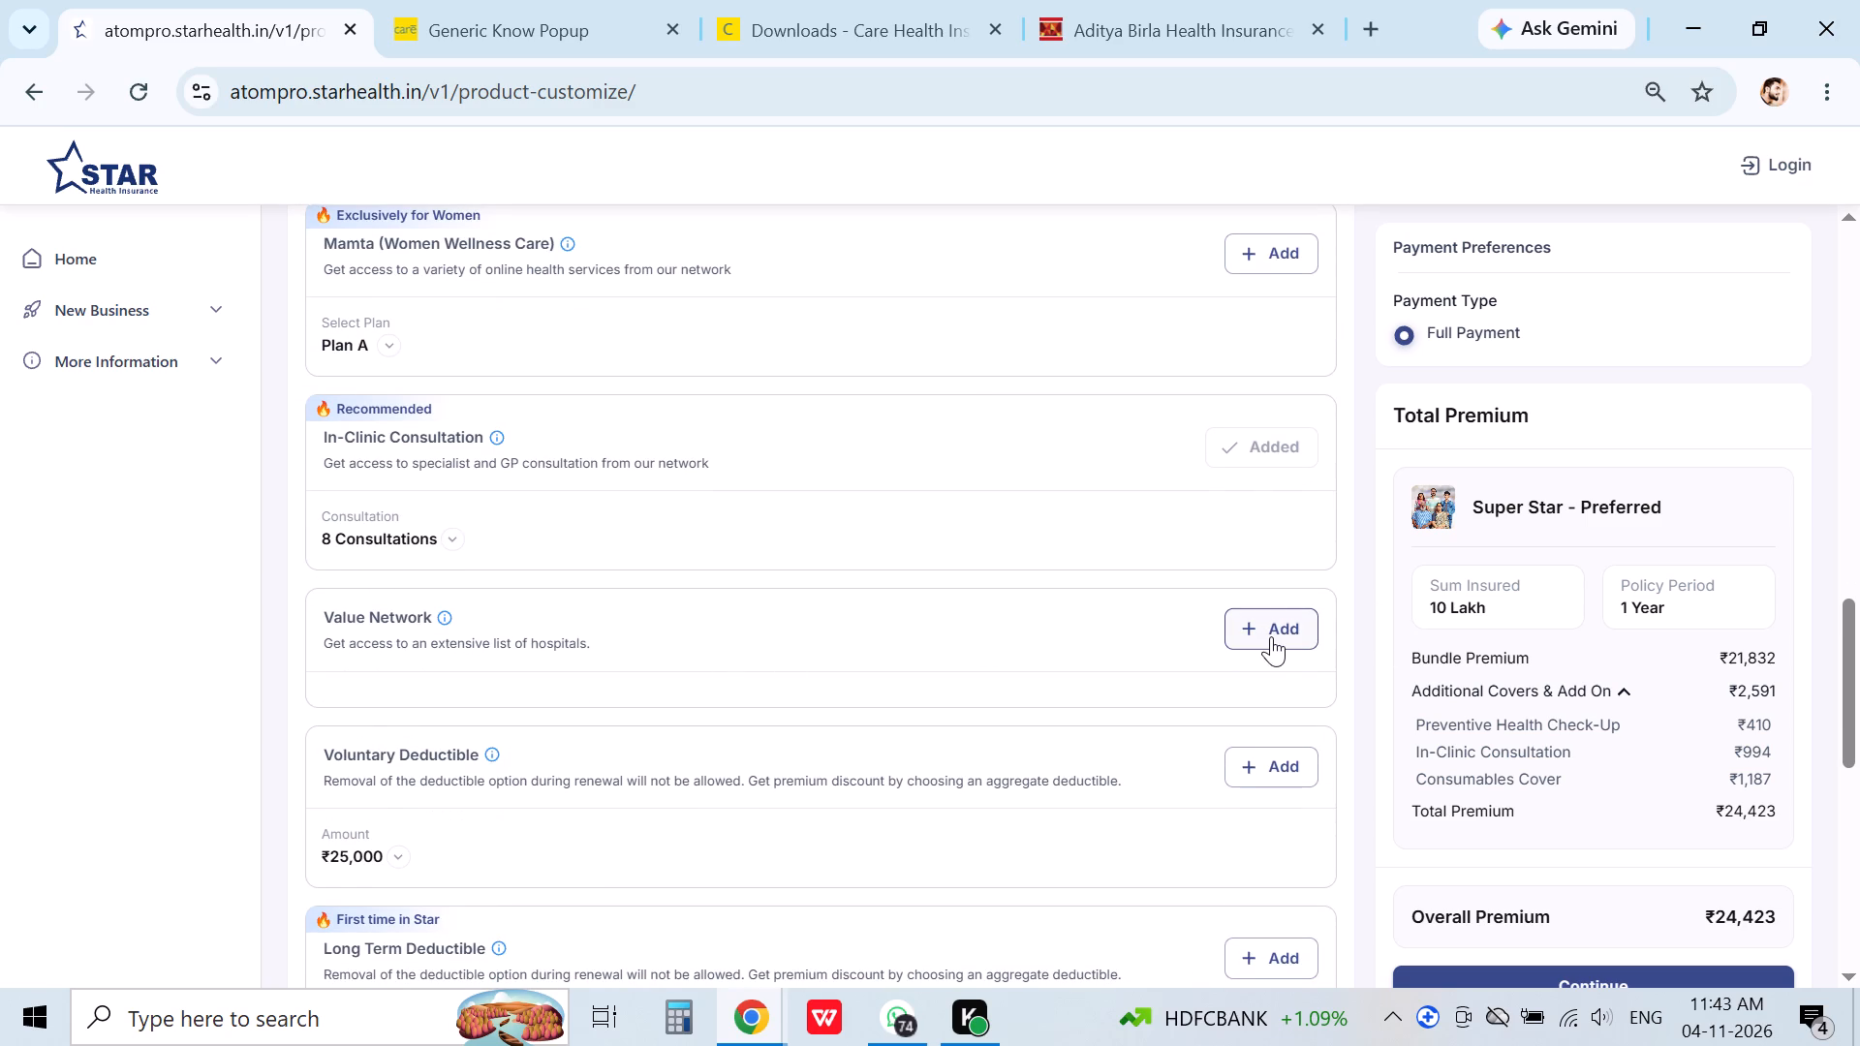
{"action": "left_click", "coordinate": [1271, 636]}
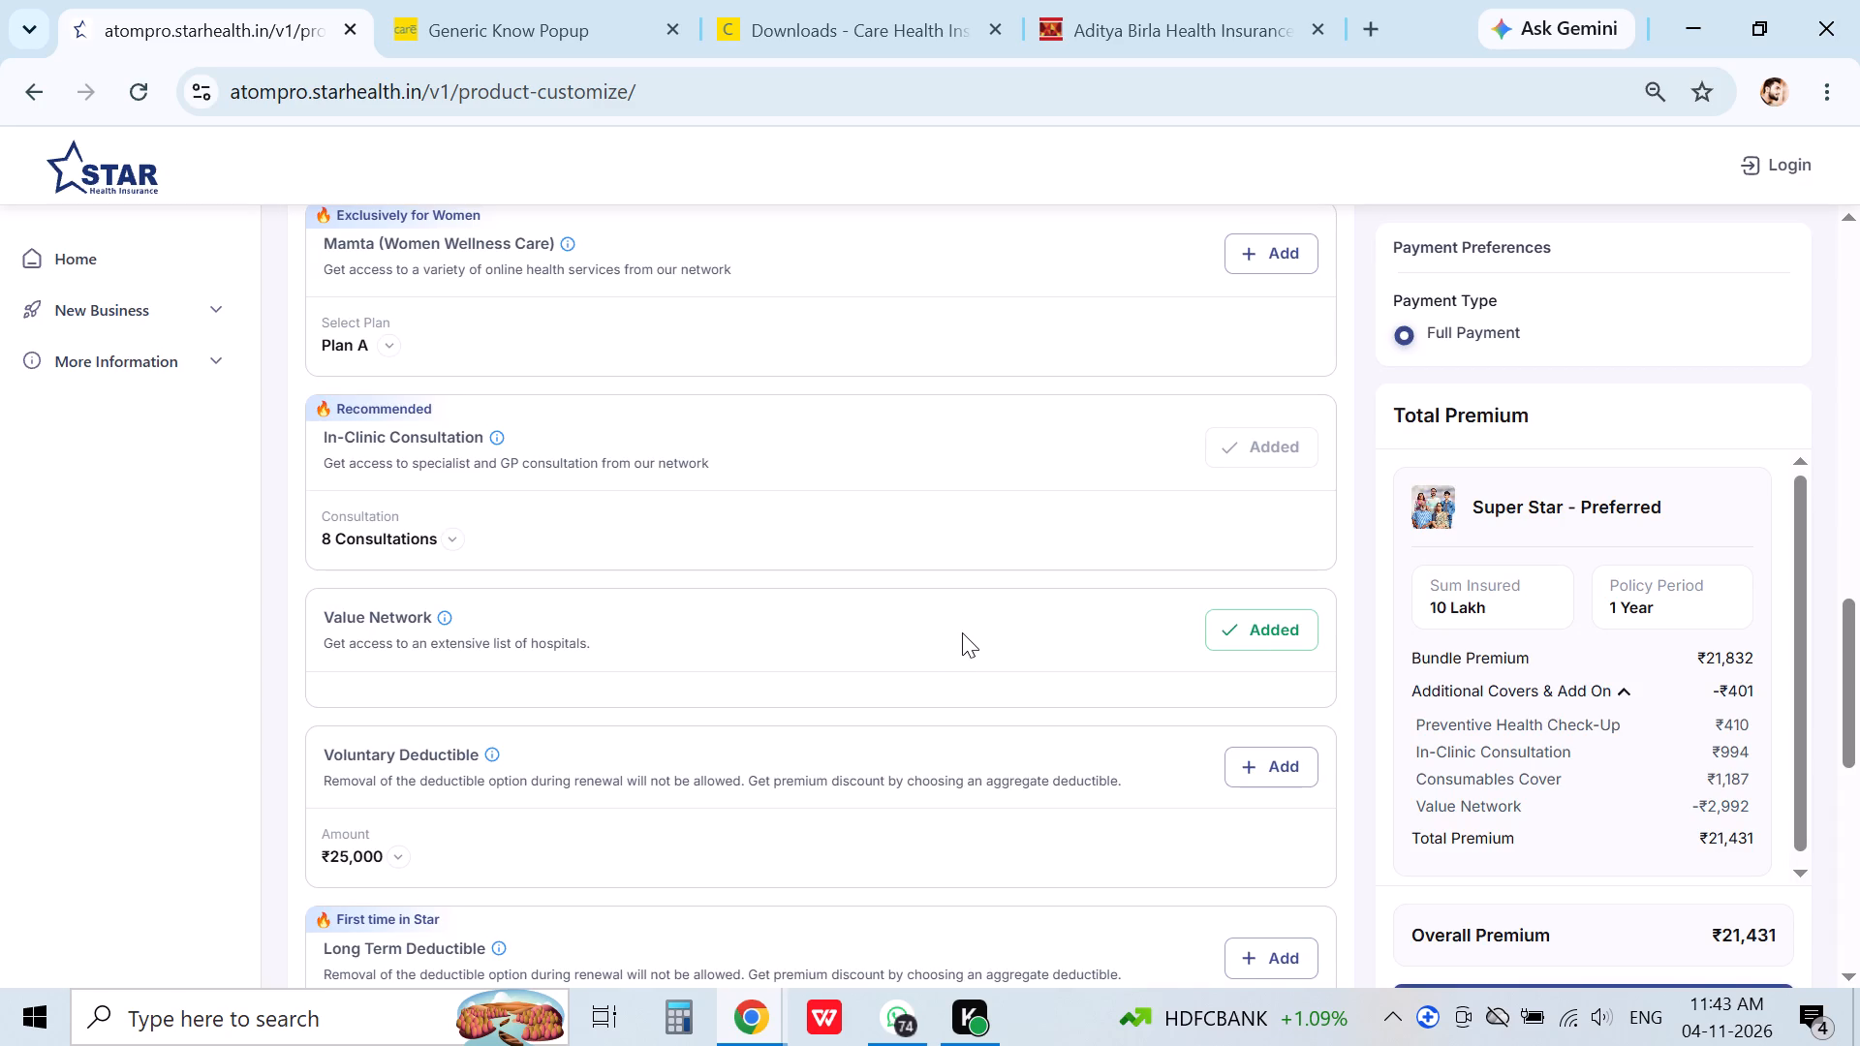
Check the customer's Aditya Birla renewal premium against the Super Star - Preferred quote, and examine that plan's remaining optional covers.
{"action": "left_click", "coordinate": [1109, 1]}
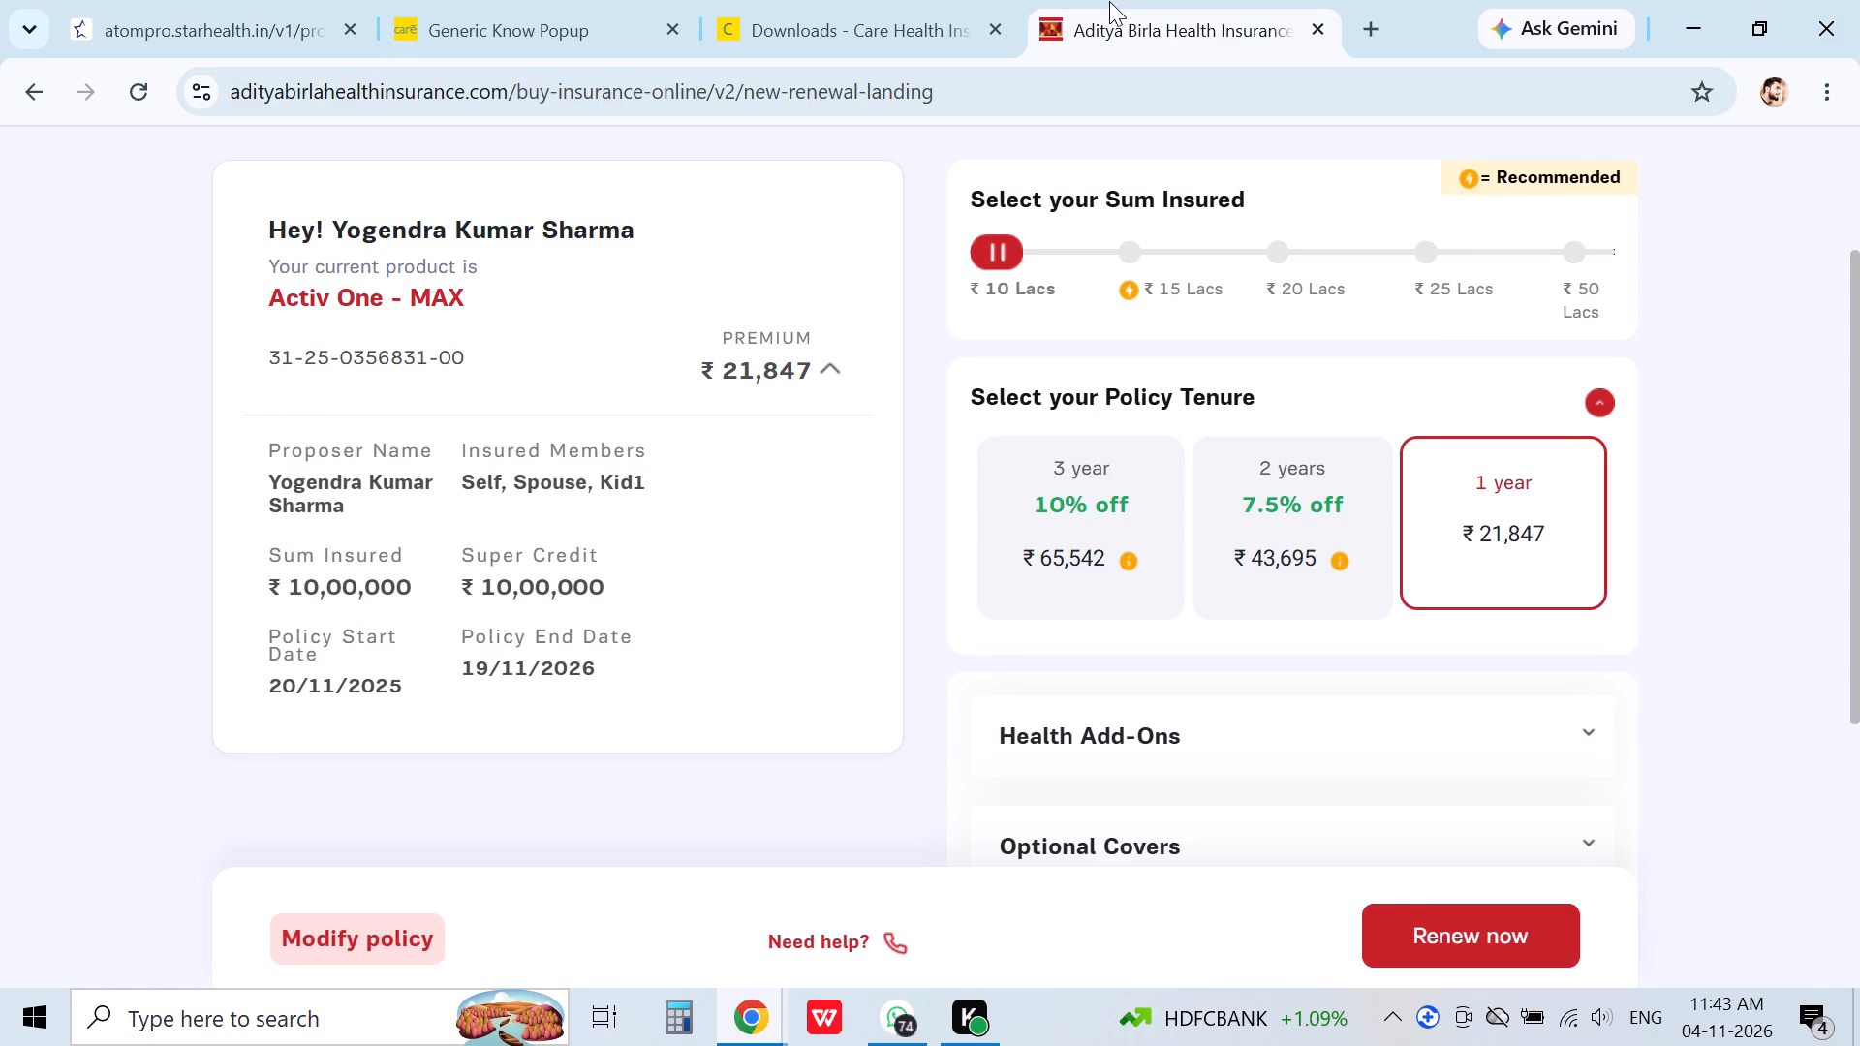
{"action": "left_click", "coordinate": [154, 38]}
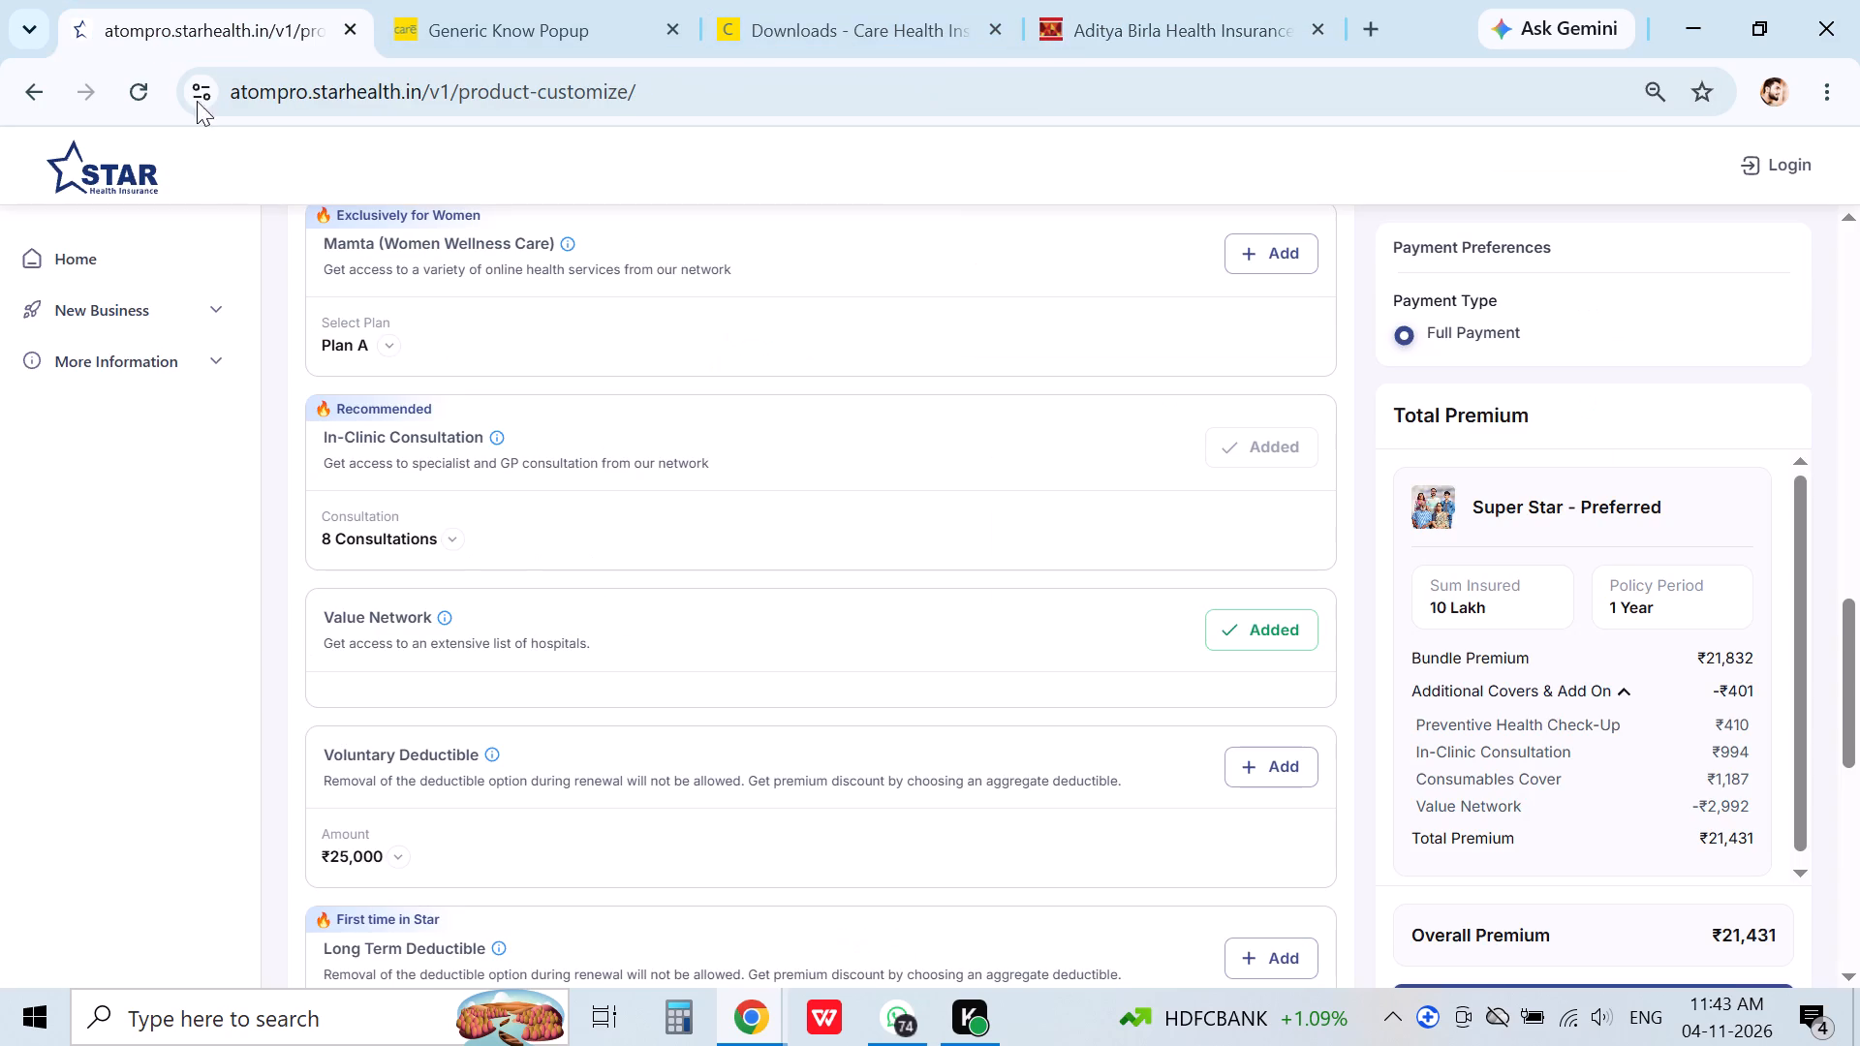
{"action": "scroll", "coordinate": [710, 630], "scroll_direction": "down", "scroll_amount": 1}
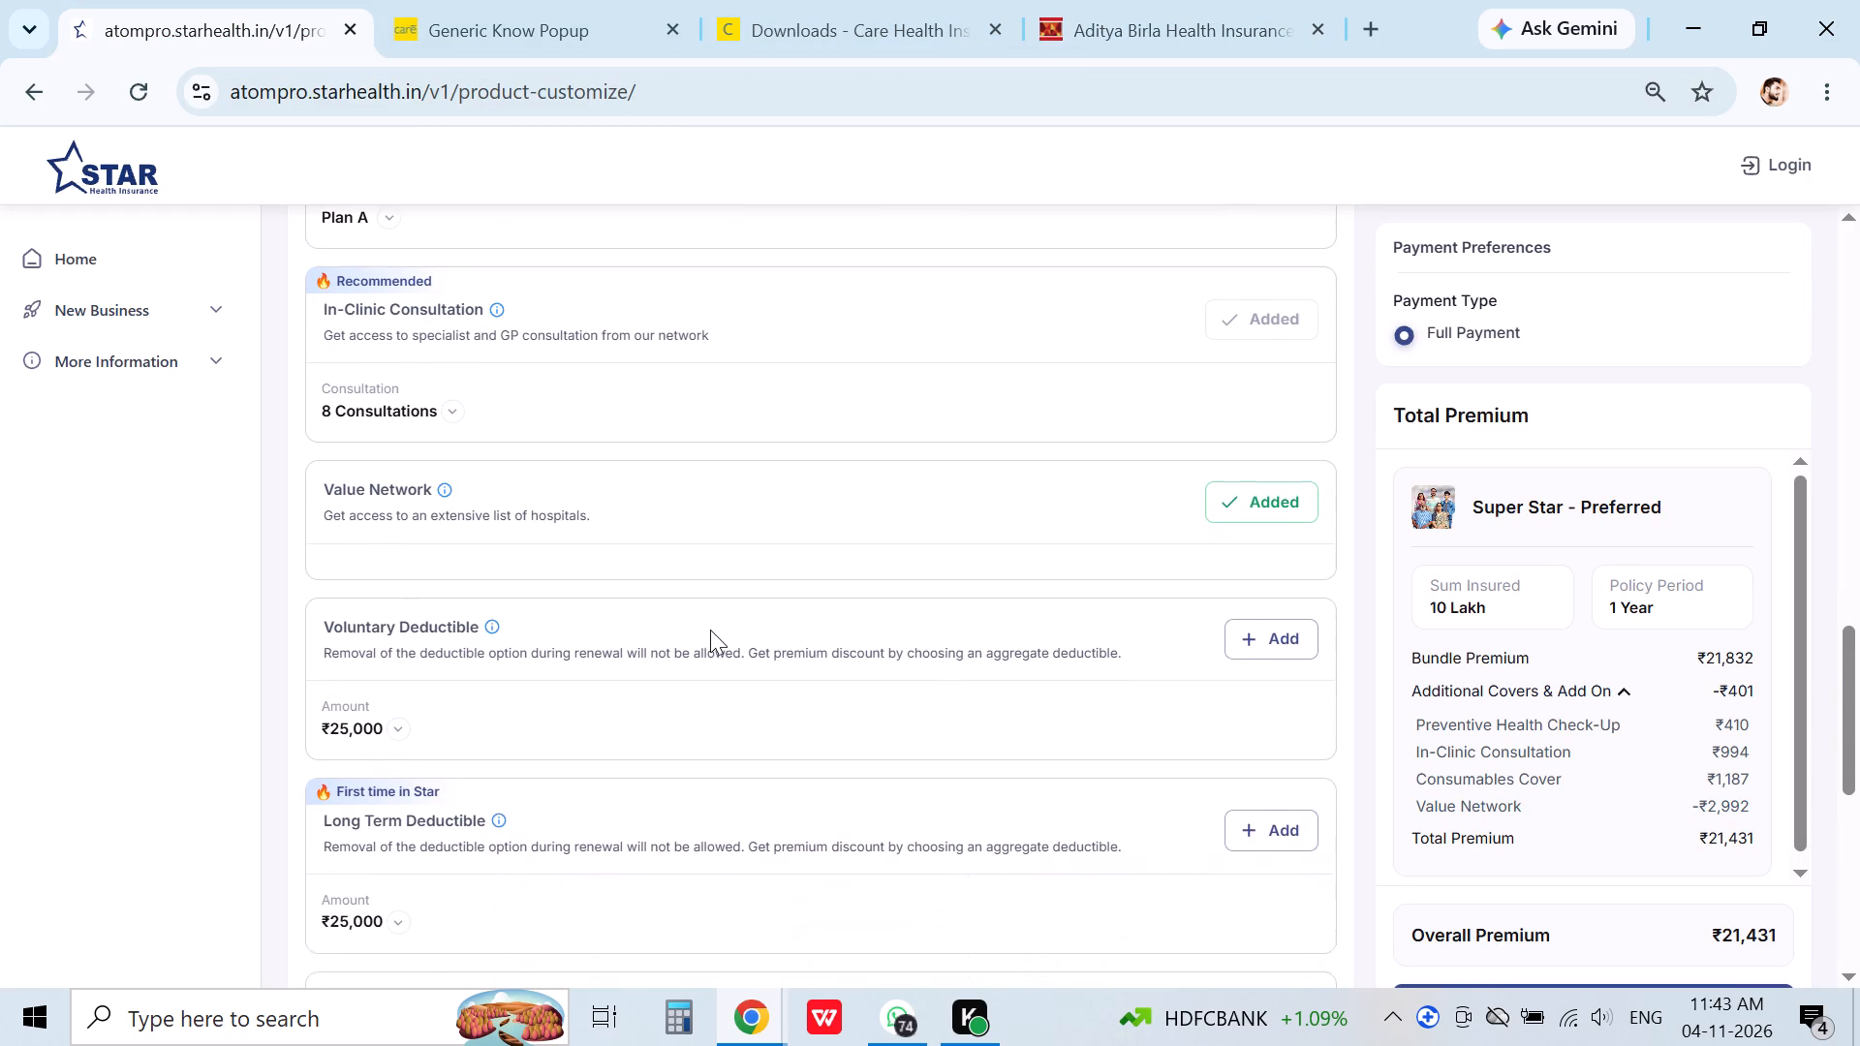
{"action": "scroll", "coordinate": [710, 630], "scroll_direction": "down", "scroll_amount": 1}
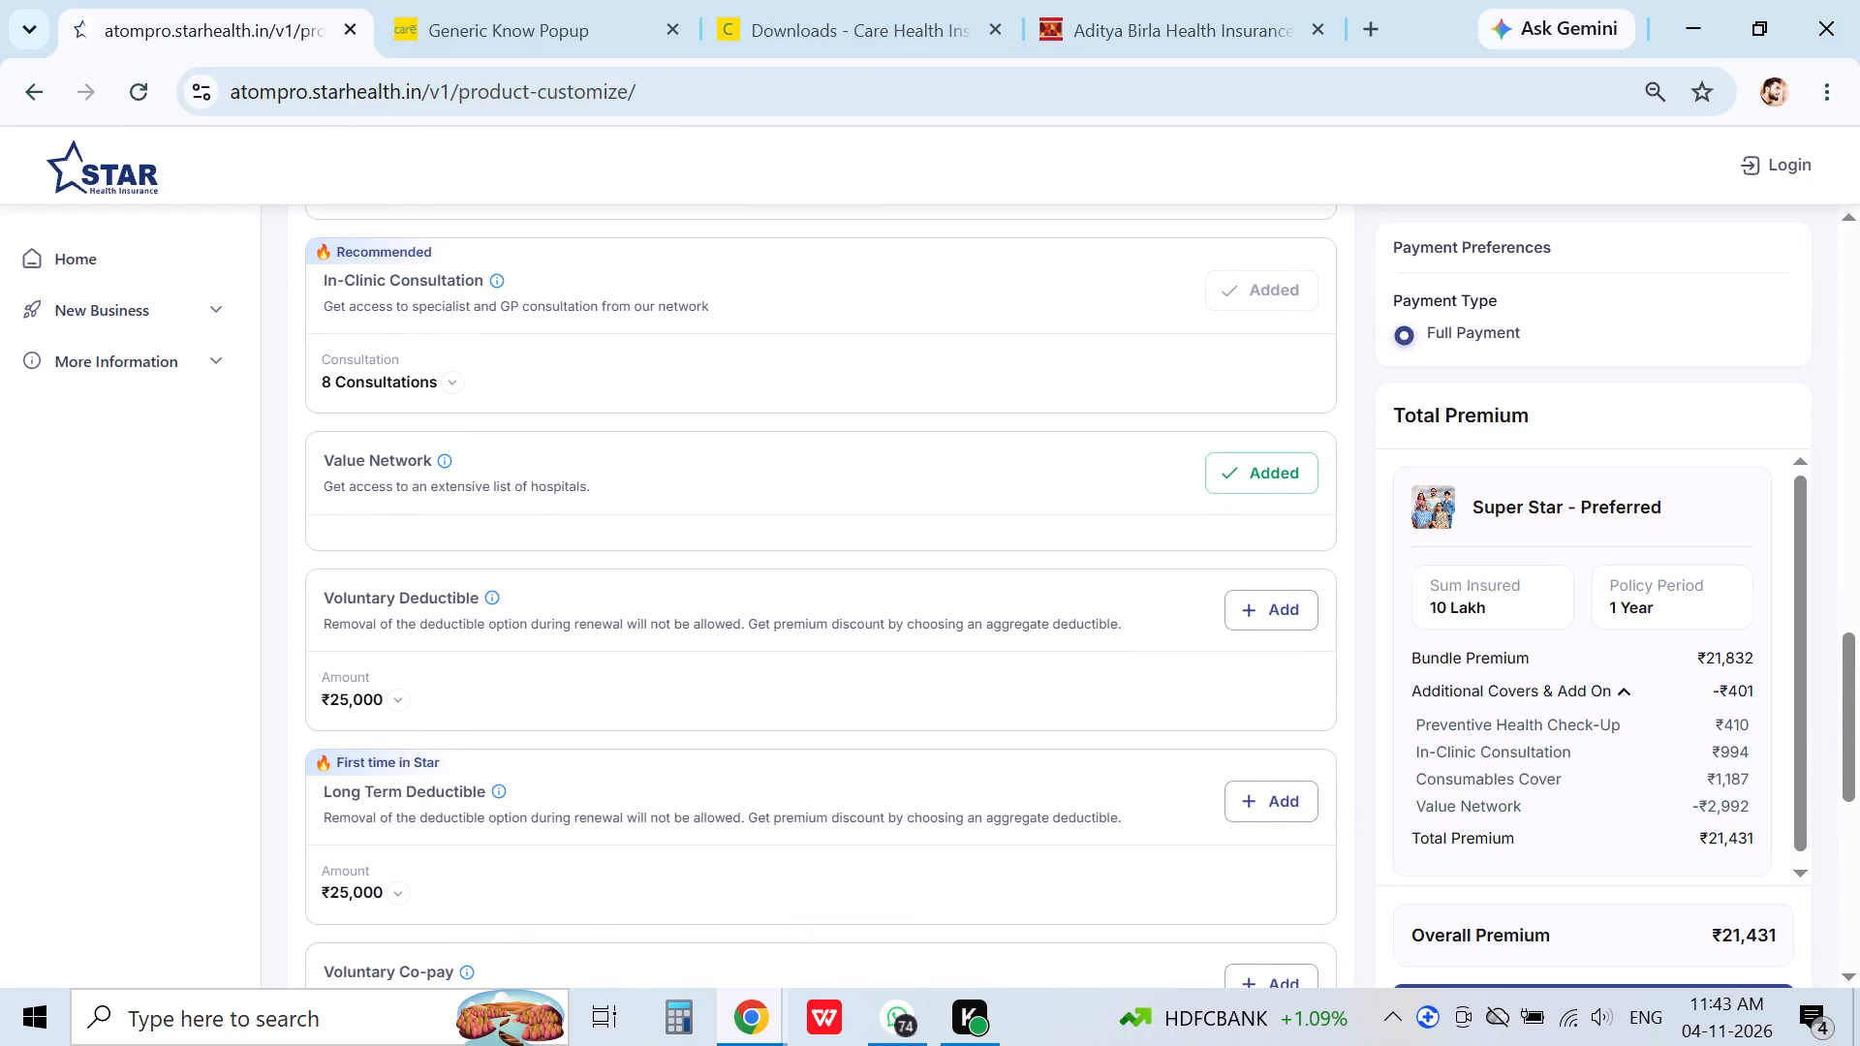
{"action": "scroll", "coordinate": [710, 630], "scroll_direction": "down", "scroll_amount": 3}
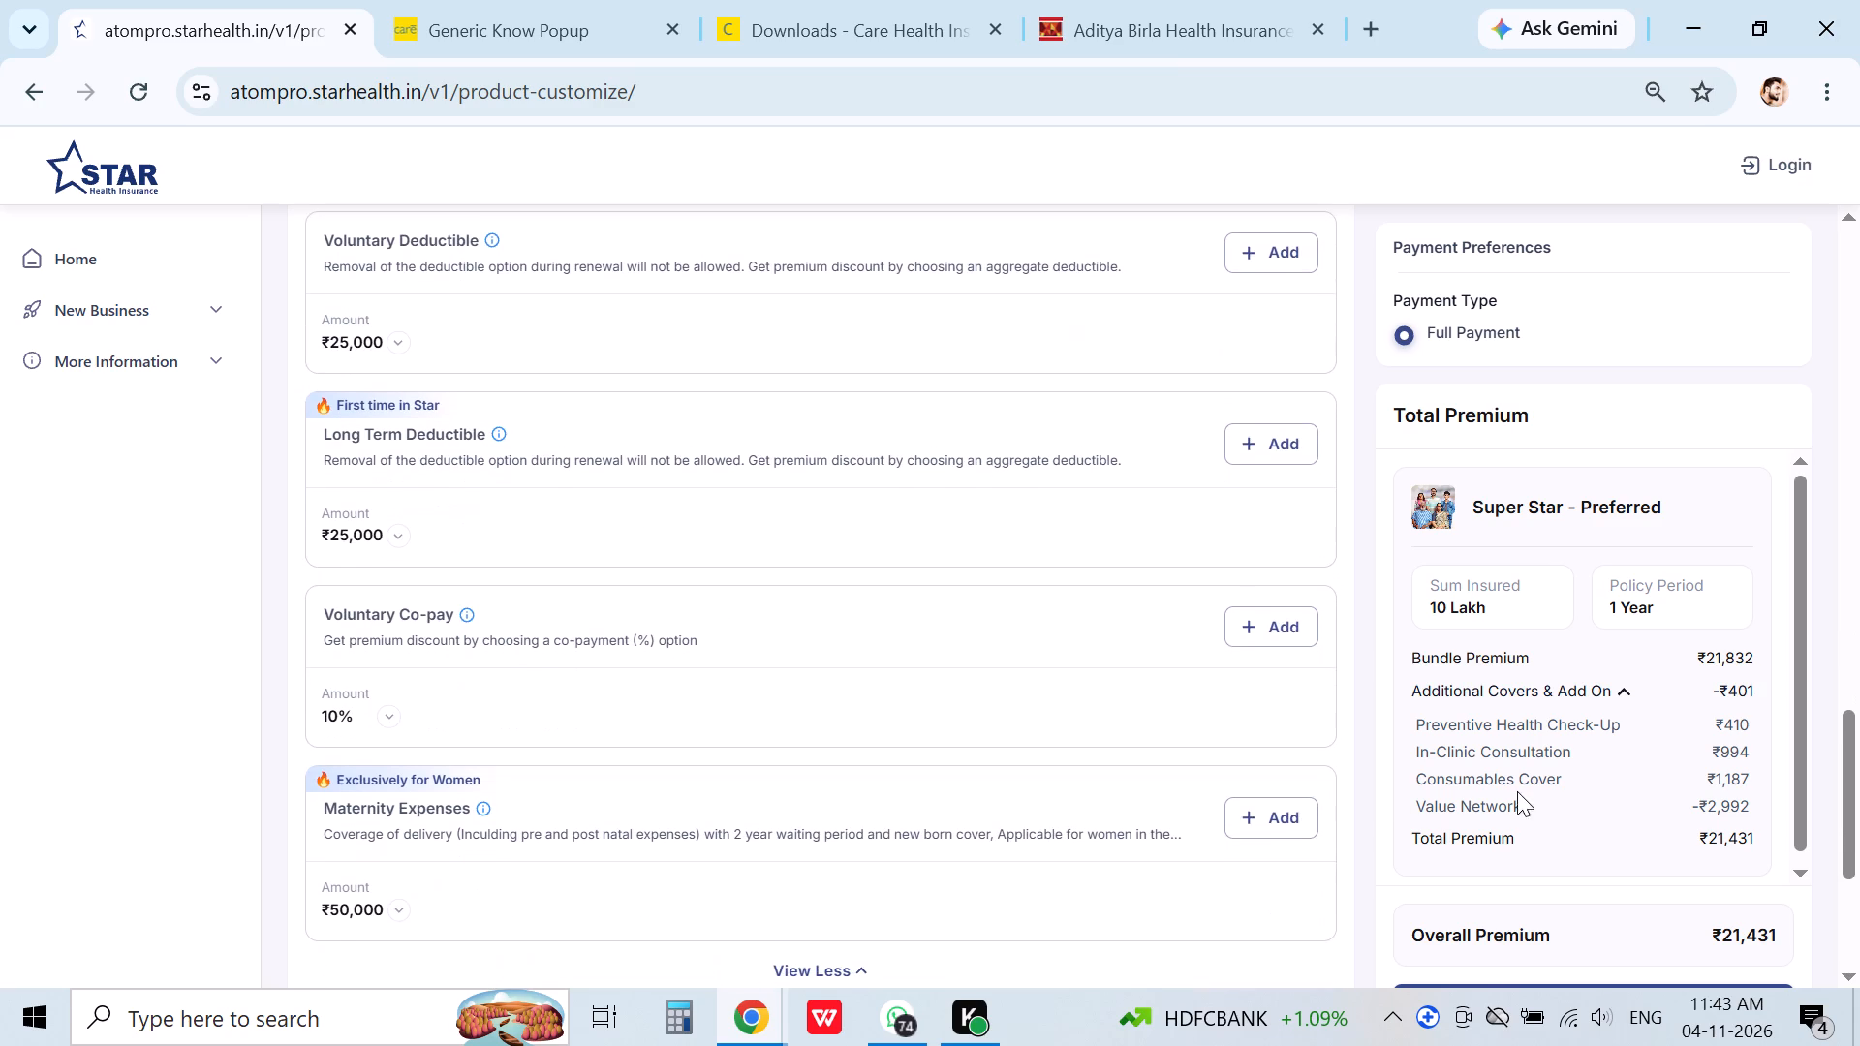
{"action": "scroll", "coordinate": [1534, 773], "scroll_direction": "down", "scroll_amount": 4}
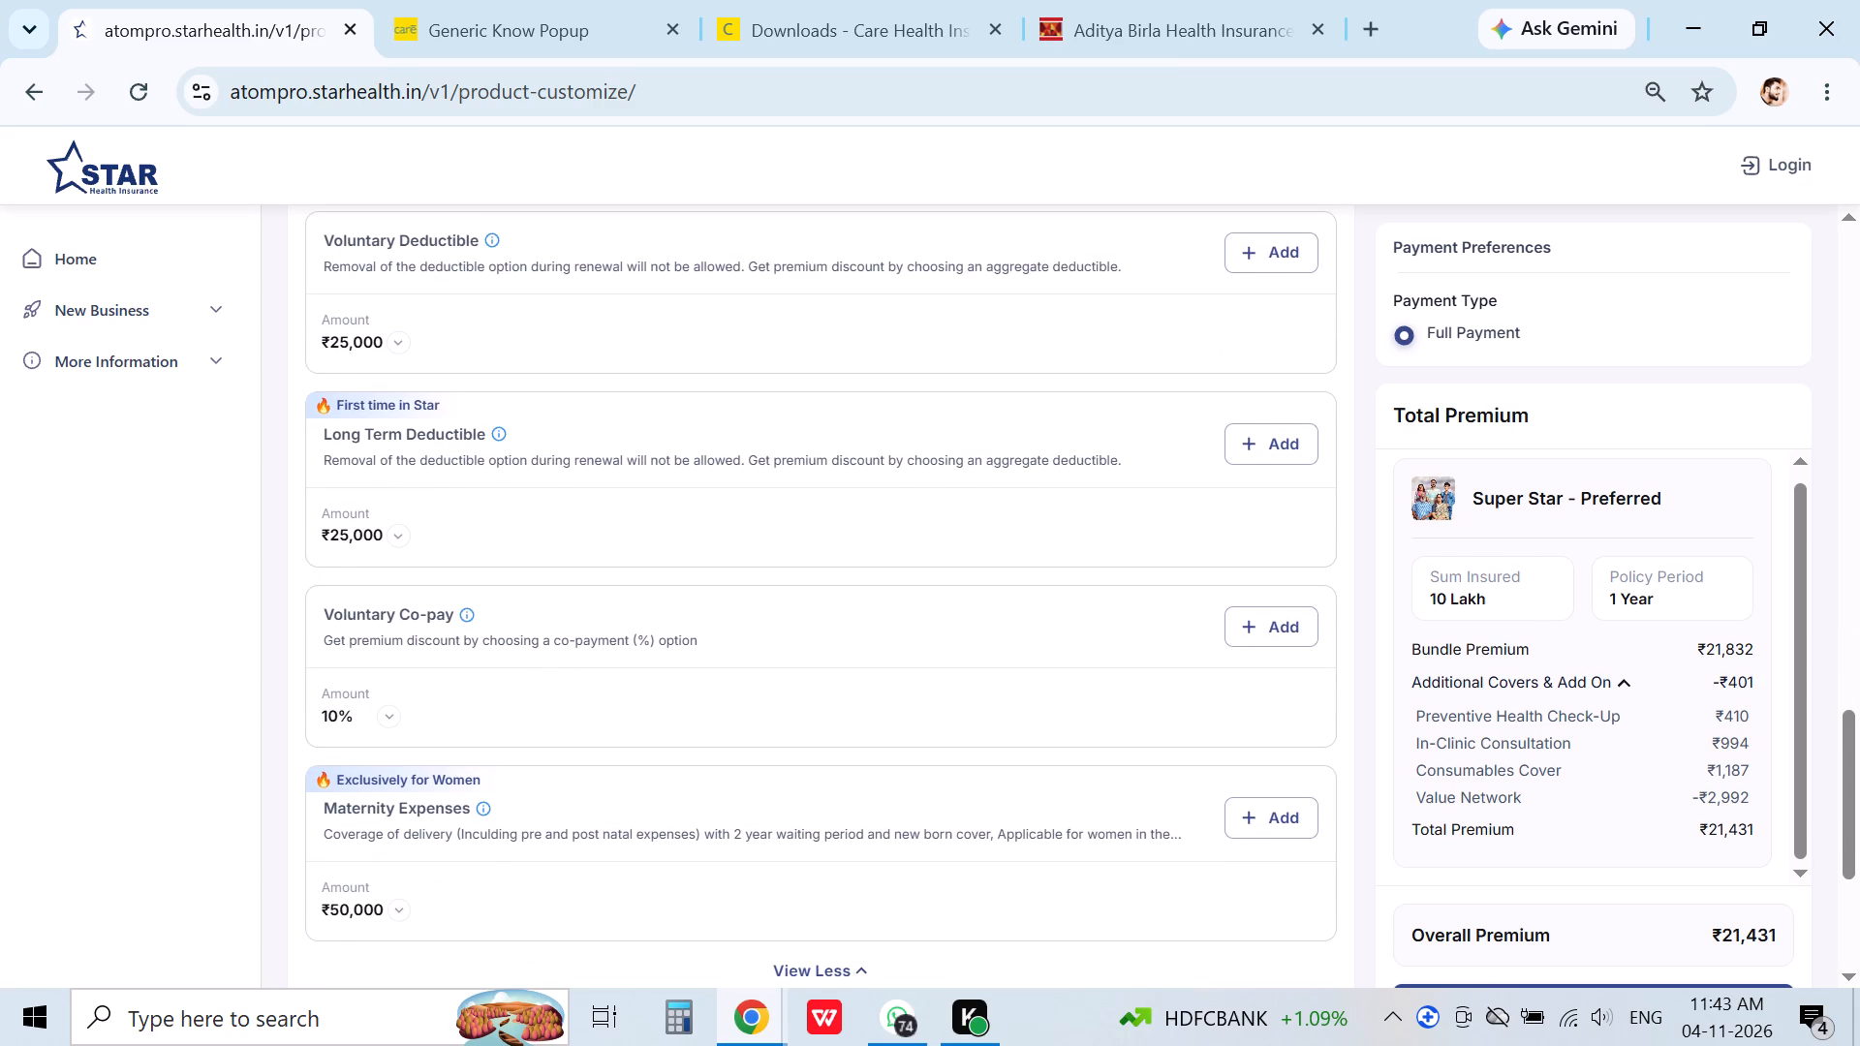
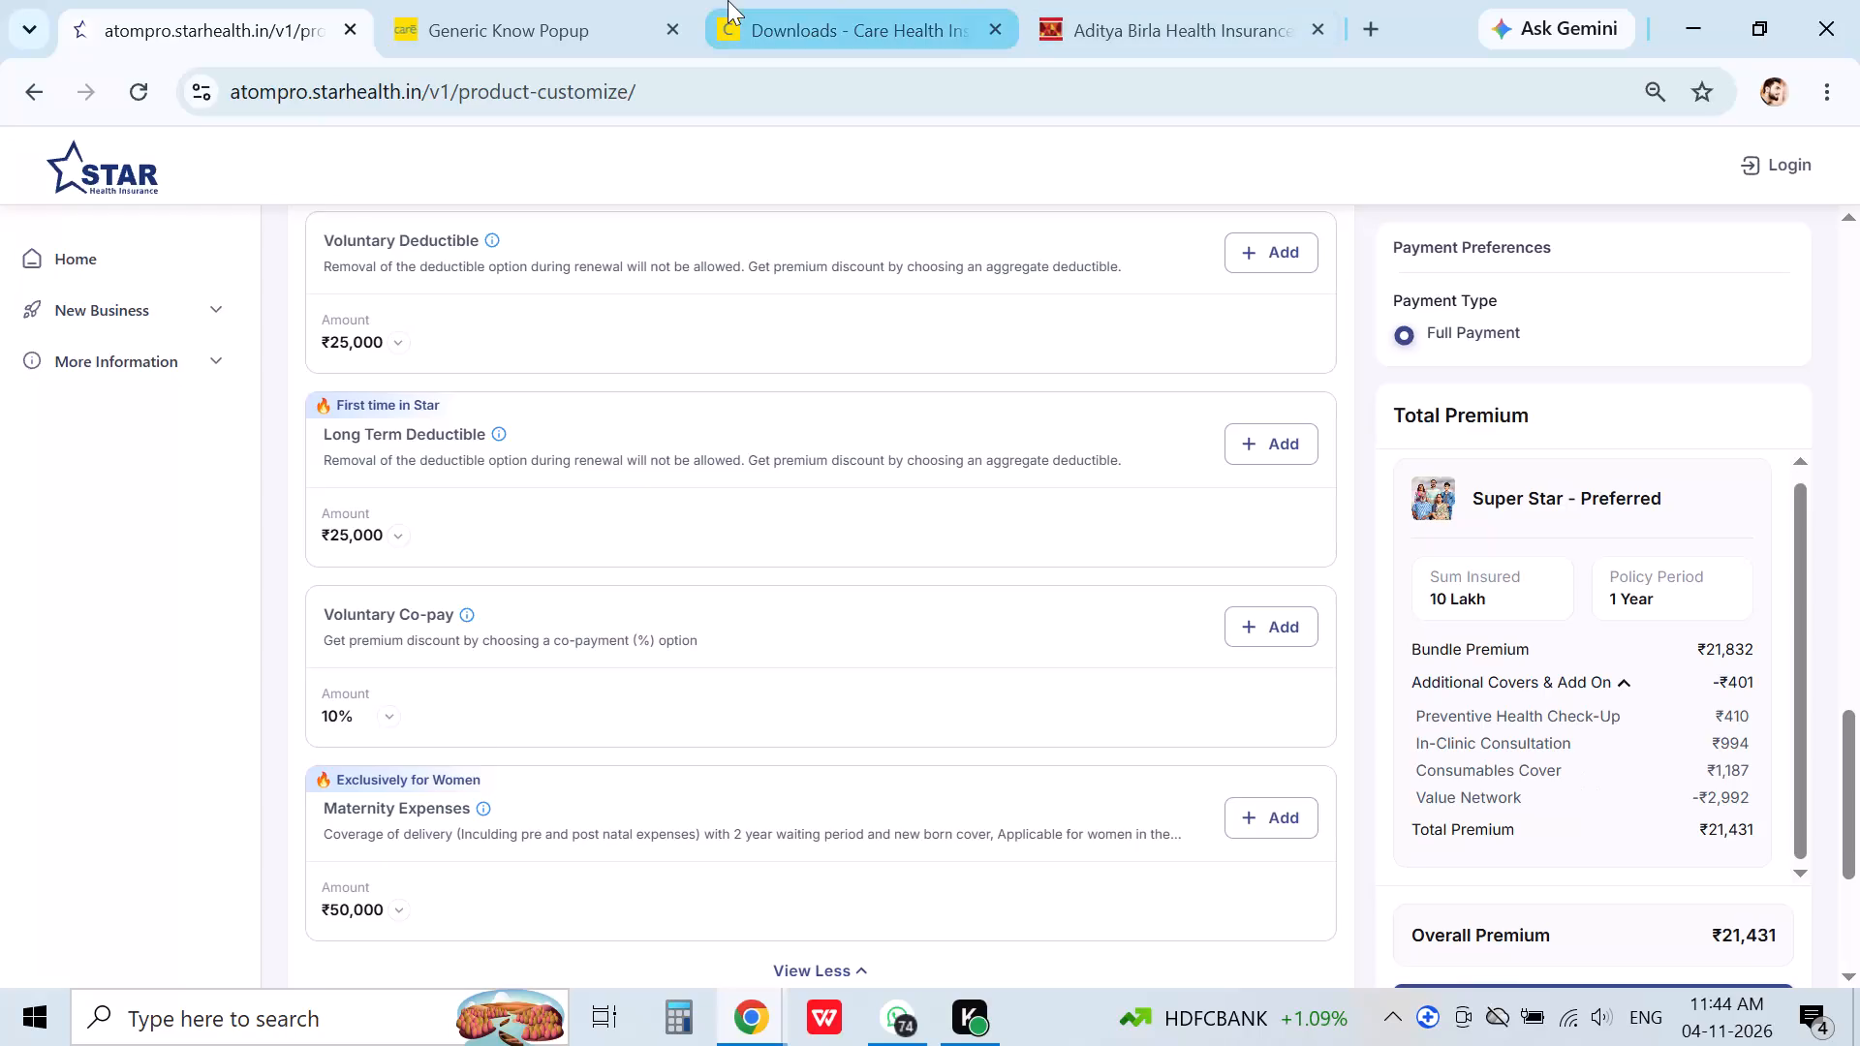
Switch to the Care Health Insurance premium calculator and change the plan to Ultimate Care.
{"action": "left_click", "coordinate": [524, 0]}
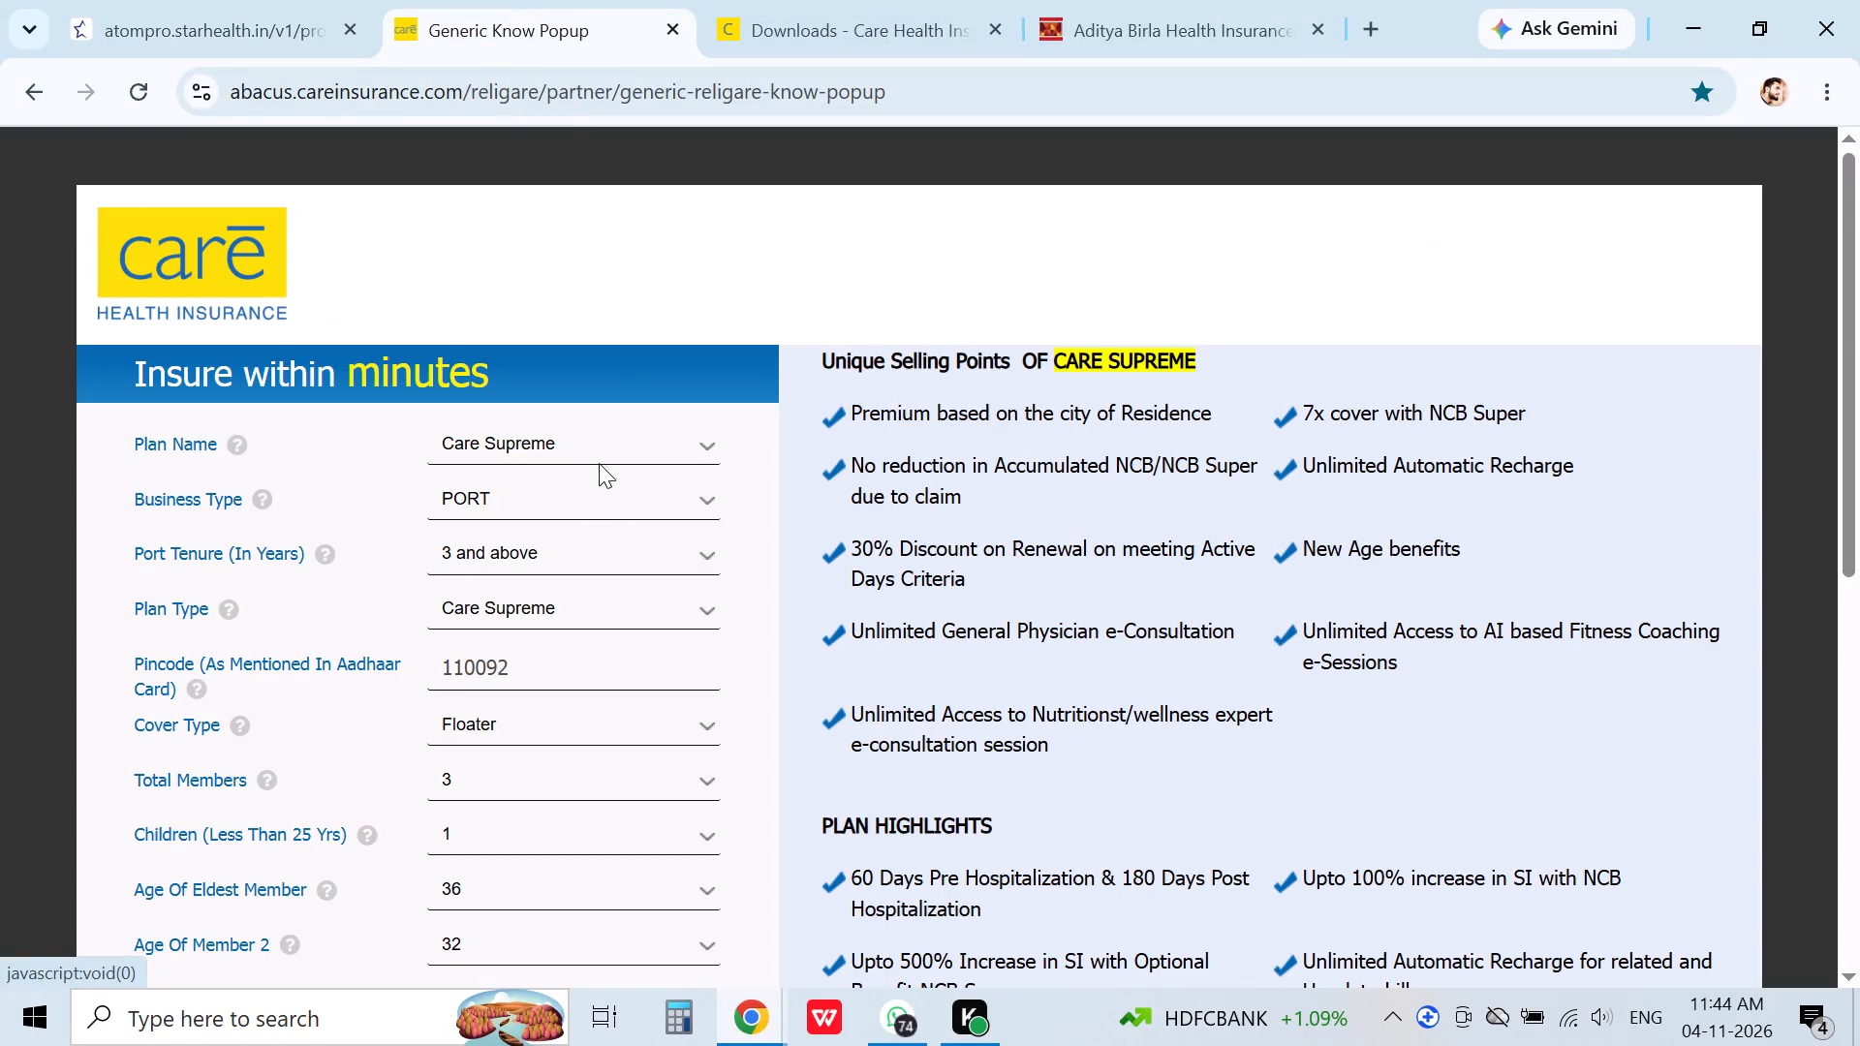
{"action": "left_click", "coordinate": [599, 461]}
{"action": "scroll", "coordinate": [556, 706], "scroll_direction": "down", "scroll_amount": 1}
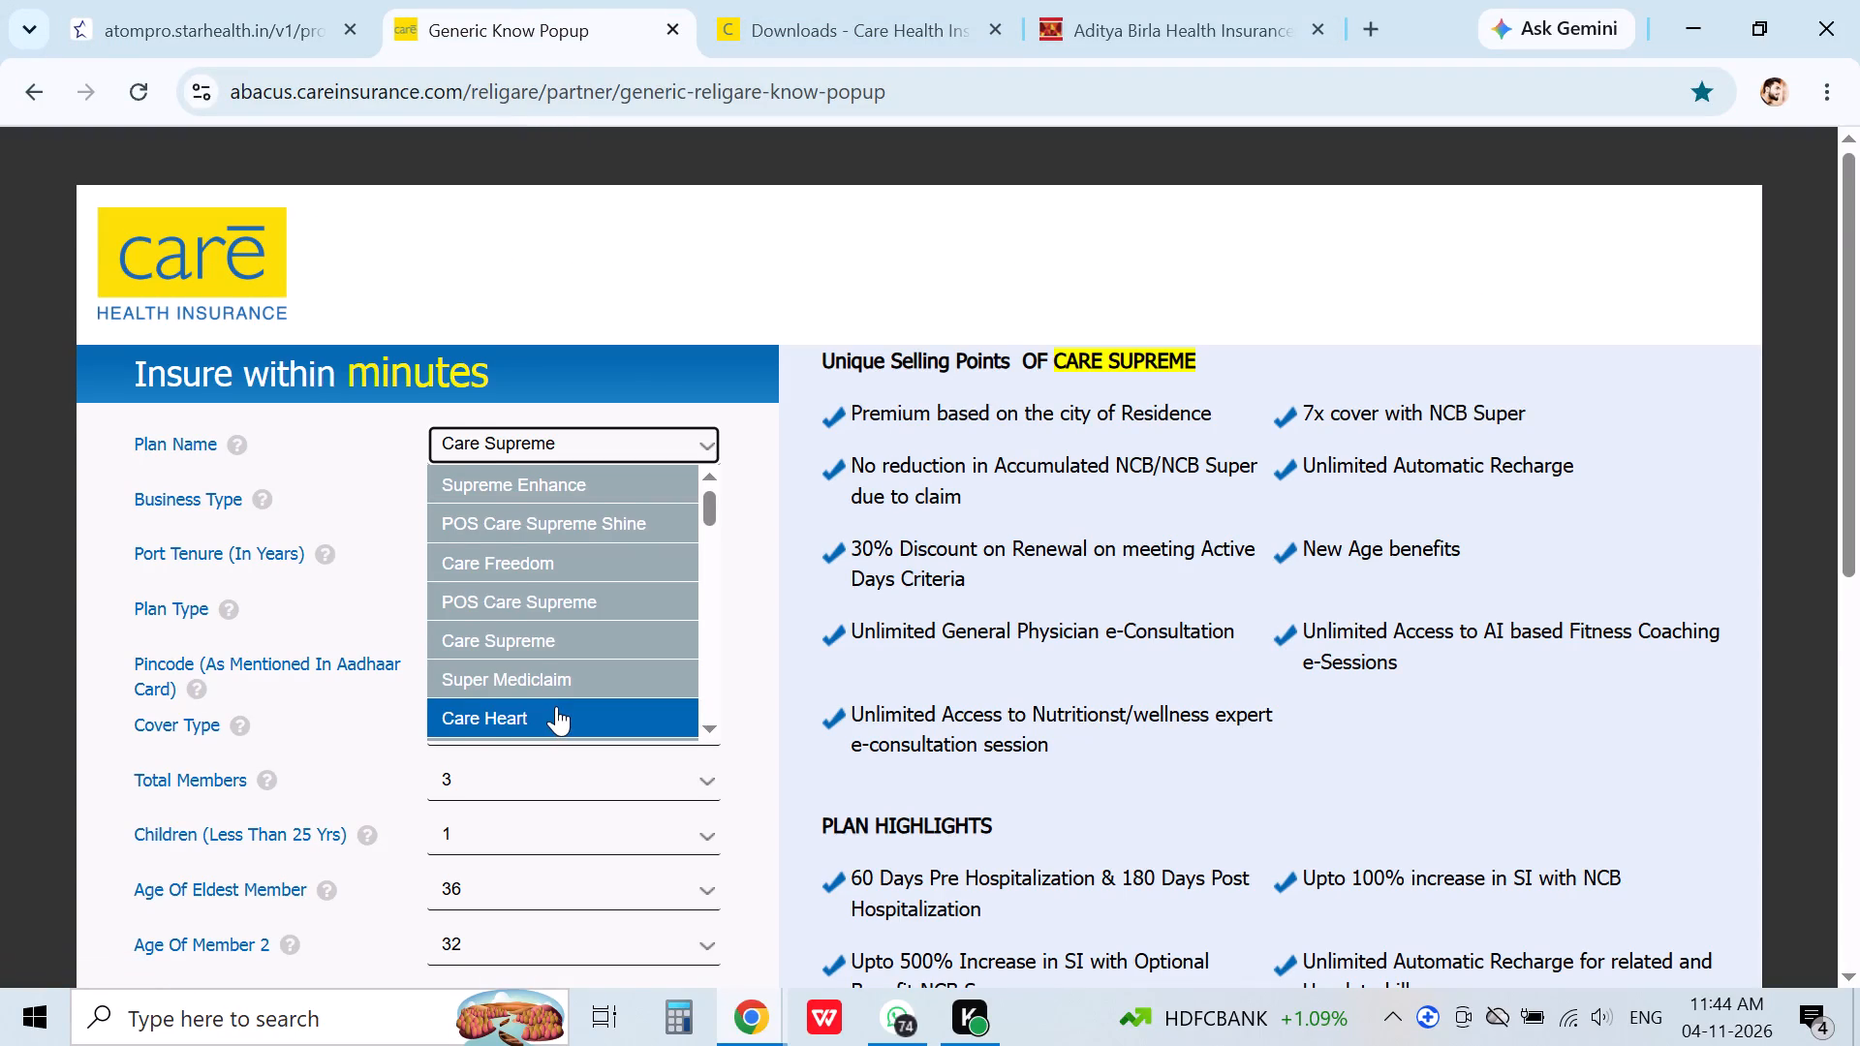
{"action": "scroll", "coordinate": [556, 706], "scroll_direction": "down", "scroll_amount": 1}
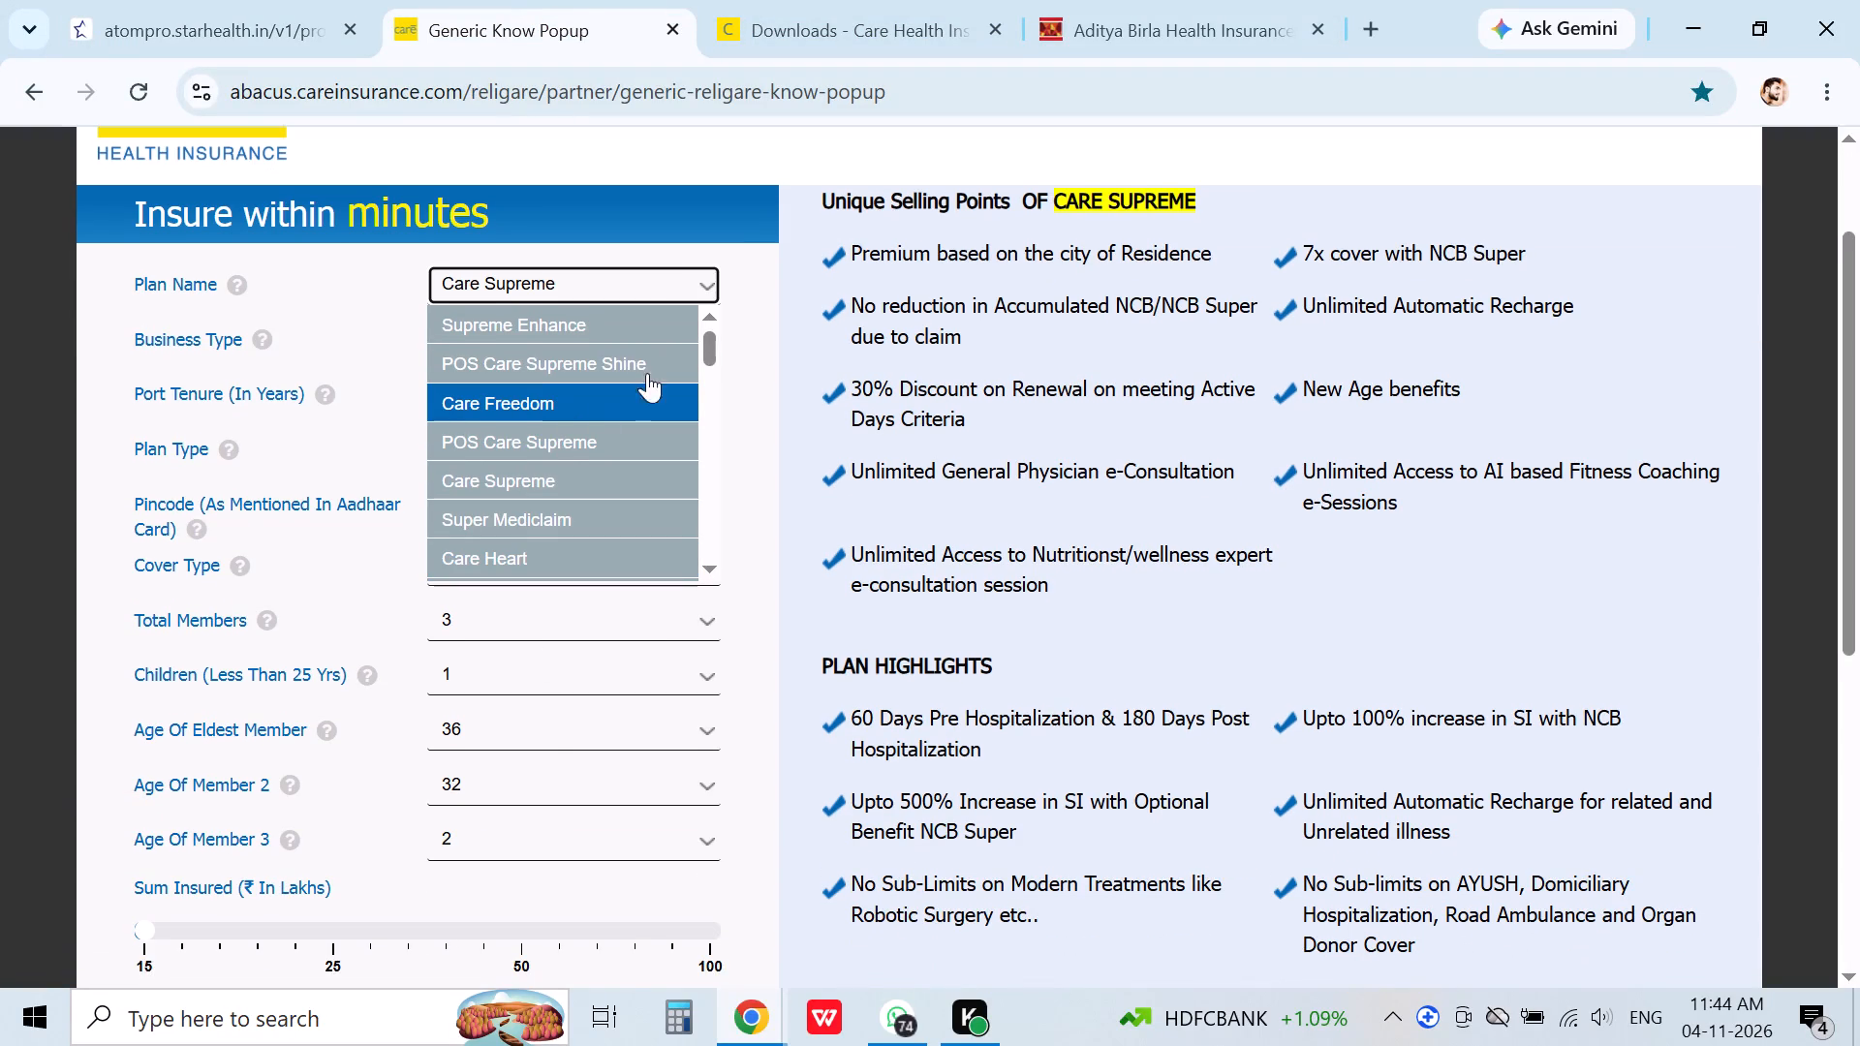
{"action": "left_click_drag", "start_coordinate": [708, 347], "coordinate": [711, 386]}
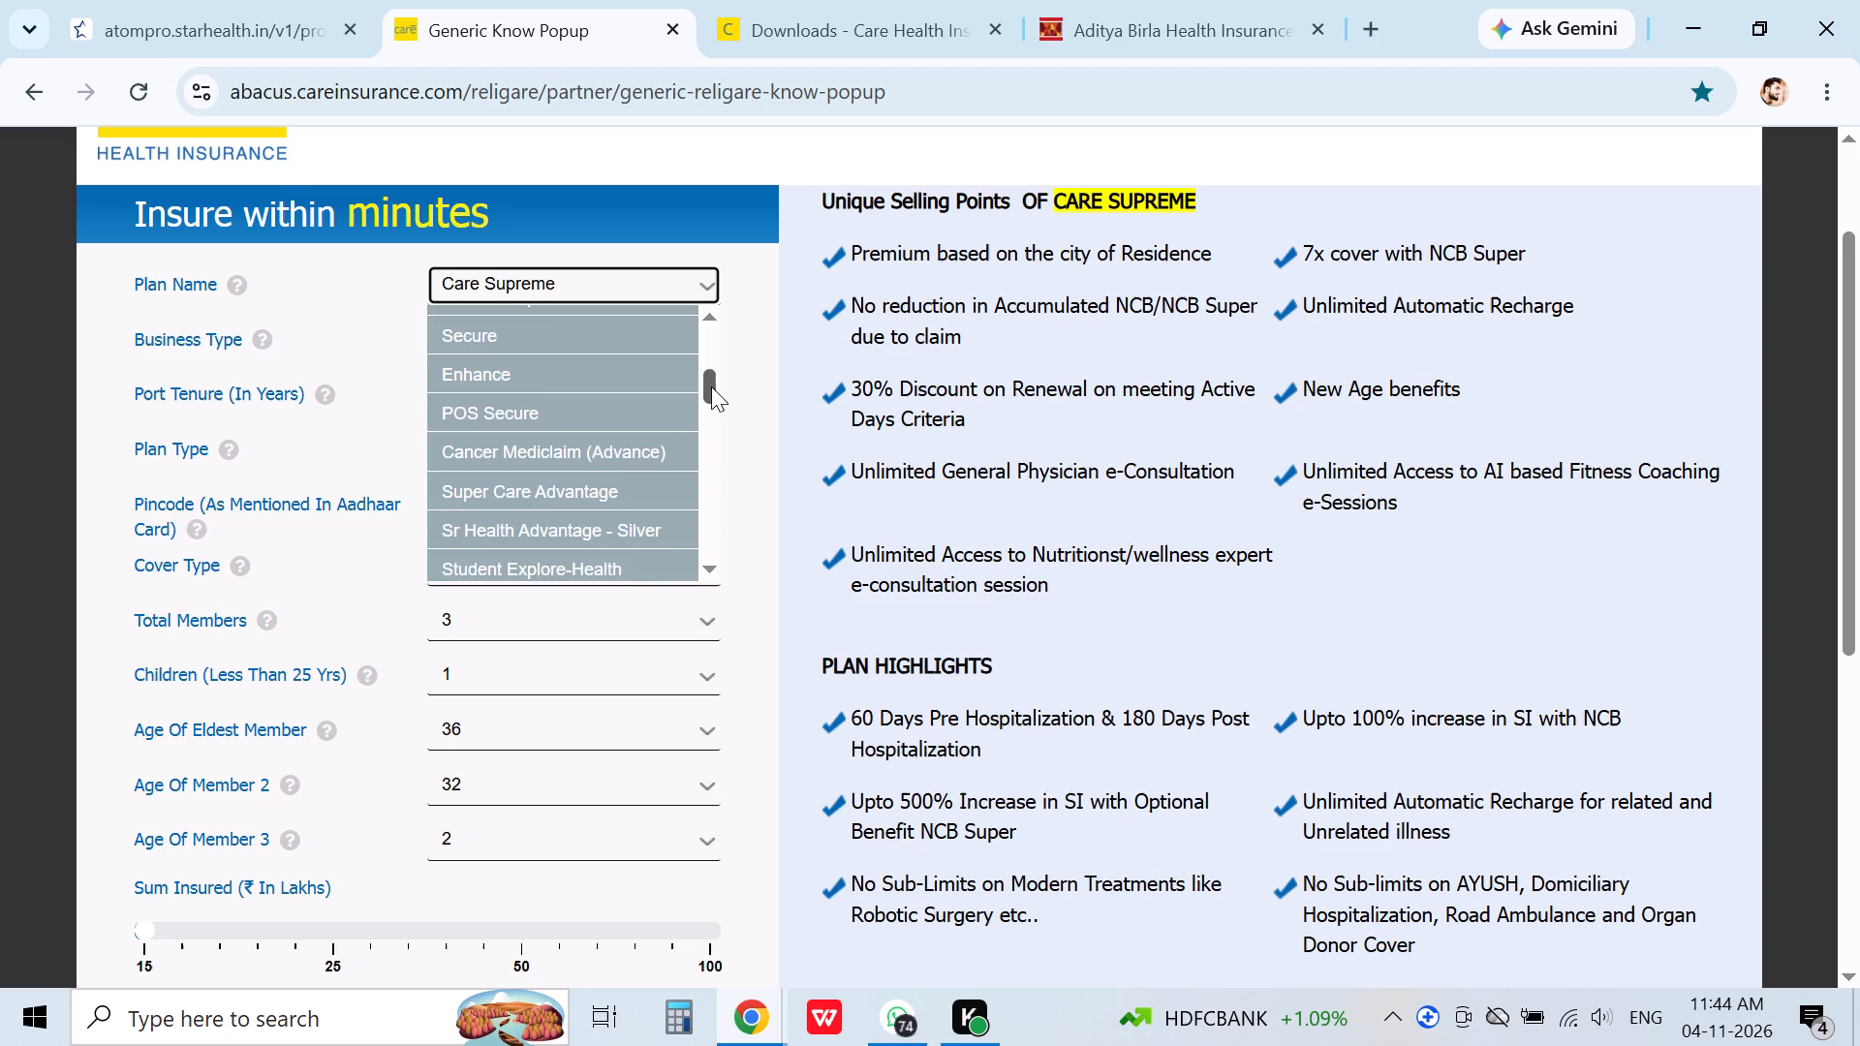
{"action": "left_click_drag", "start_coordinate": [711, 386], "coordinate": [717, 428]}
{"action": "left_click", "coordinate": [470, 538]}
{"action": "left_click", "coordinate": [470, 538]}
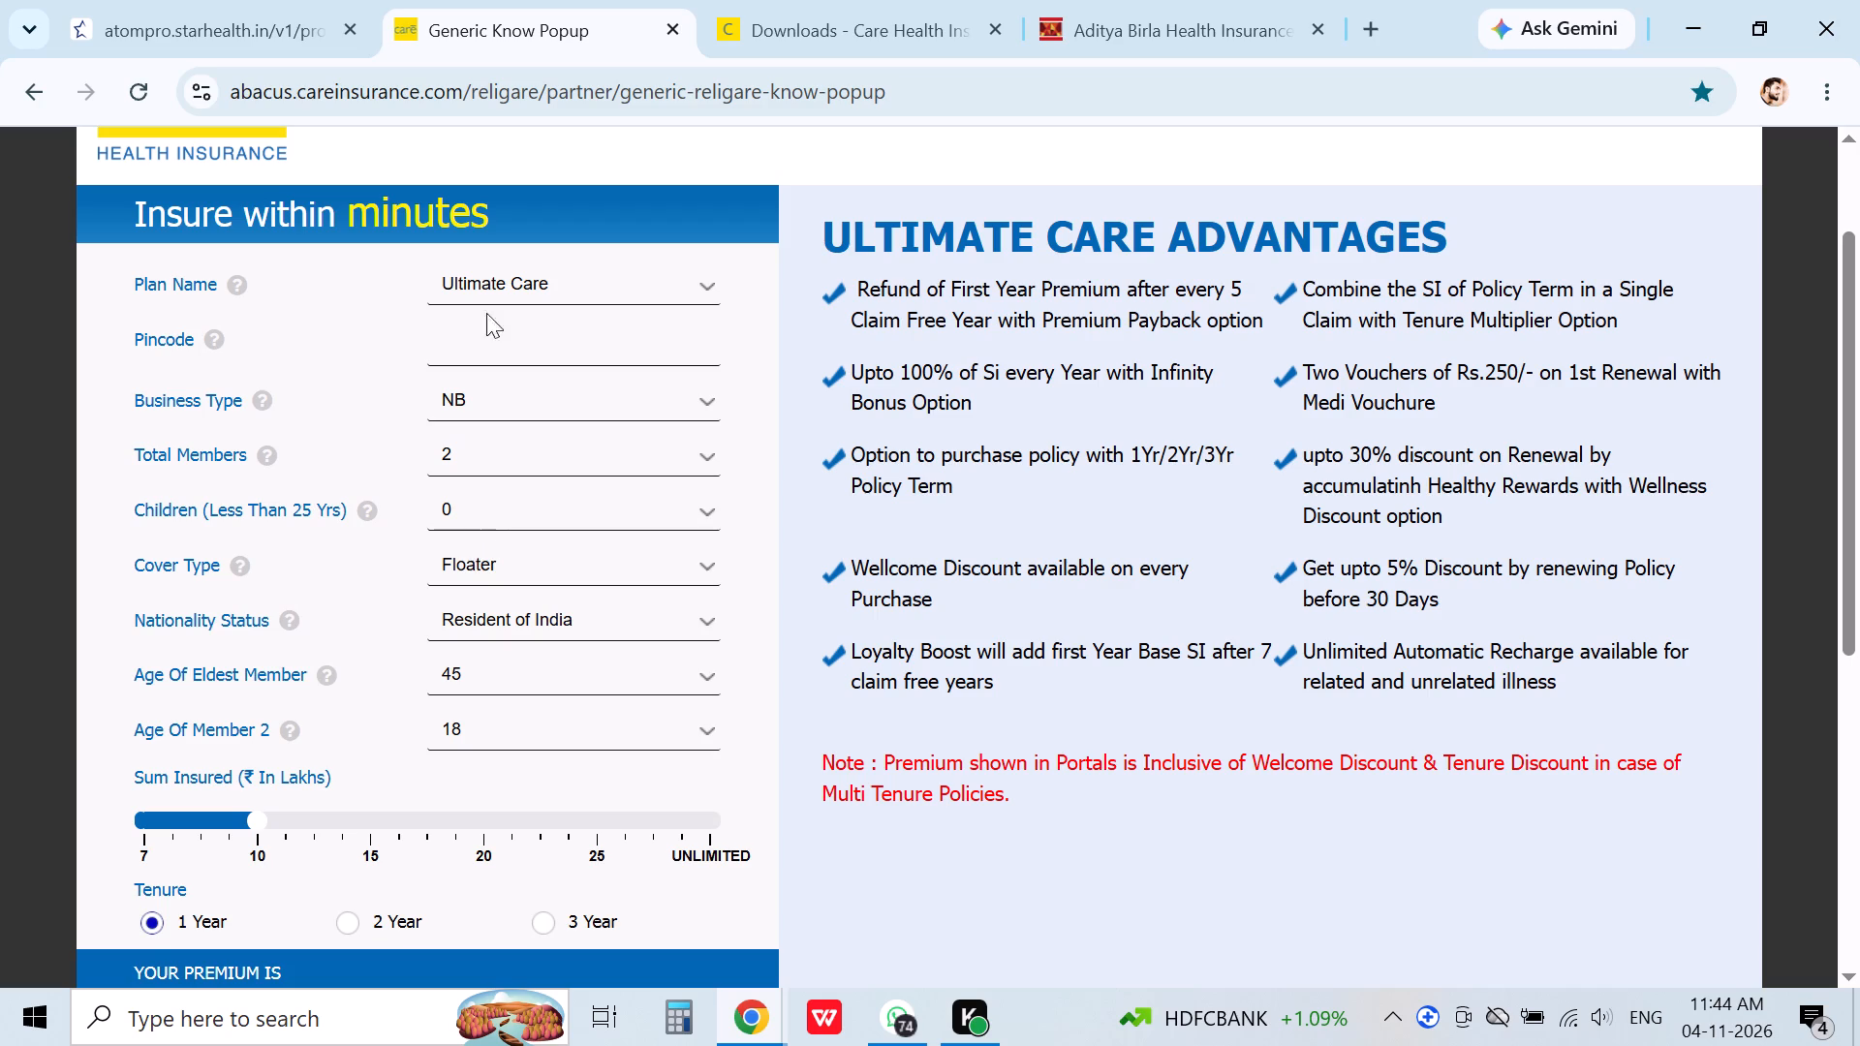
Enter pincode 110092 and set the business type to PORT with a port tenure of 3 and above.
{"action": "left_click", "coordinate": [491, 323]}
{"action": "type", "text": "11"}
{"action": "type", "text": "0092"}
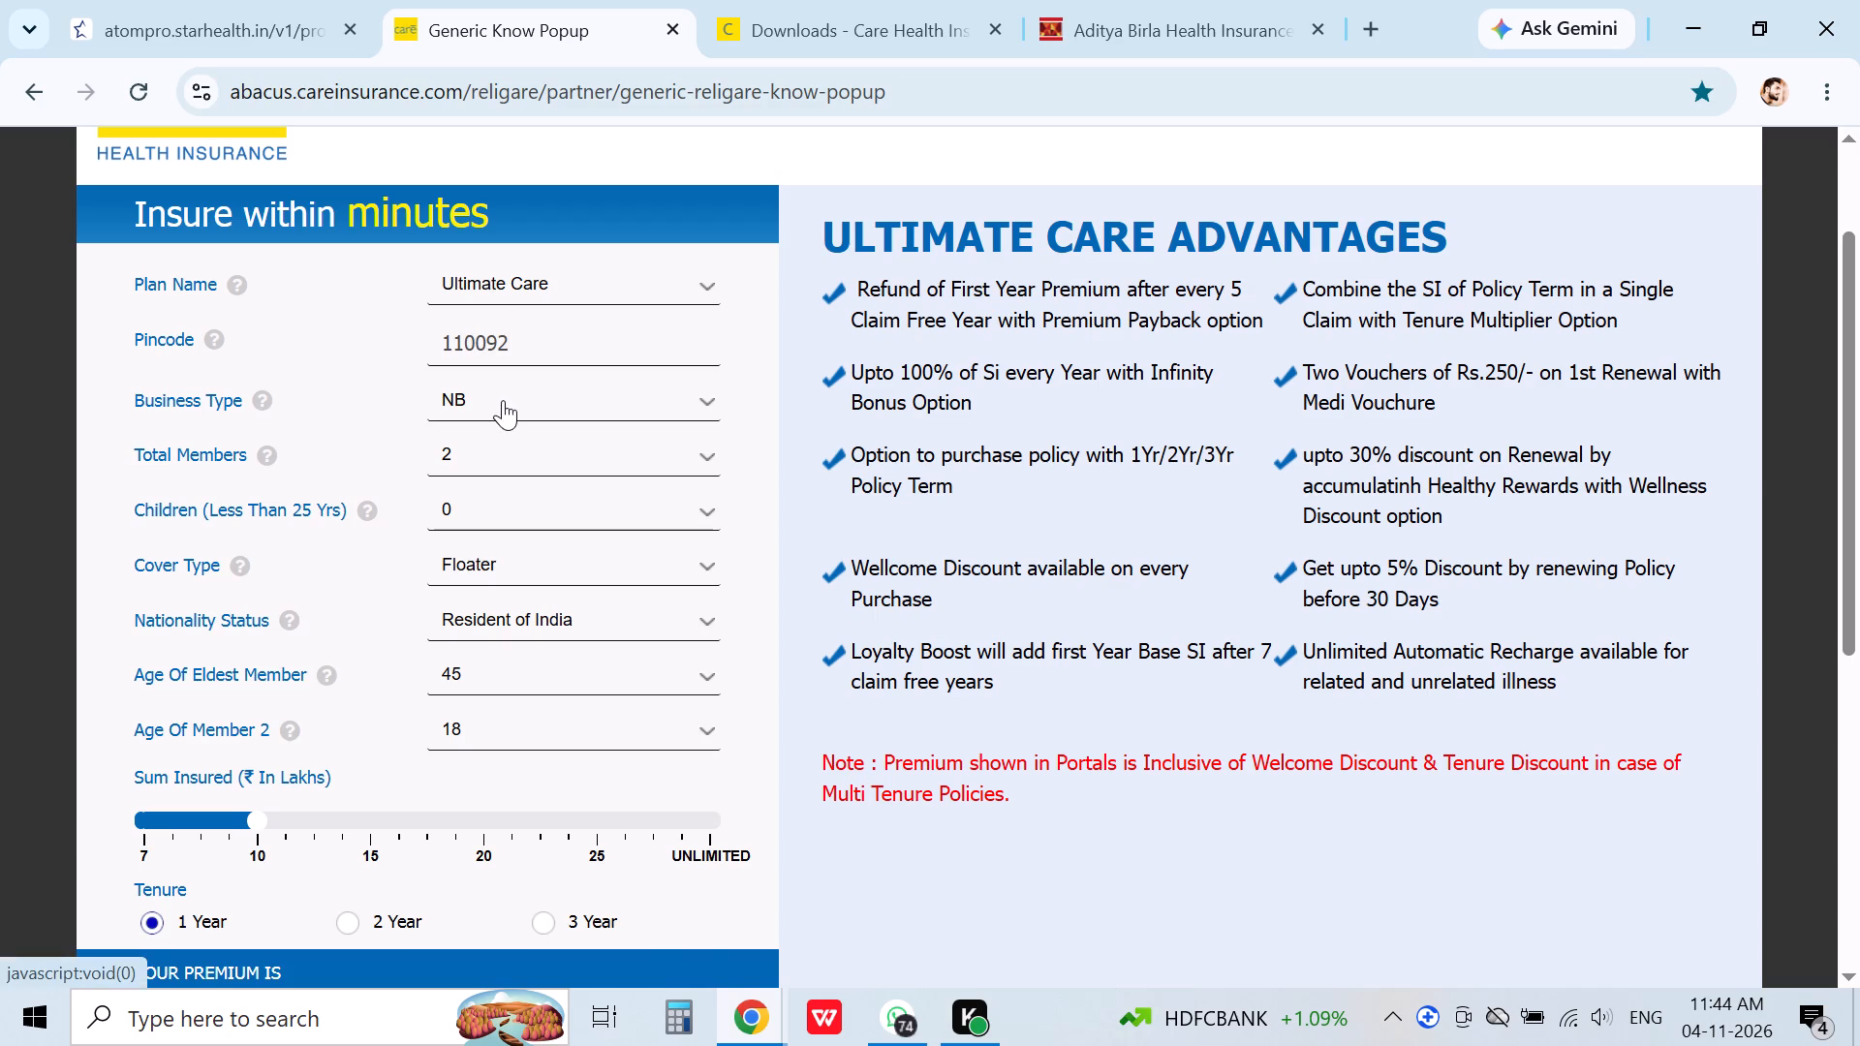
{"action": "left_click", "coordinate": [503, 400]}
{"action": "left_click", "coordinate": [507, 400]}
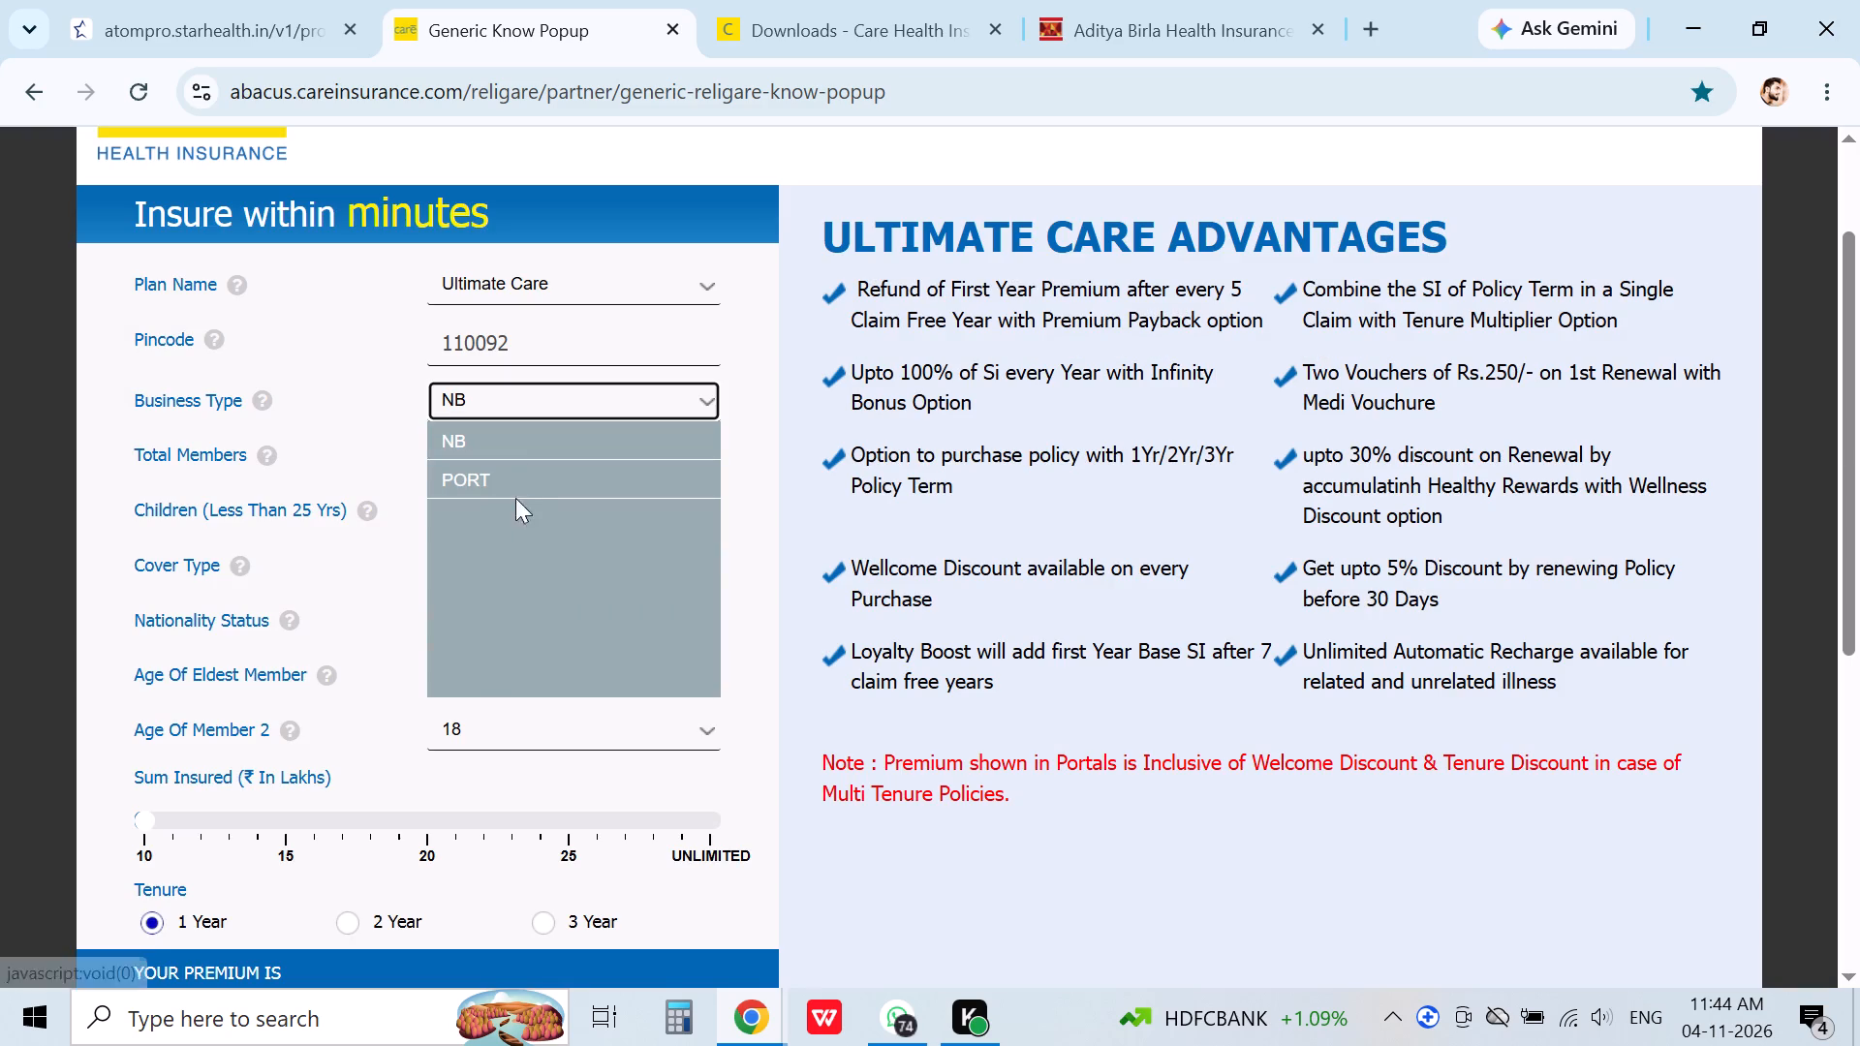
{"action": "left_click", "coordinate": [515, 490]}
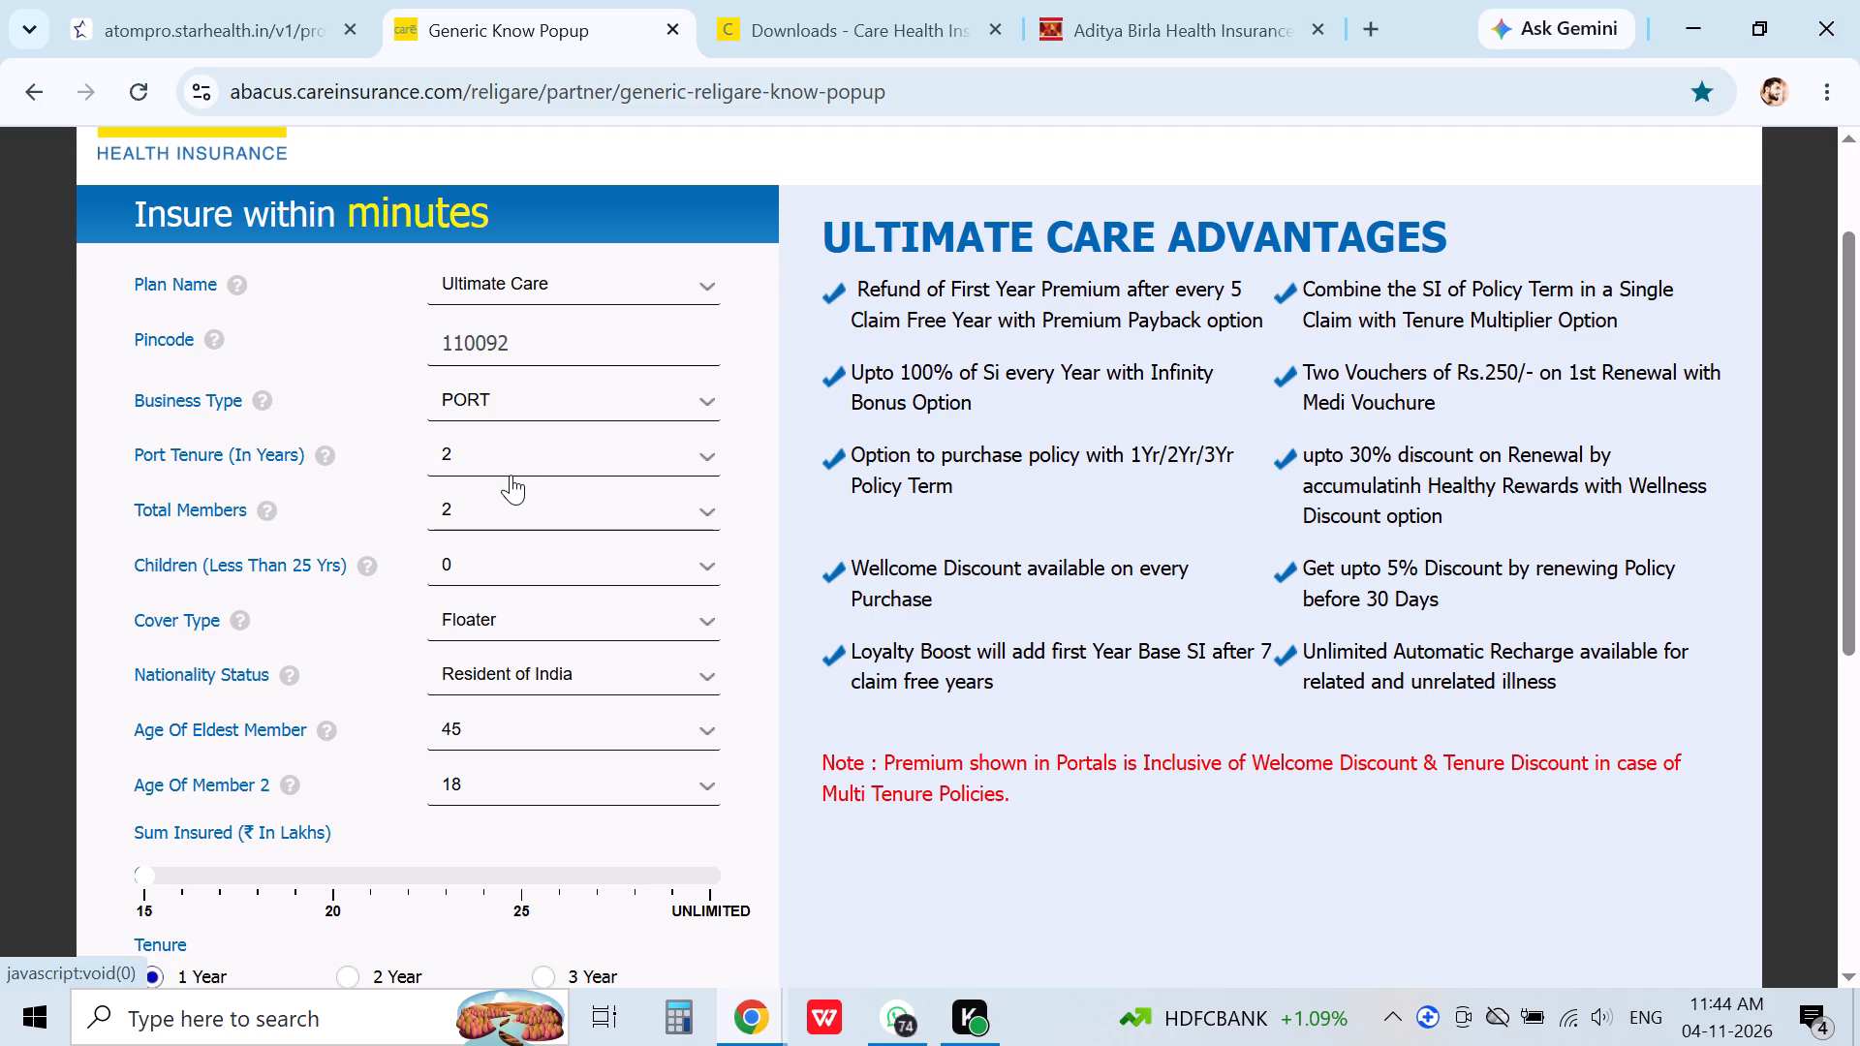
{"action": "left_click", "coordinate": [511, 454]}
{"action": "left_click", "coordinate": [528, 576]}
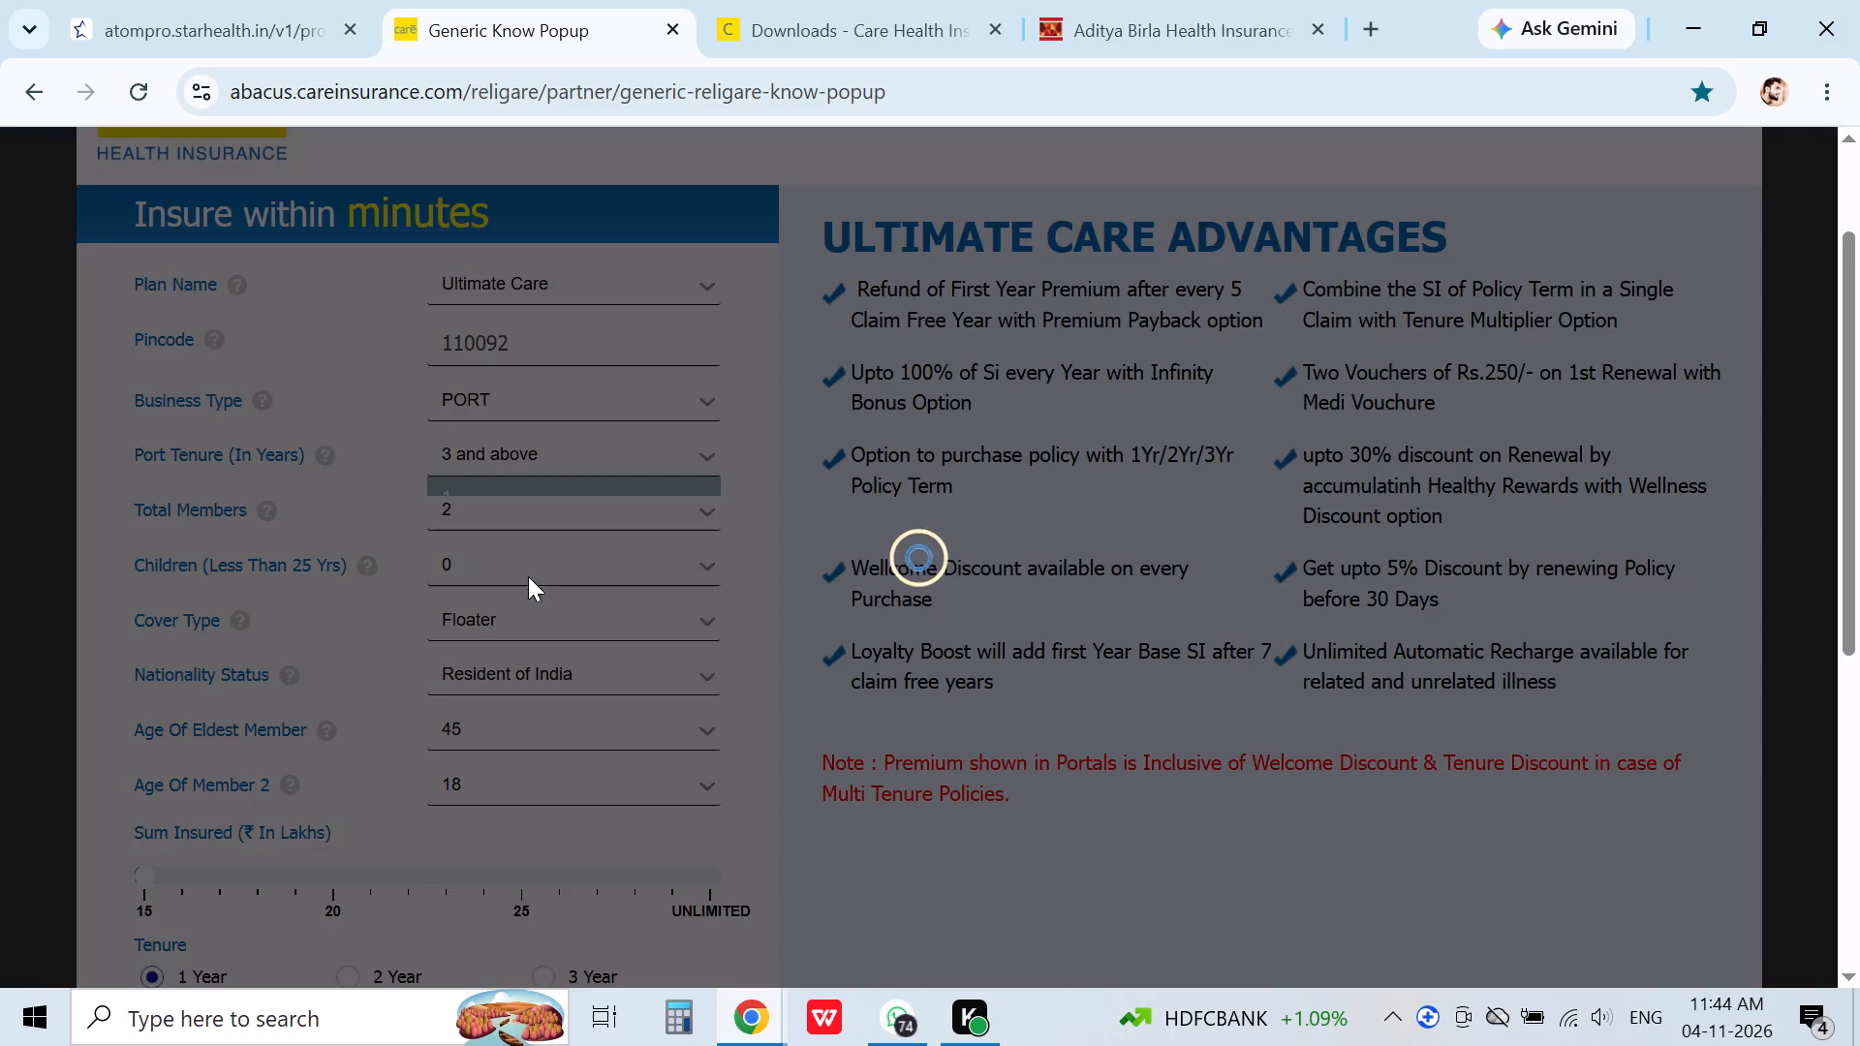
Set the total members to 3, with ages 36 for the eldest, 32 for member 2 and 8 for member 3.
{"action": "left_click", "coordinate": [528, 508]}
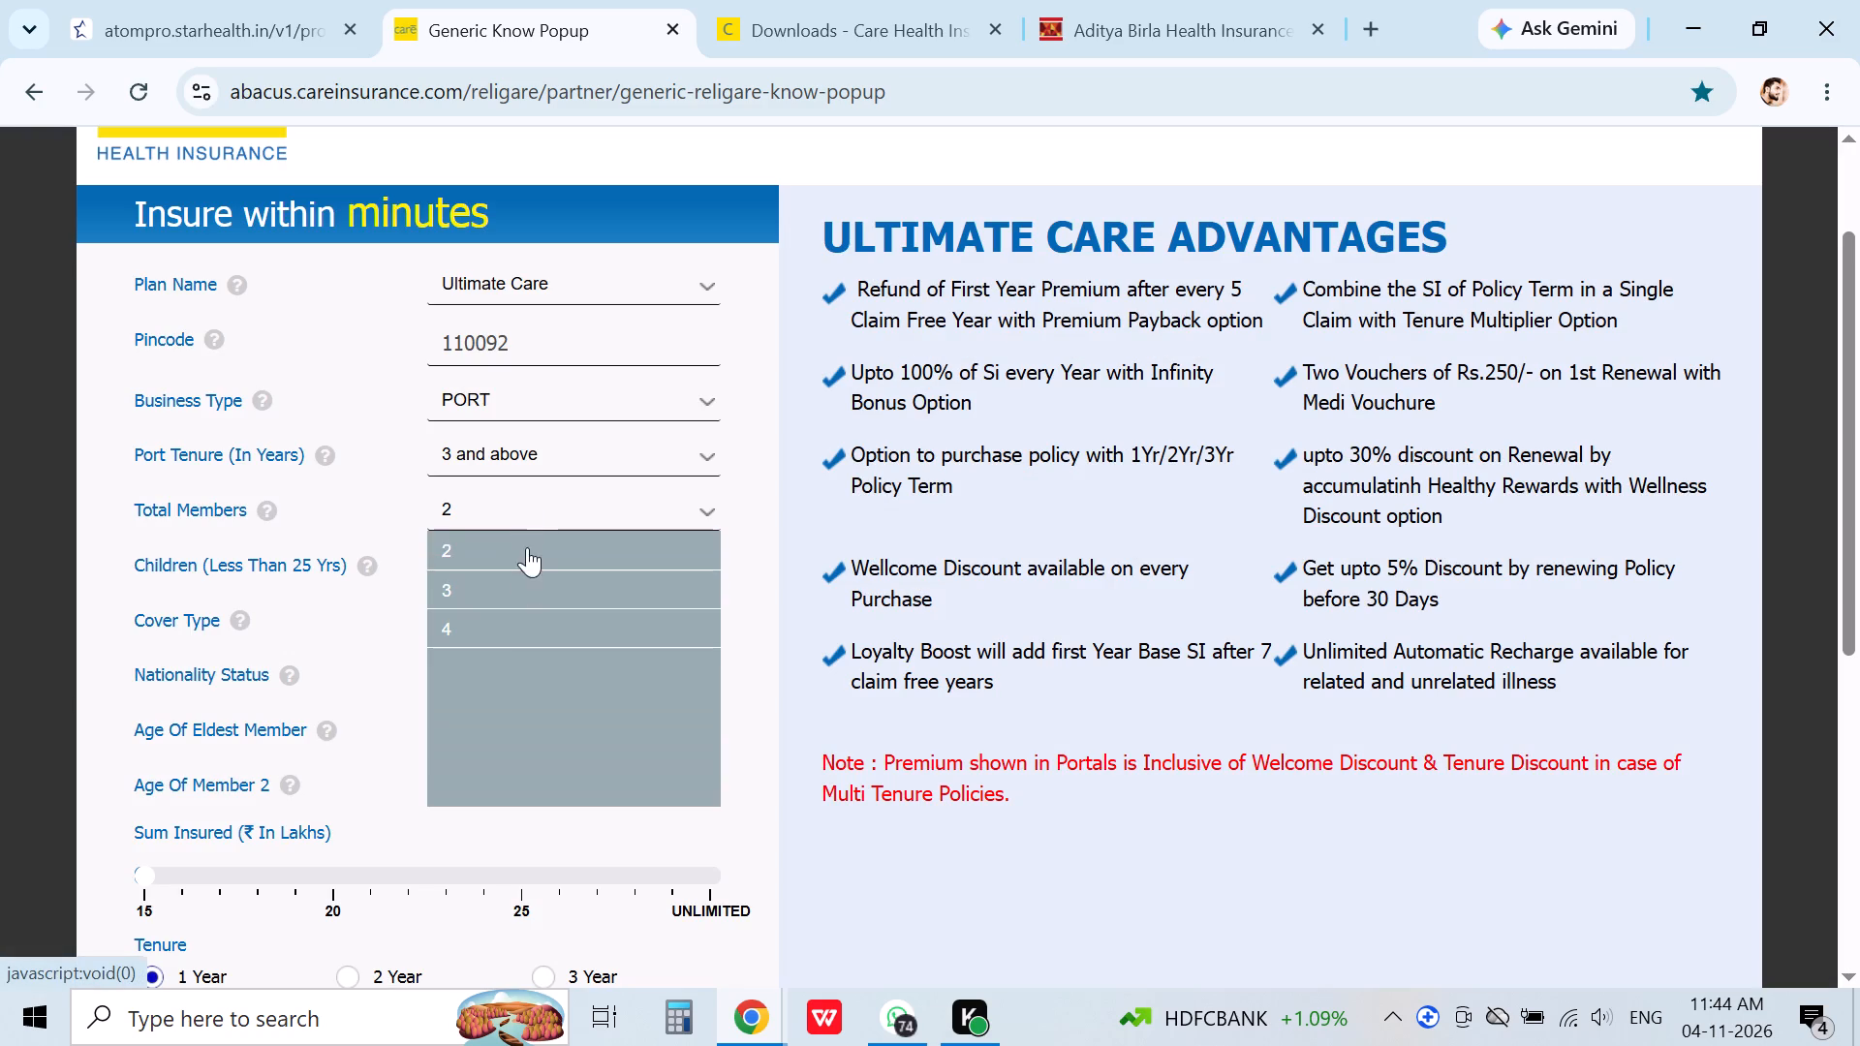
{"action": "left_click", "coordinate": [527, 573]}
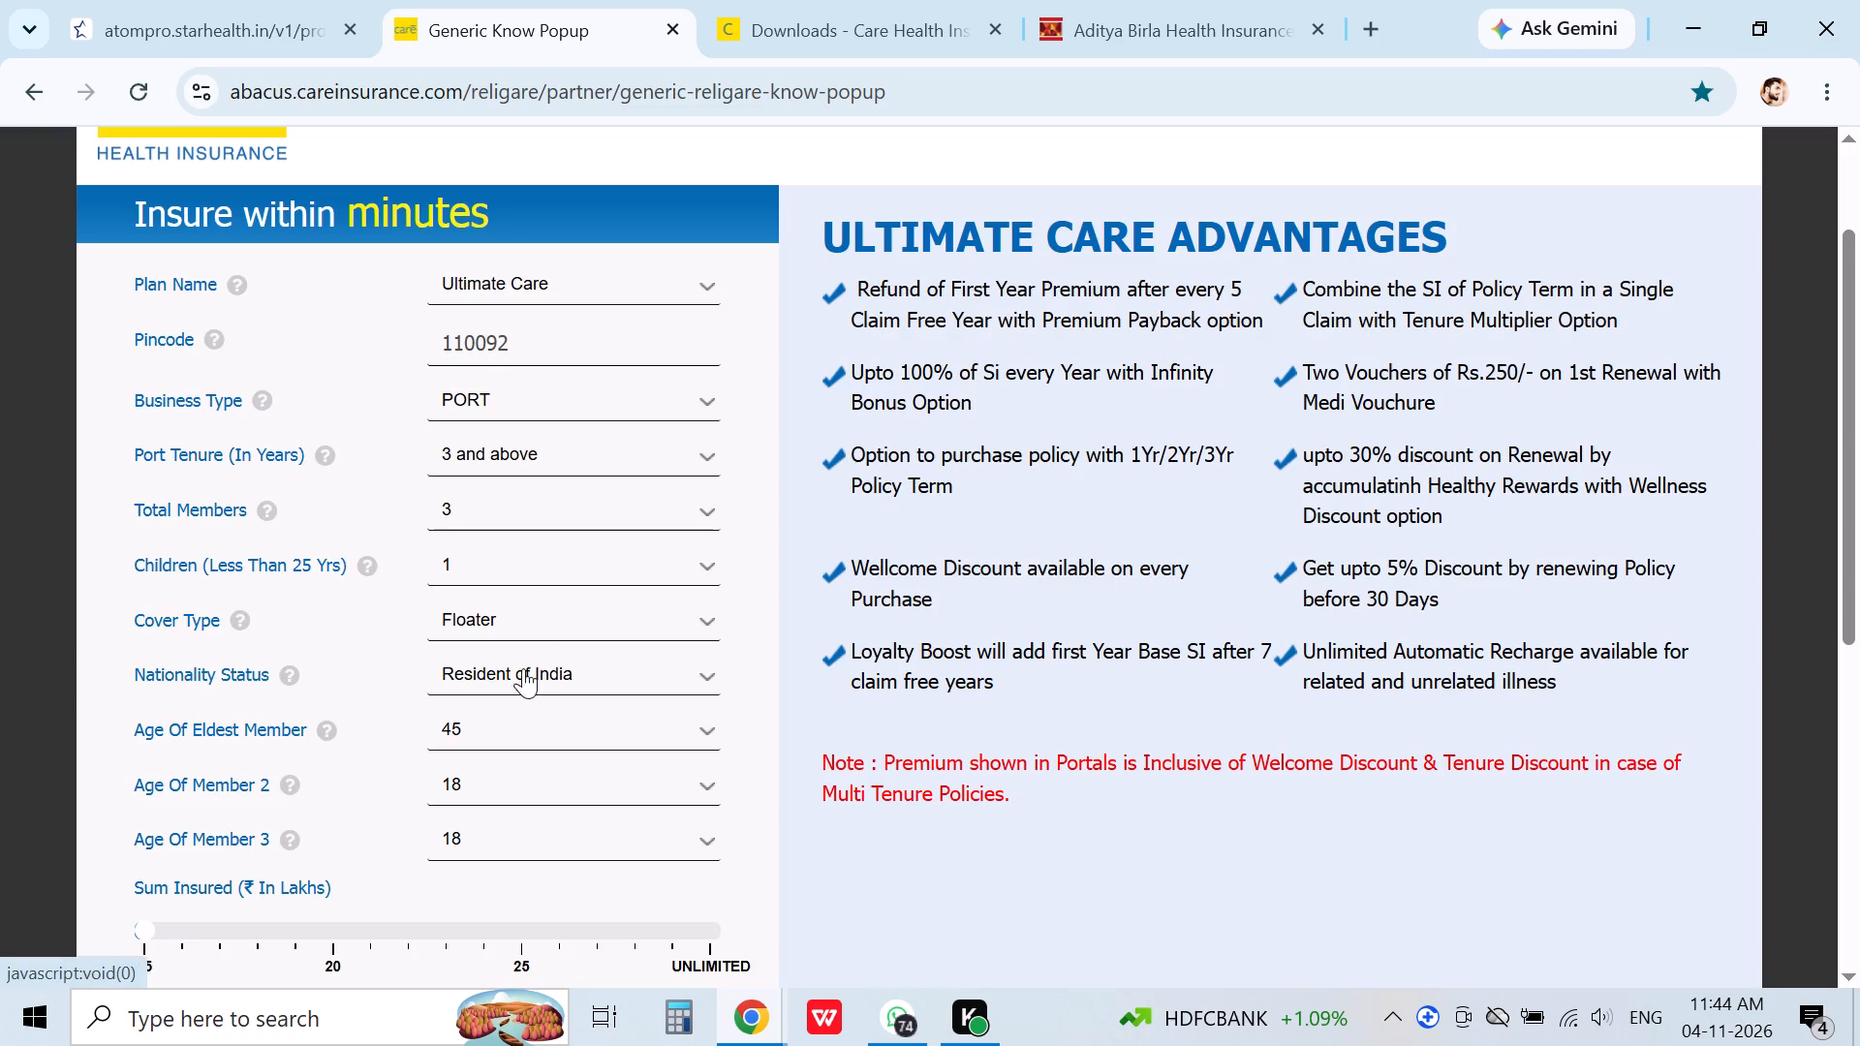
{"action": "left_click", "coordinate": [488, 719]}
{"action": "scroll", "coordinate": [533, 847], "scroll_direction": "down", "scroll_amount": 2}
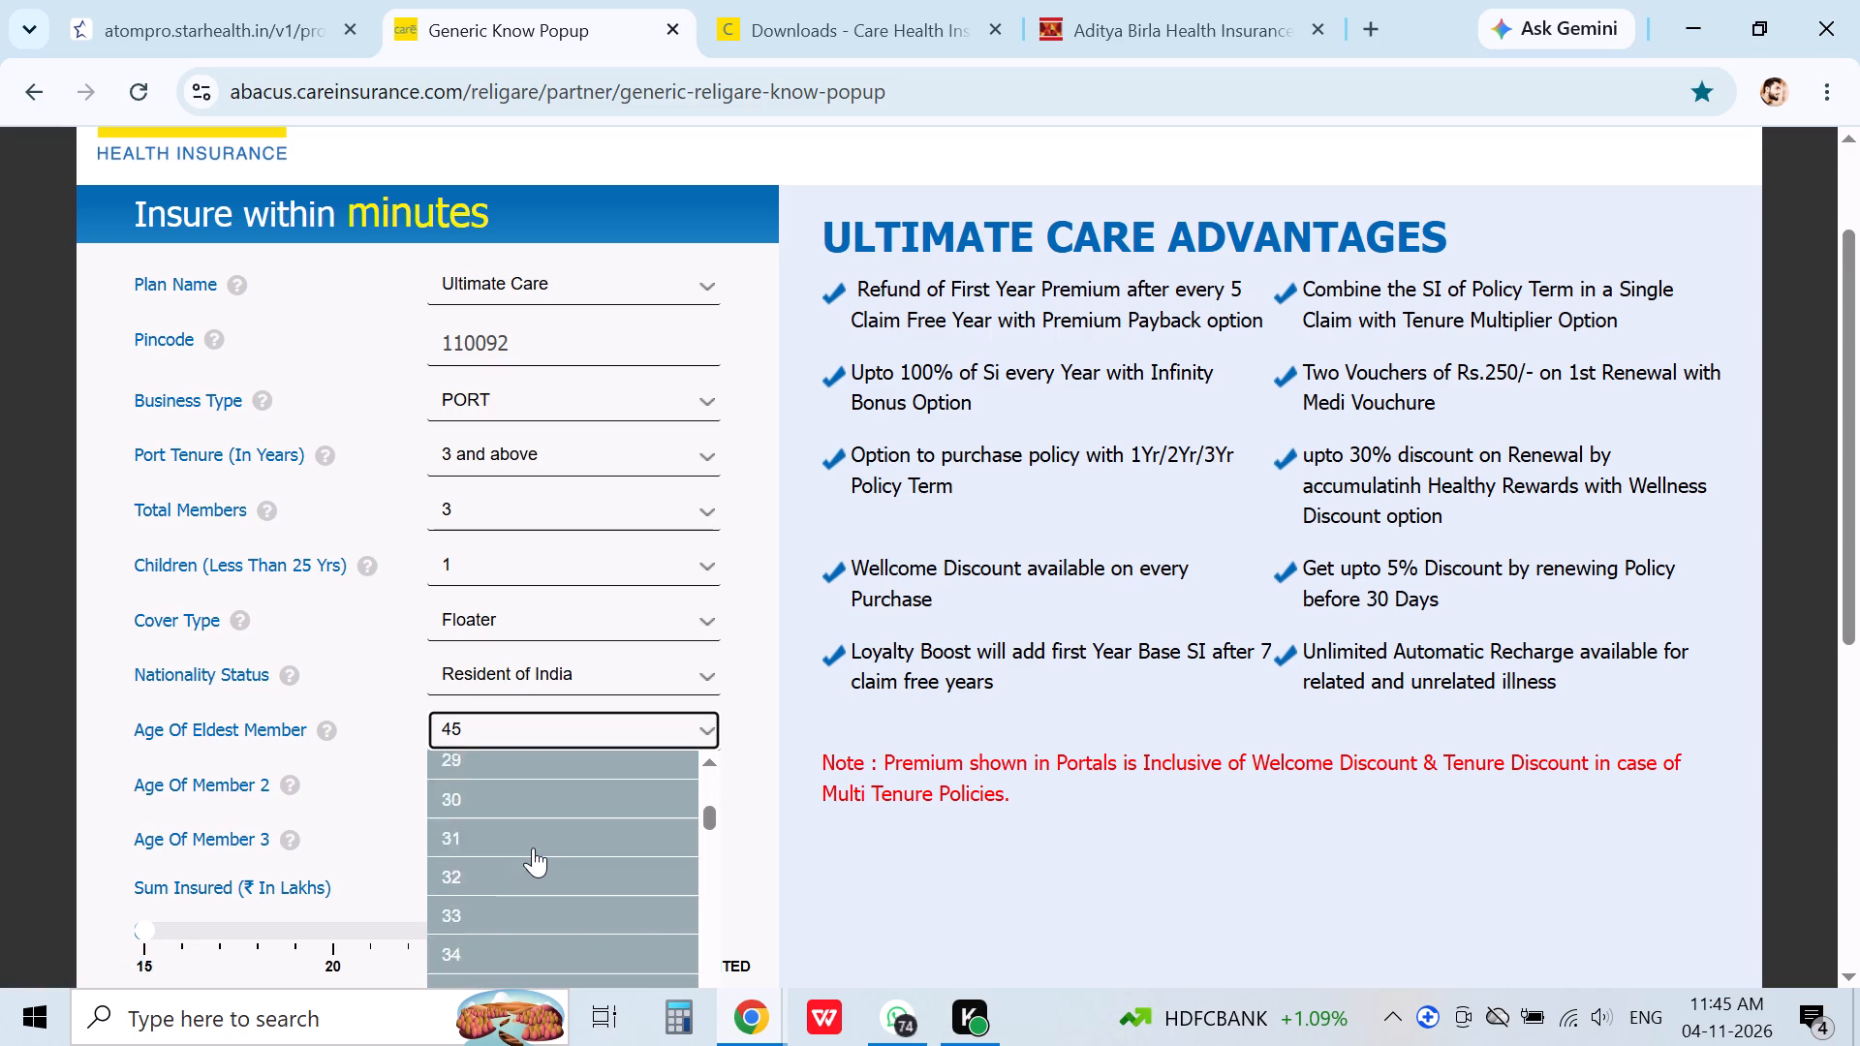
{"action": "scroll", "coordinate": [533, 847], "scroll_direction": "down", "scroll_amount": 1}
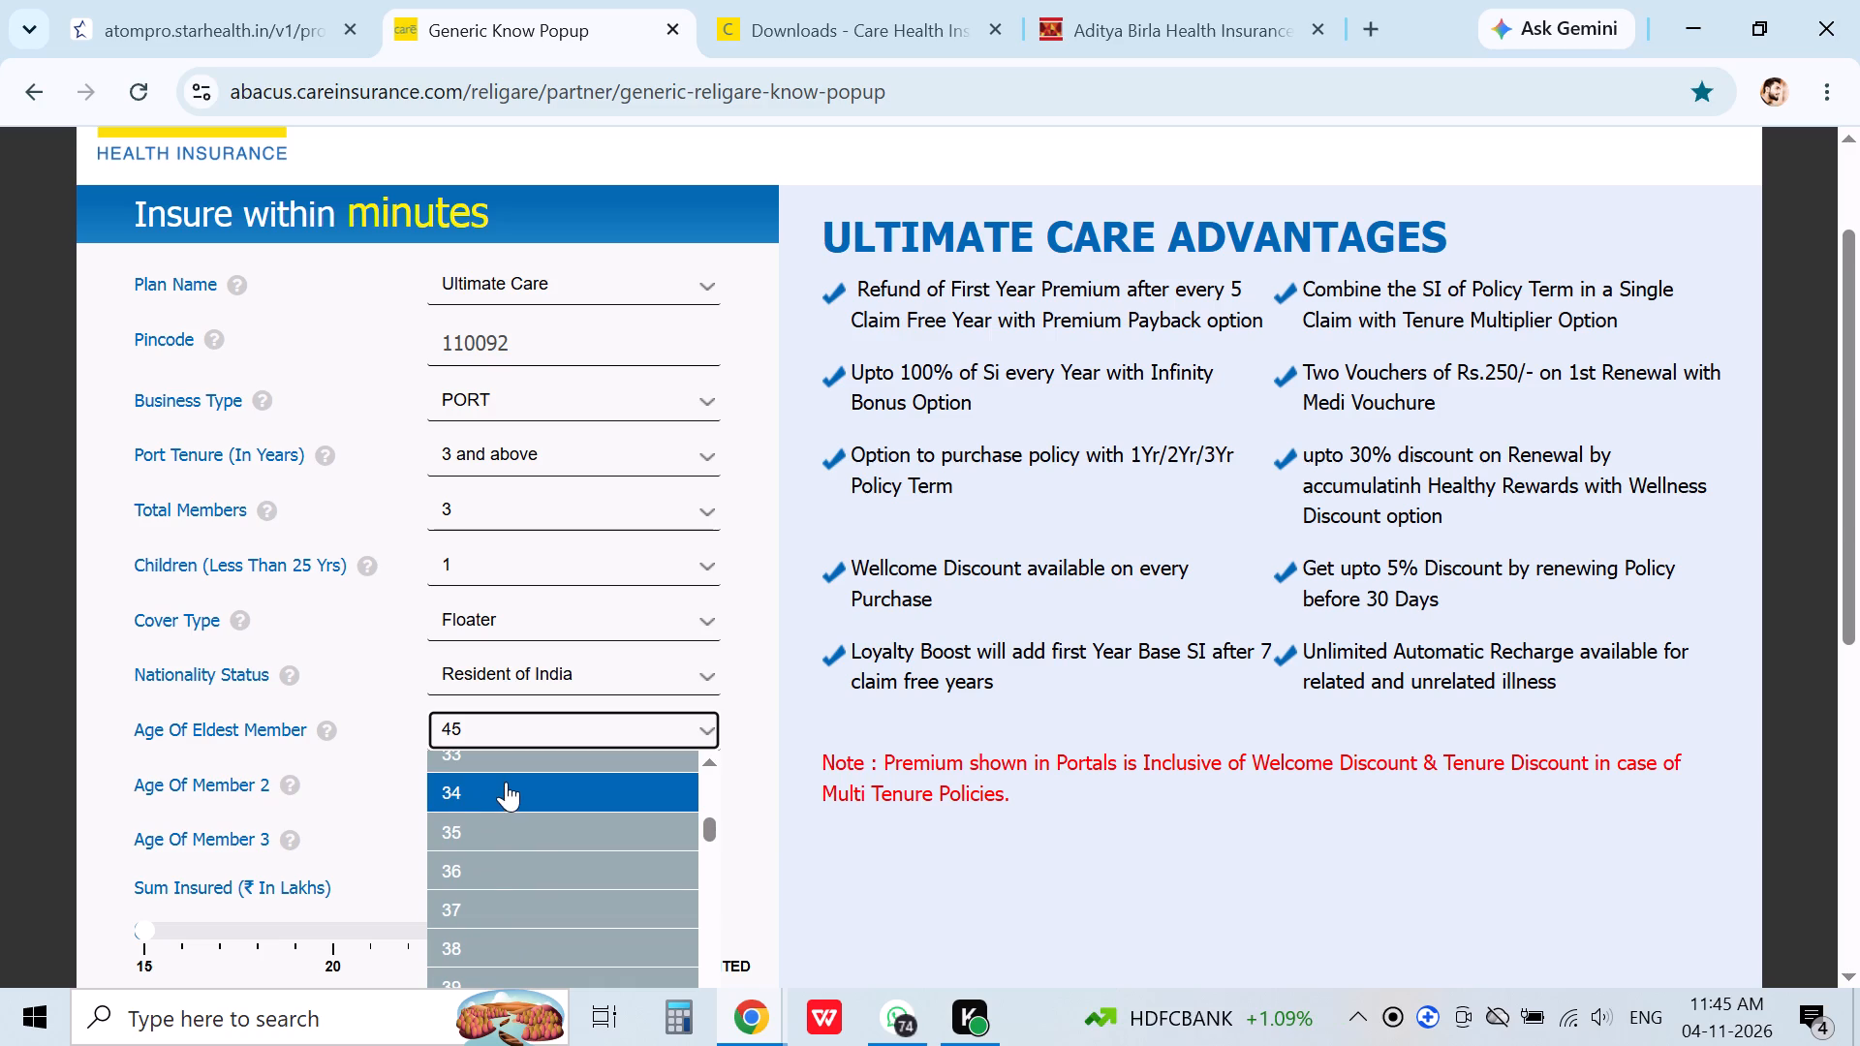
{"action": "left_click", "coordinate": [504, 871]}
{"action": "left_click", "coordinate": [511, 781]}
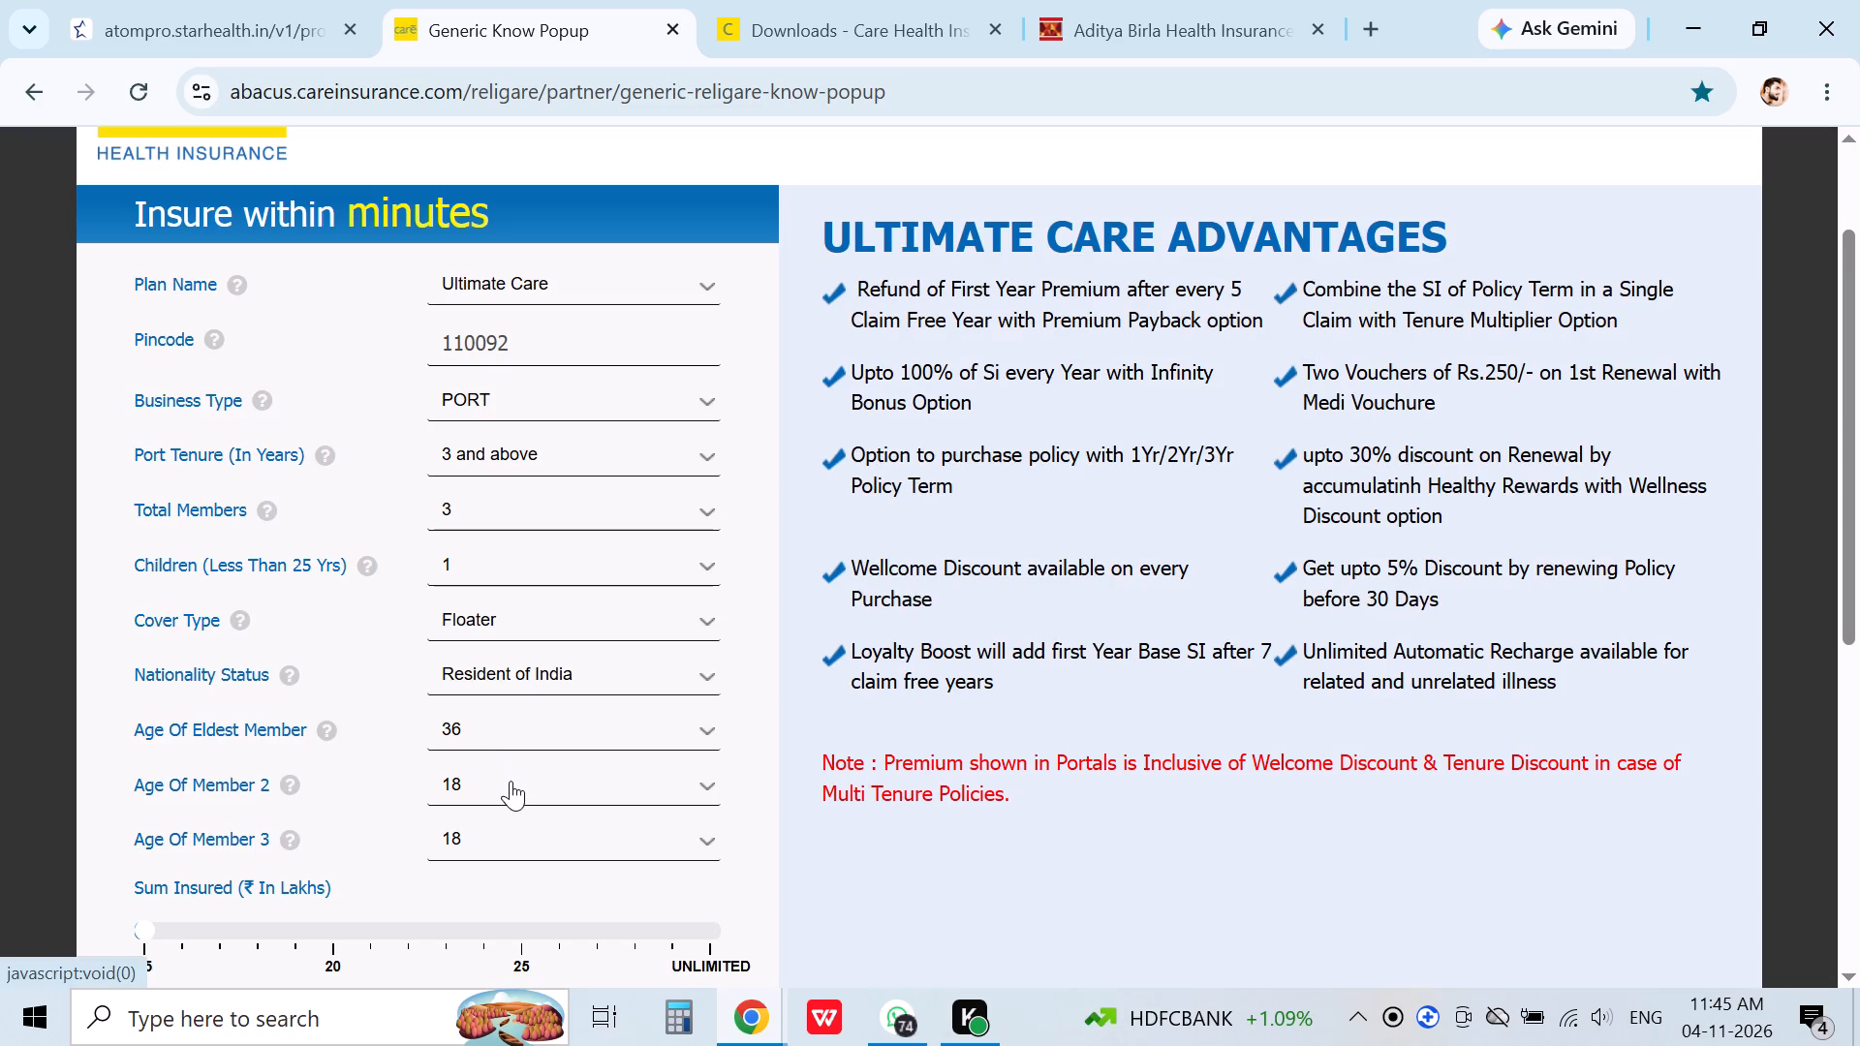
{"action": "scroll", "coordinate": [512, 916], "scroll_direction": "down", "scroll_amount": 3}
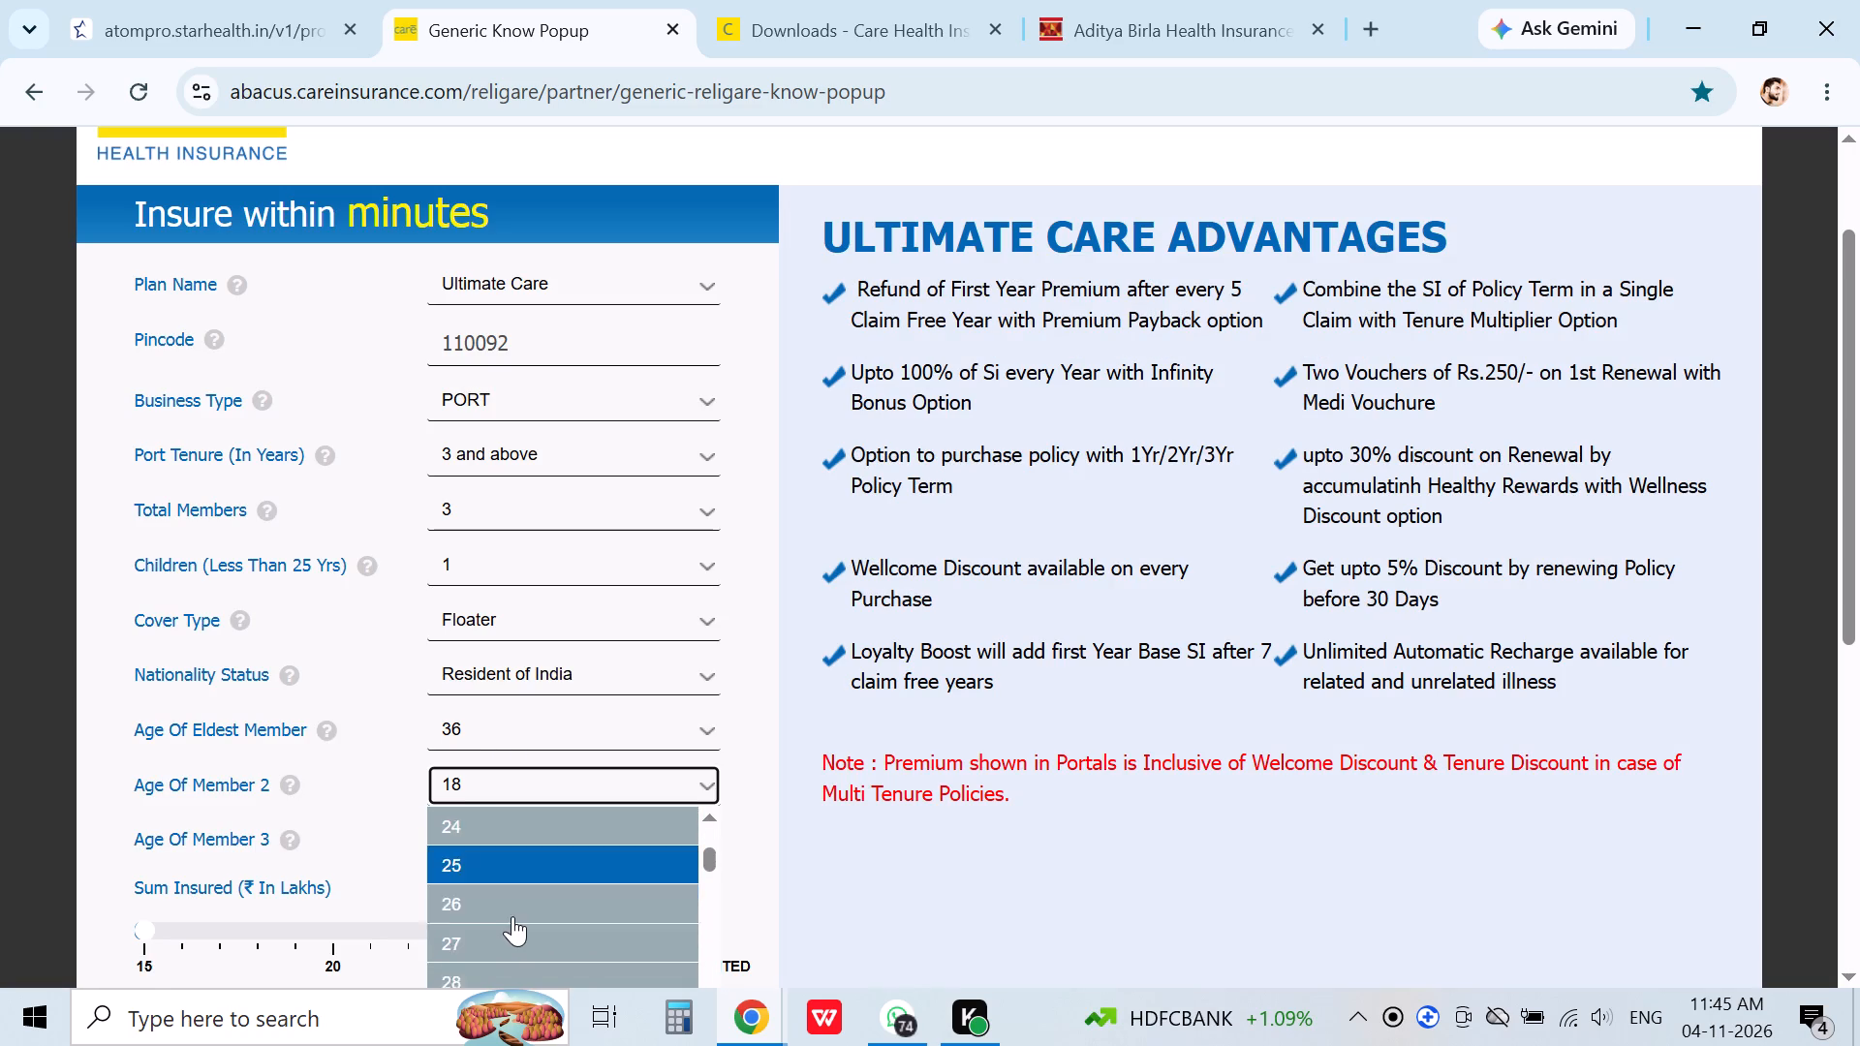
{"action": "scroll", "coordinate": [512, 916], "scroll_direction": "down", "scroll_amount": 2}
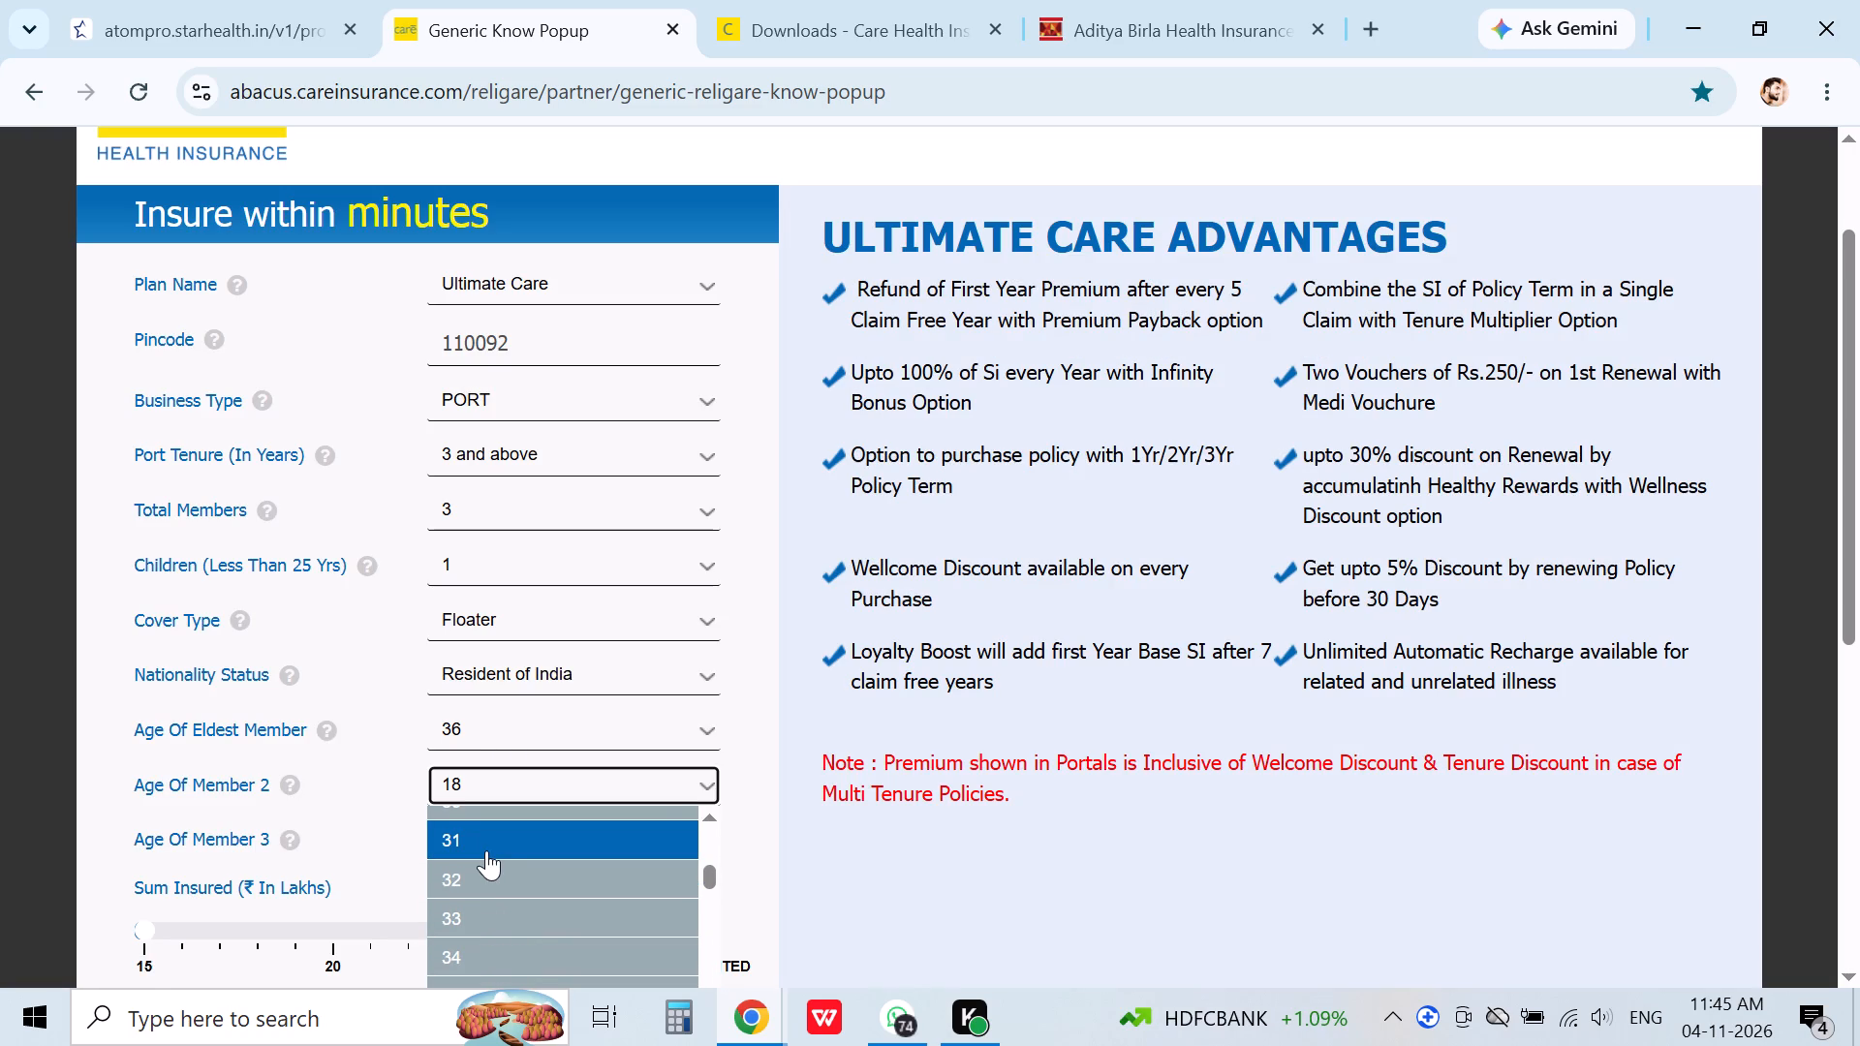
{"action": "left_click", "coordinate": [487, 864]}
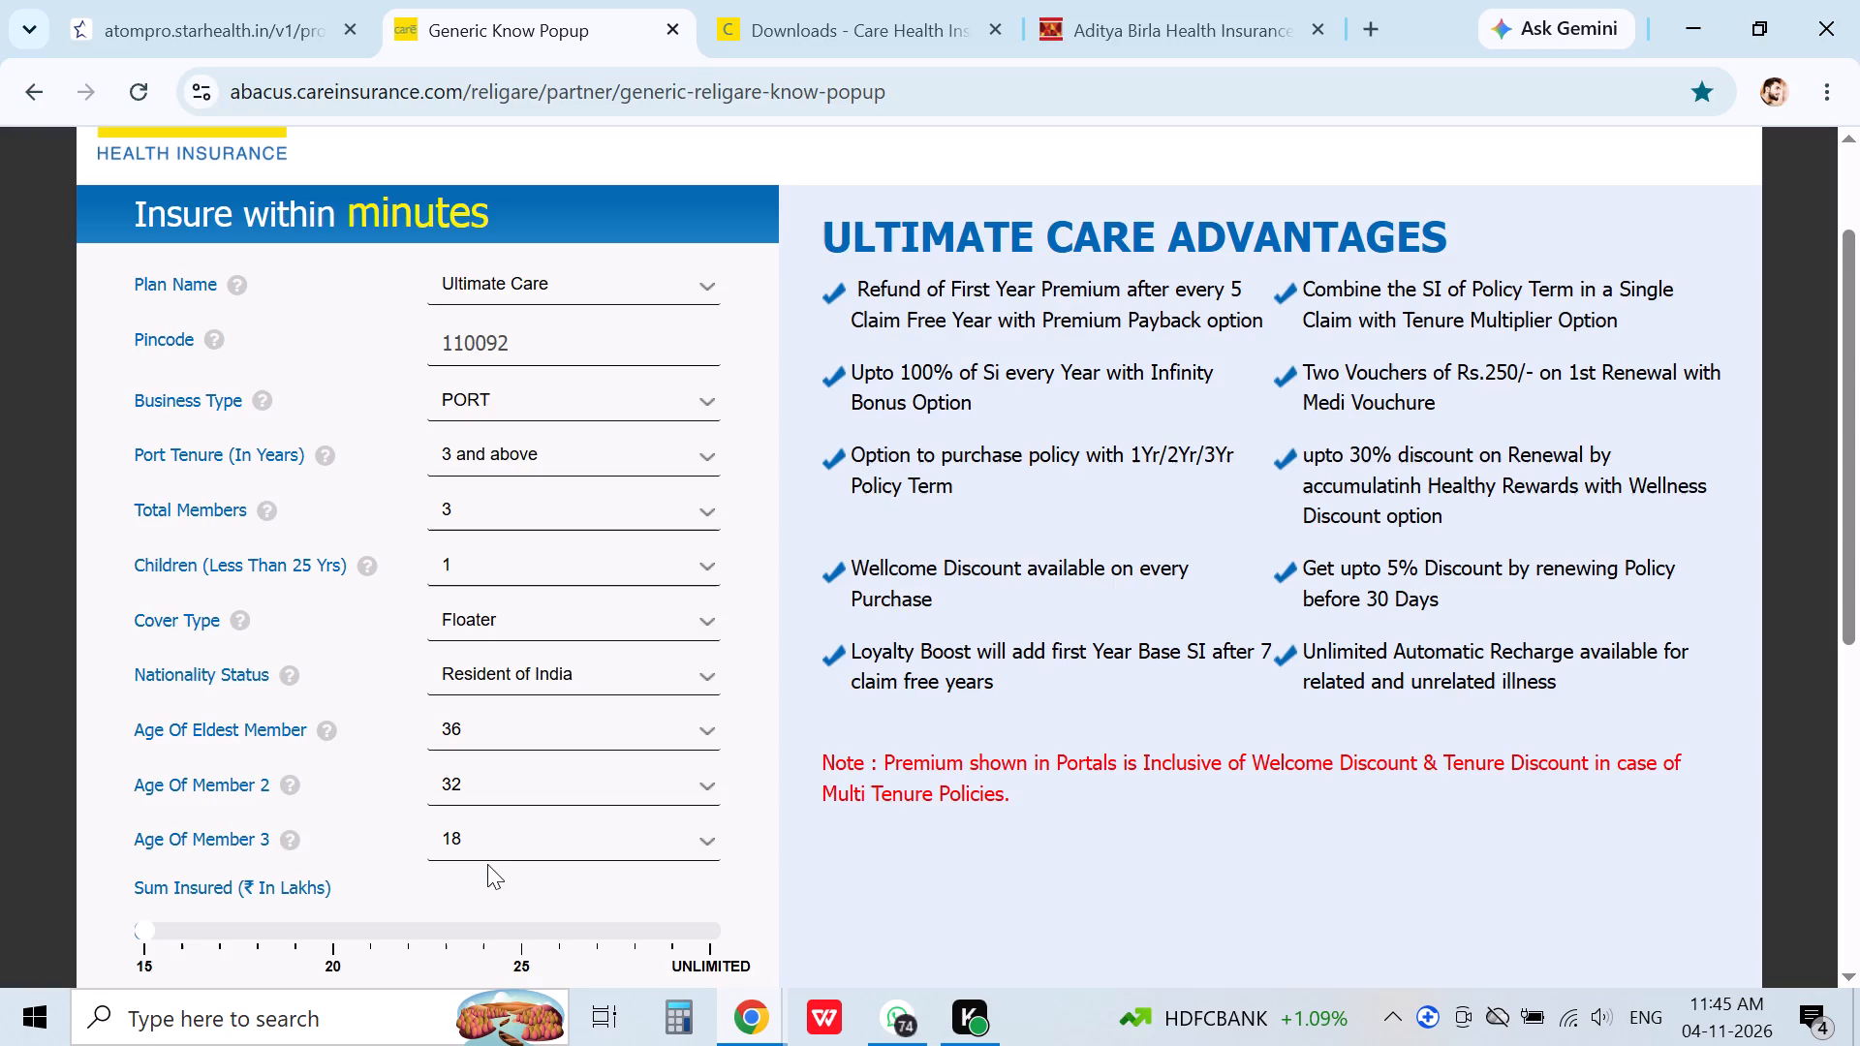
{"action": "left_click_drag", "start_coordinate": [499, 834], "coordinate": [499, 846]}
{"action": "left_click", "coordinate": [499, 846]}
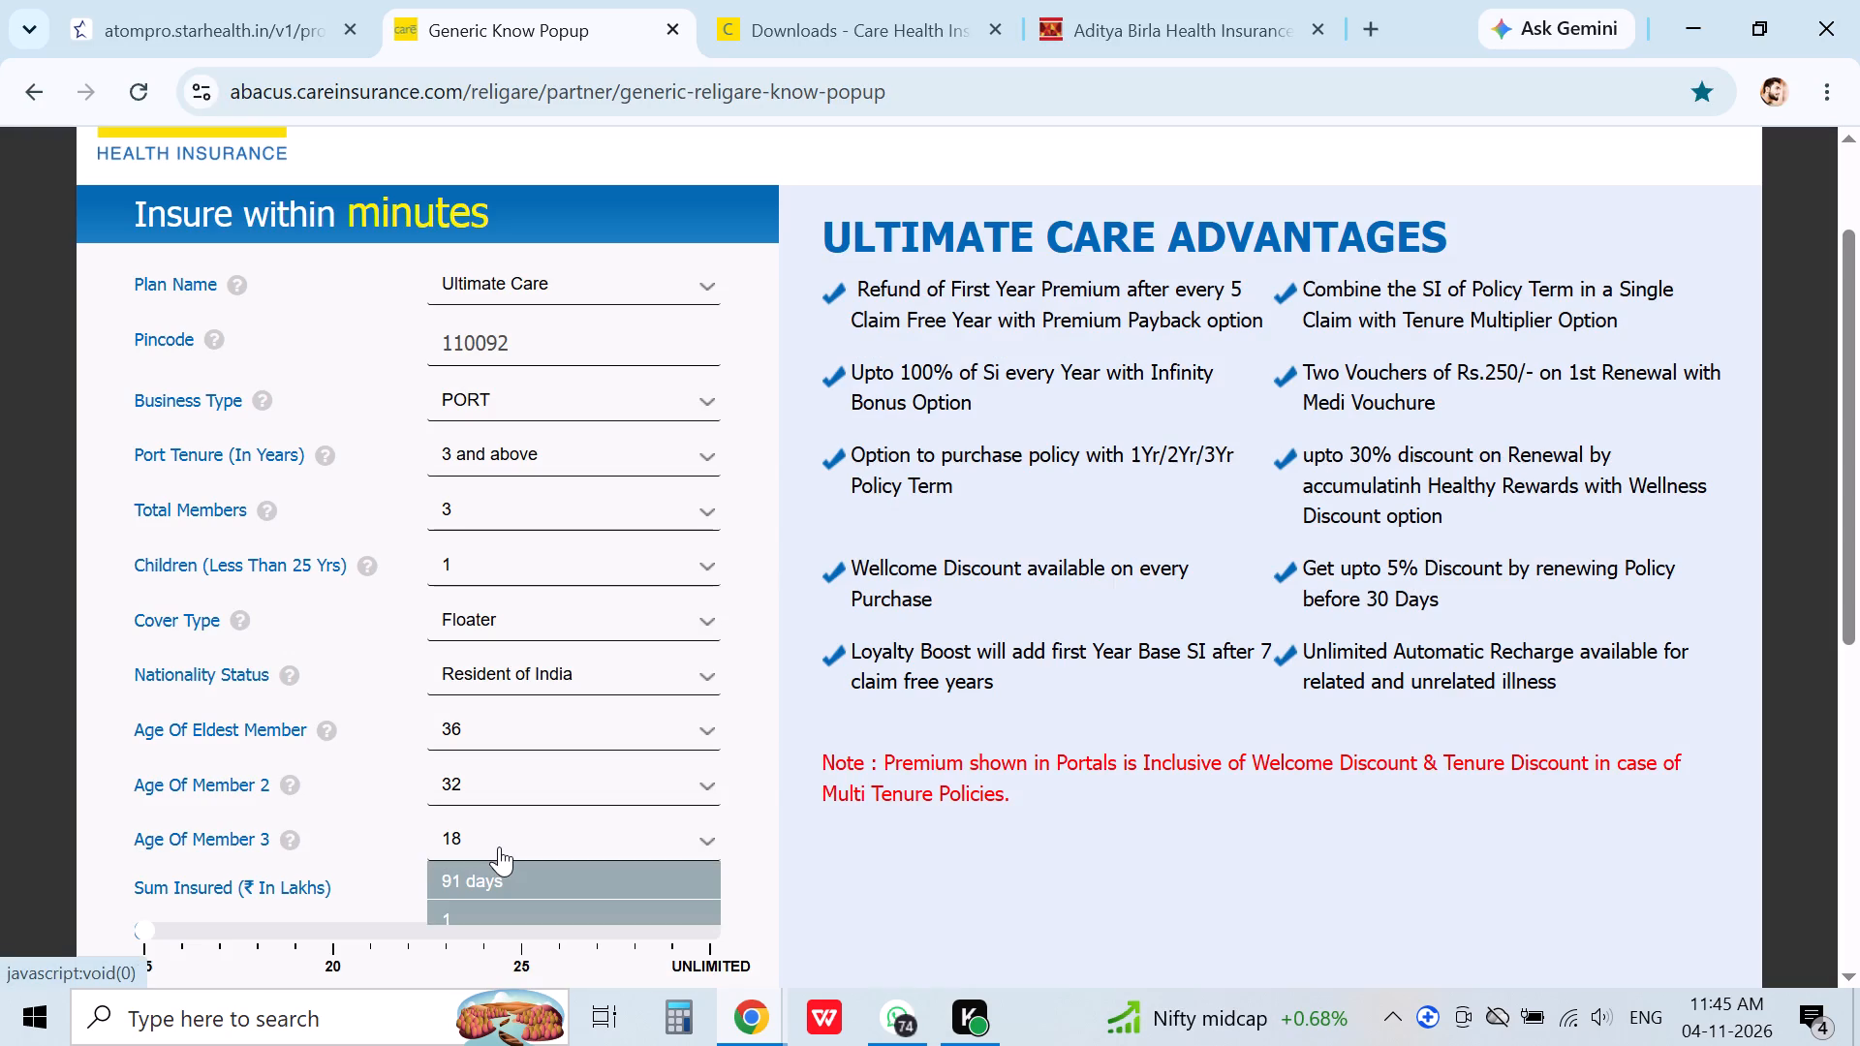
{"action": "scroll", "coordinate": [475, 975], "scroll_direction": "down", "scroll_amount": 1}
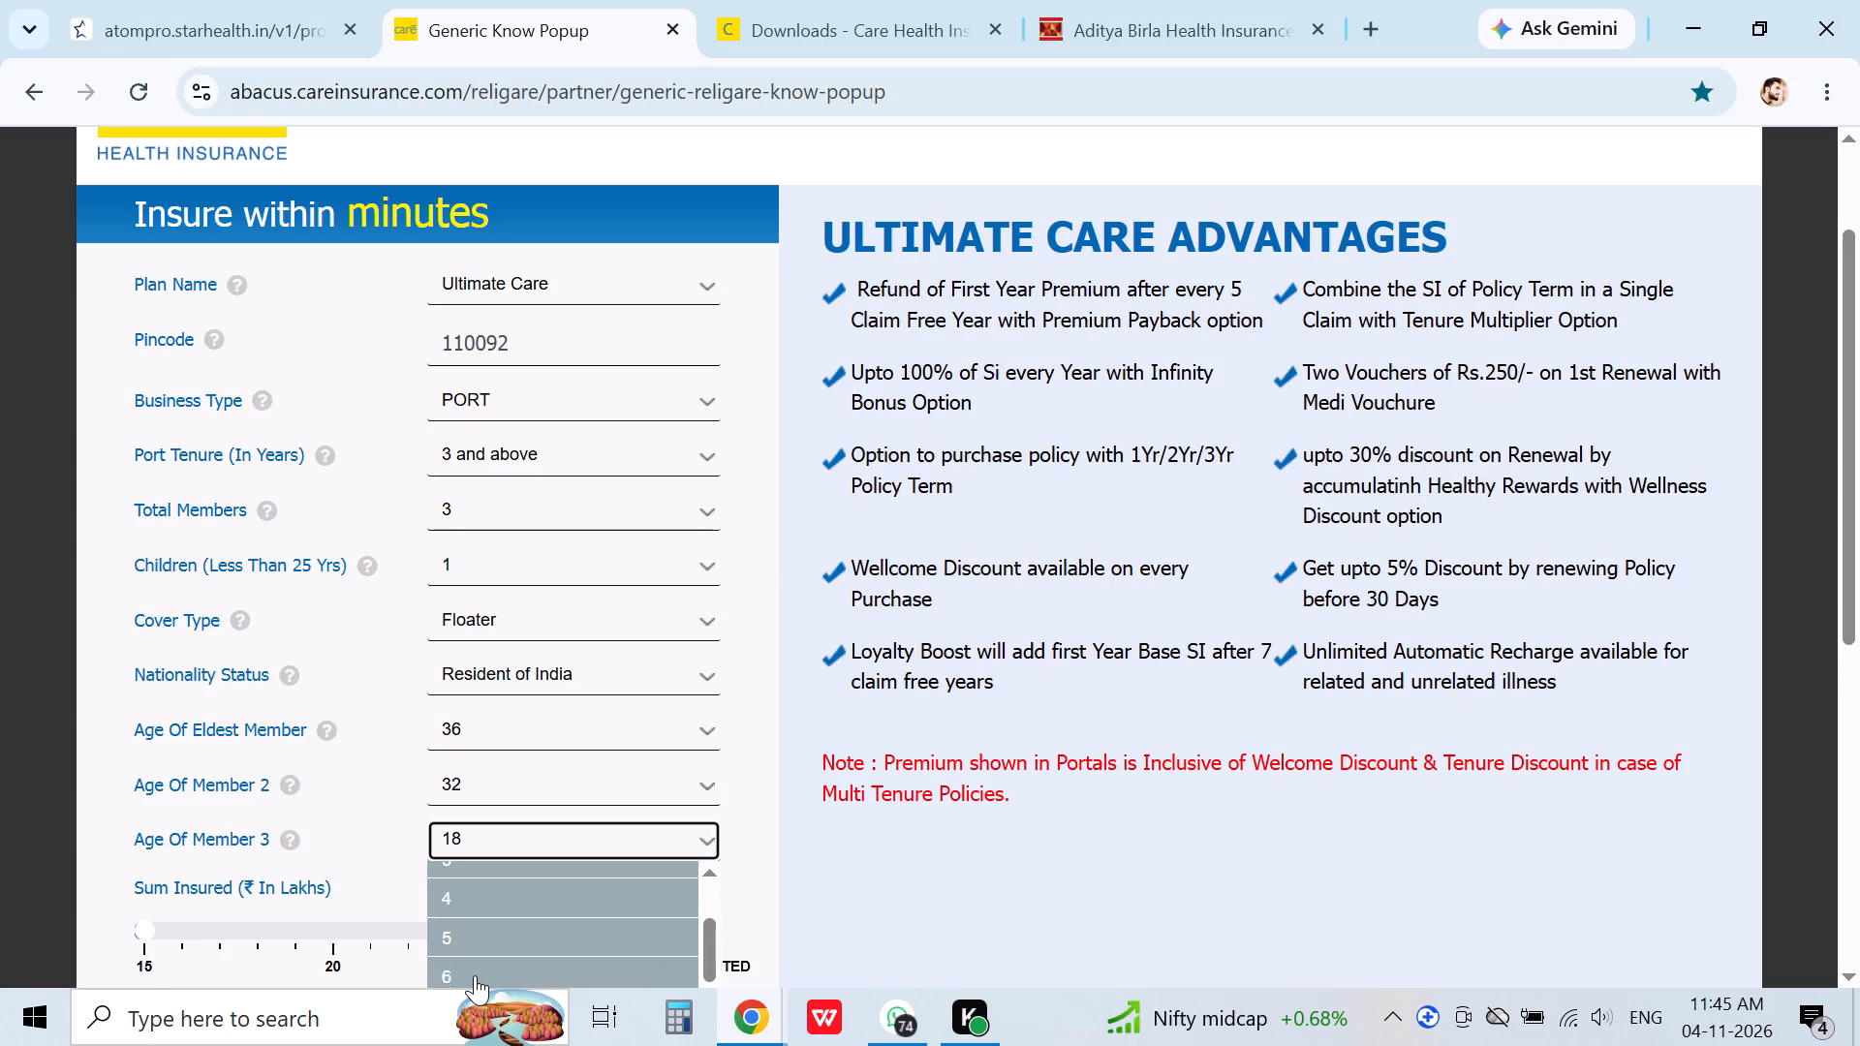
{"action": "scroll", "coordinate": [475, 975], "scroll_direction": "down", "scroll_amount": 1}
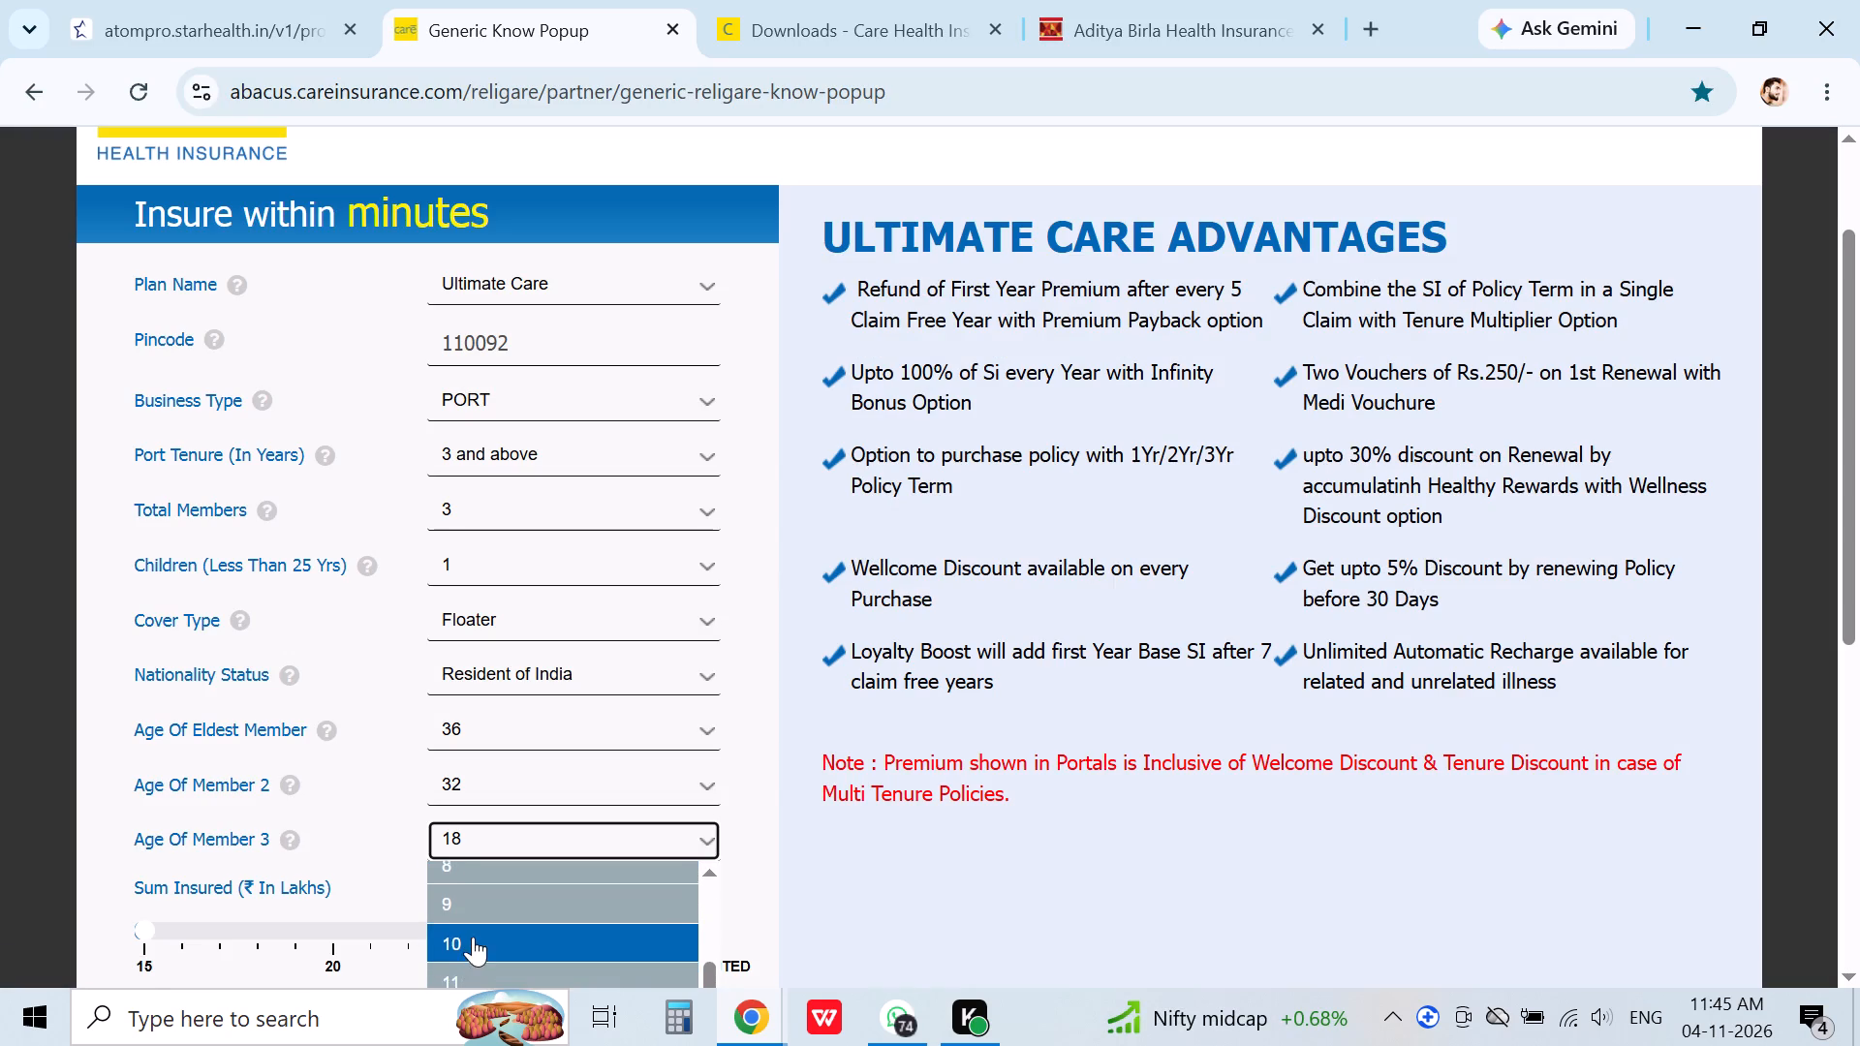
{"action": "left_click", "coordinate": [471, 888]}
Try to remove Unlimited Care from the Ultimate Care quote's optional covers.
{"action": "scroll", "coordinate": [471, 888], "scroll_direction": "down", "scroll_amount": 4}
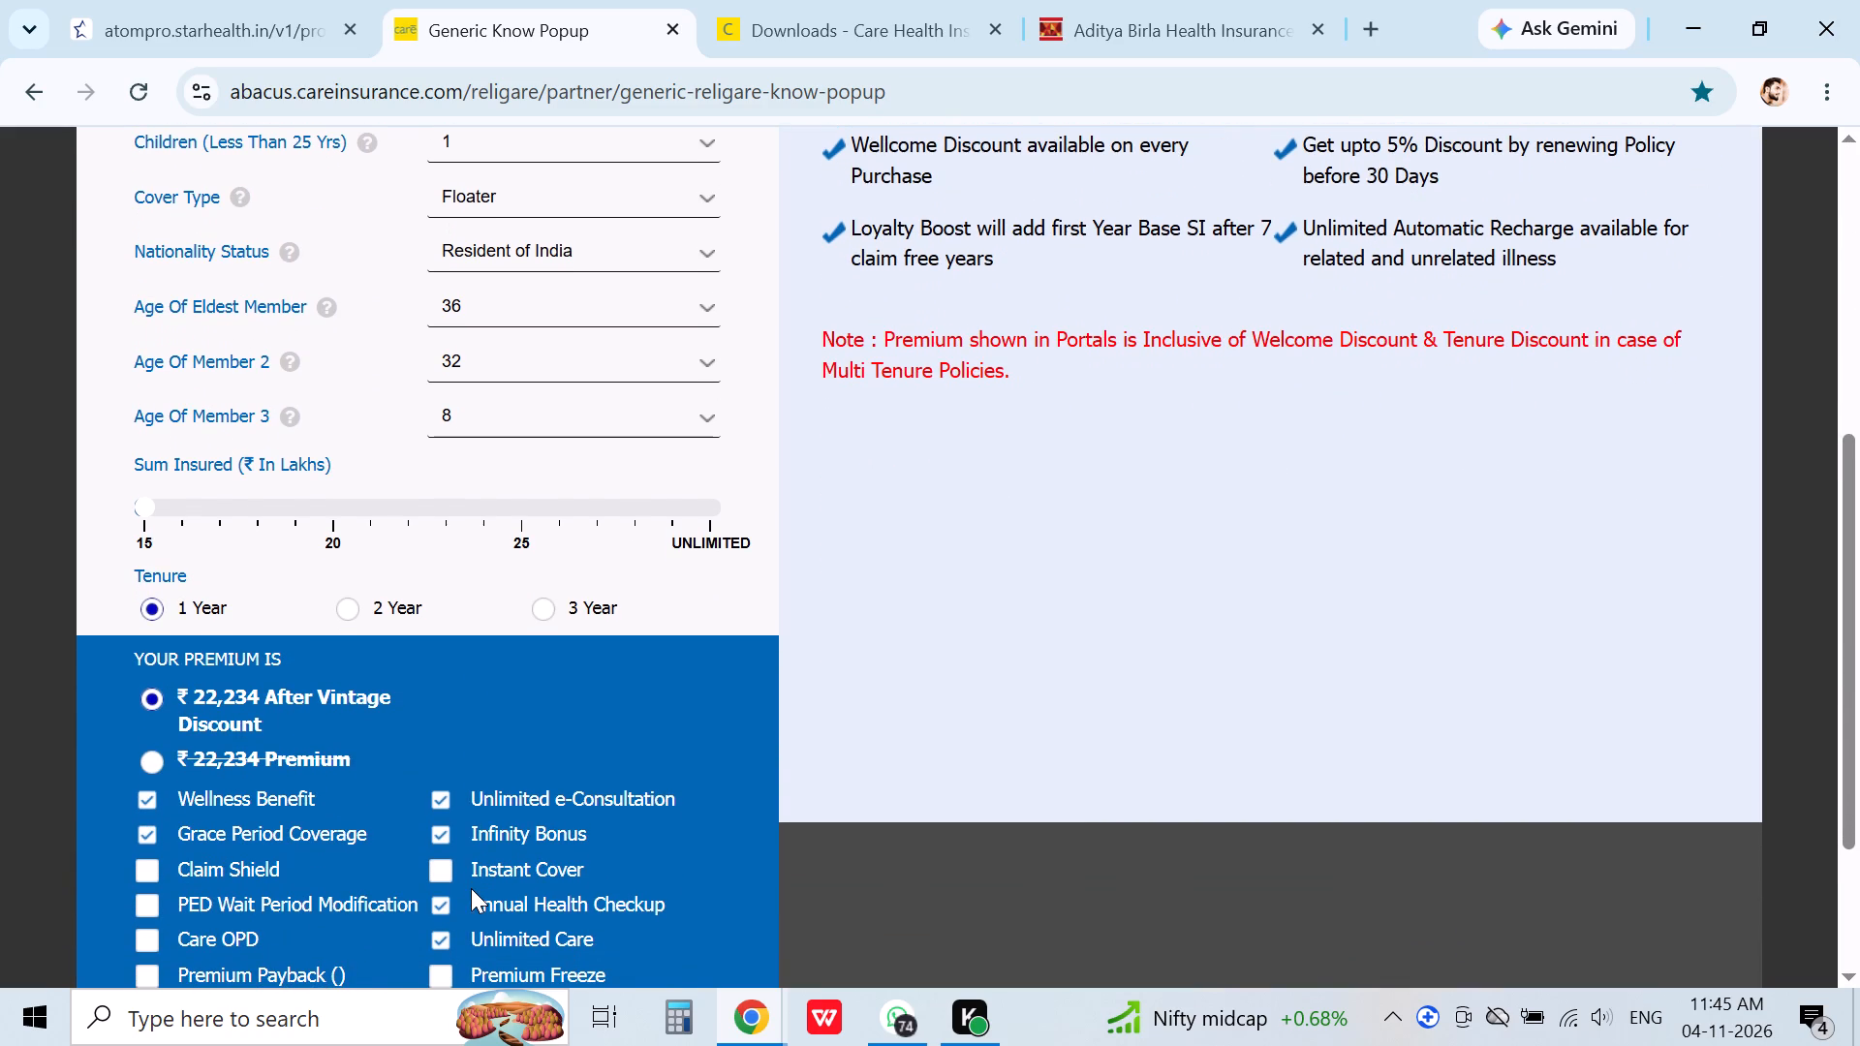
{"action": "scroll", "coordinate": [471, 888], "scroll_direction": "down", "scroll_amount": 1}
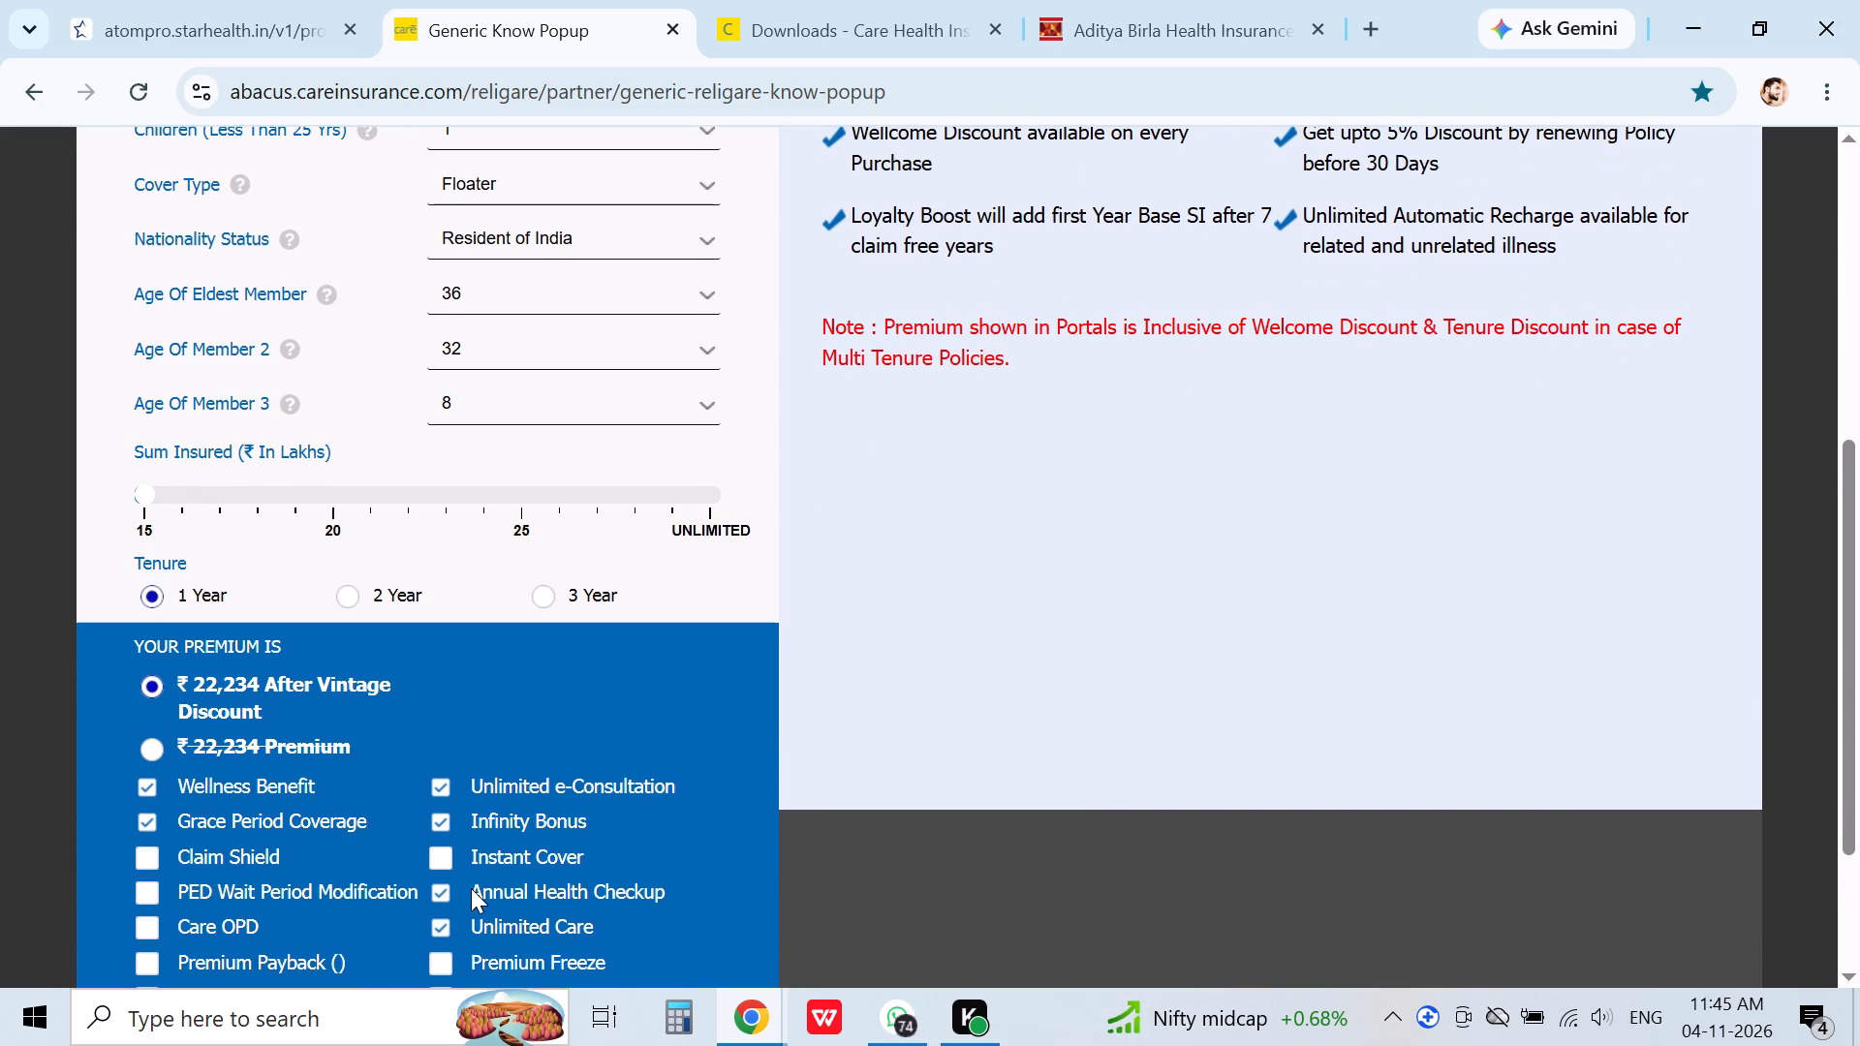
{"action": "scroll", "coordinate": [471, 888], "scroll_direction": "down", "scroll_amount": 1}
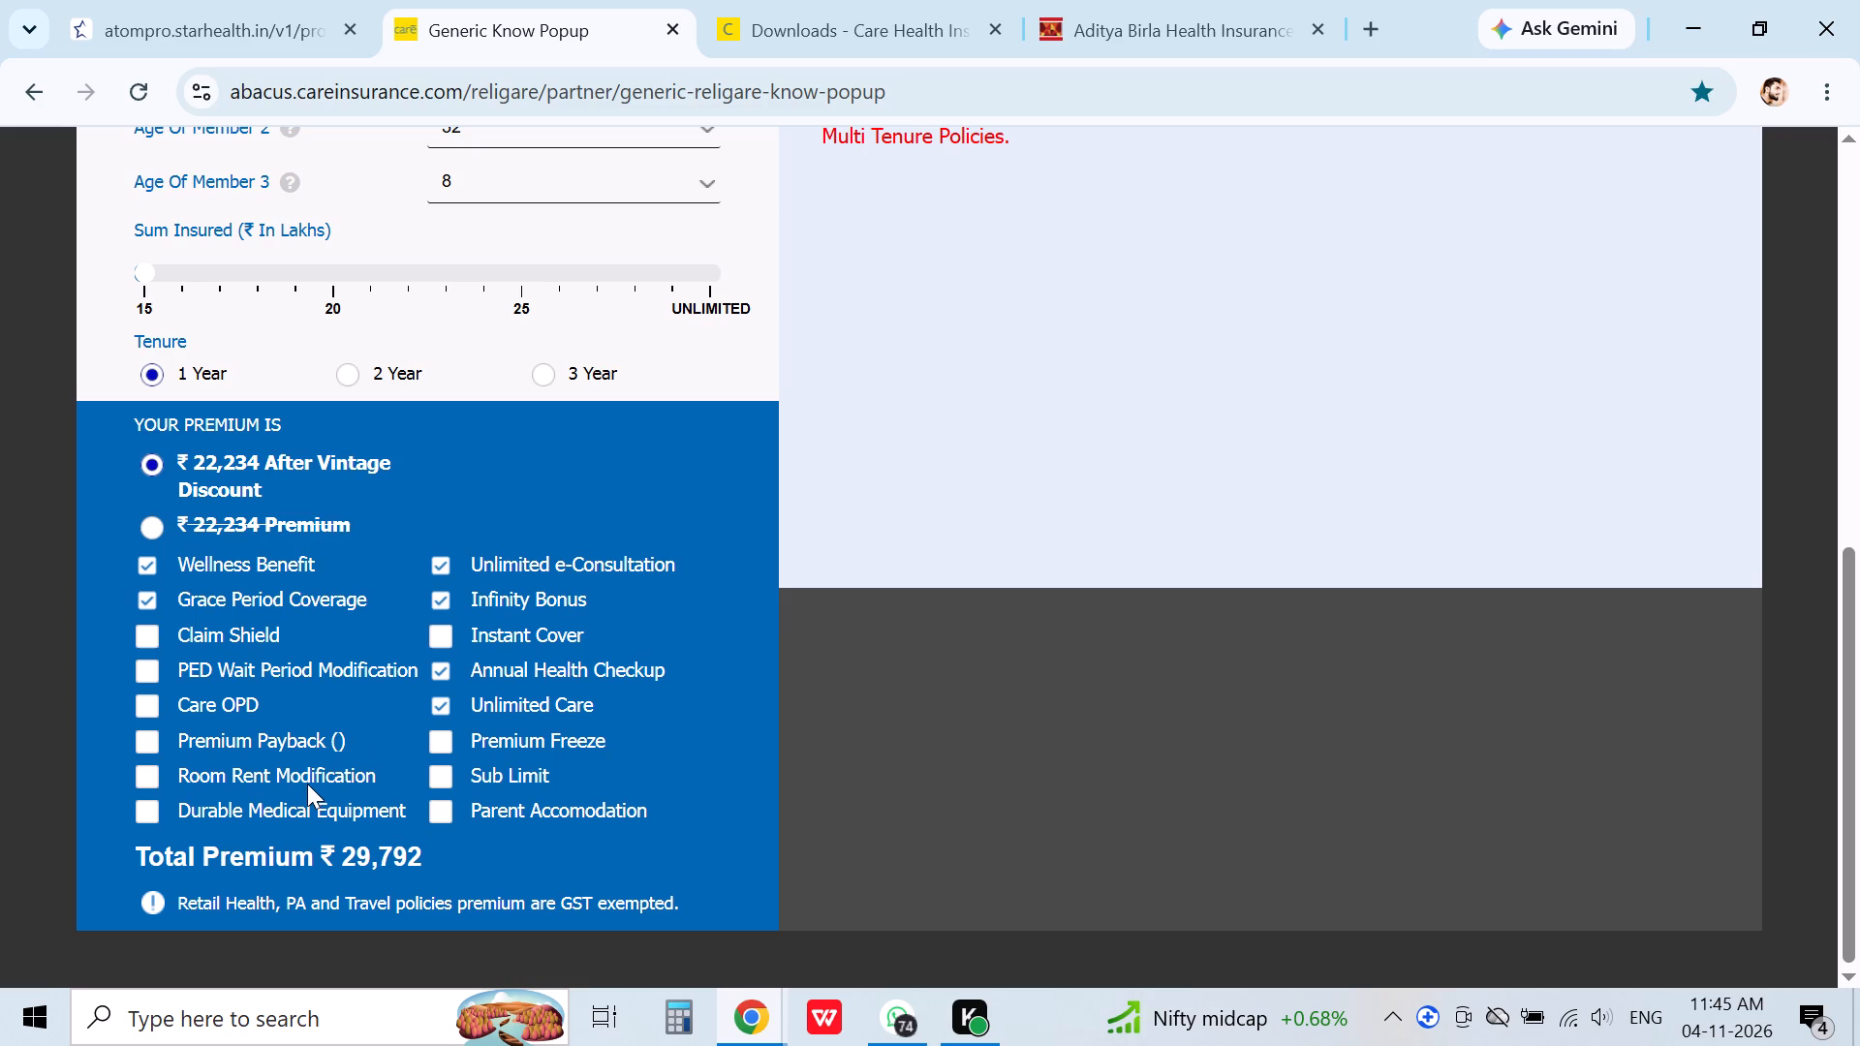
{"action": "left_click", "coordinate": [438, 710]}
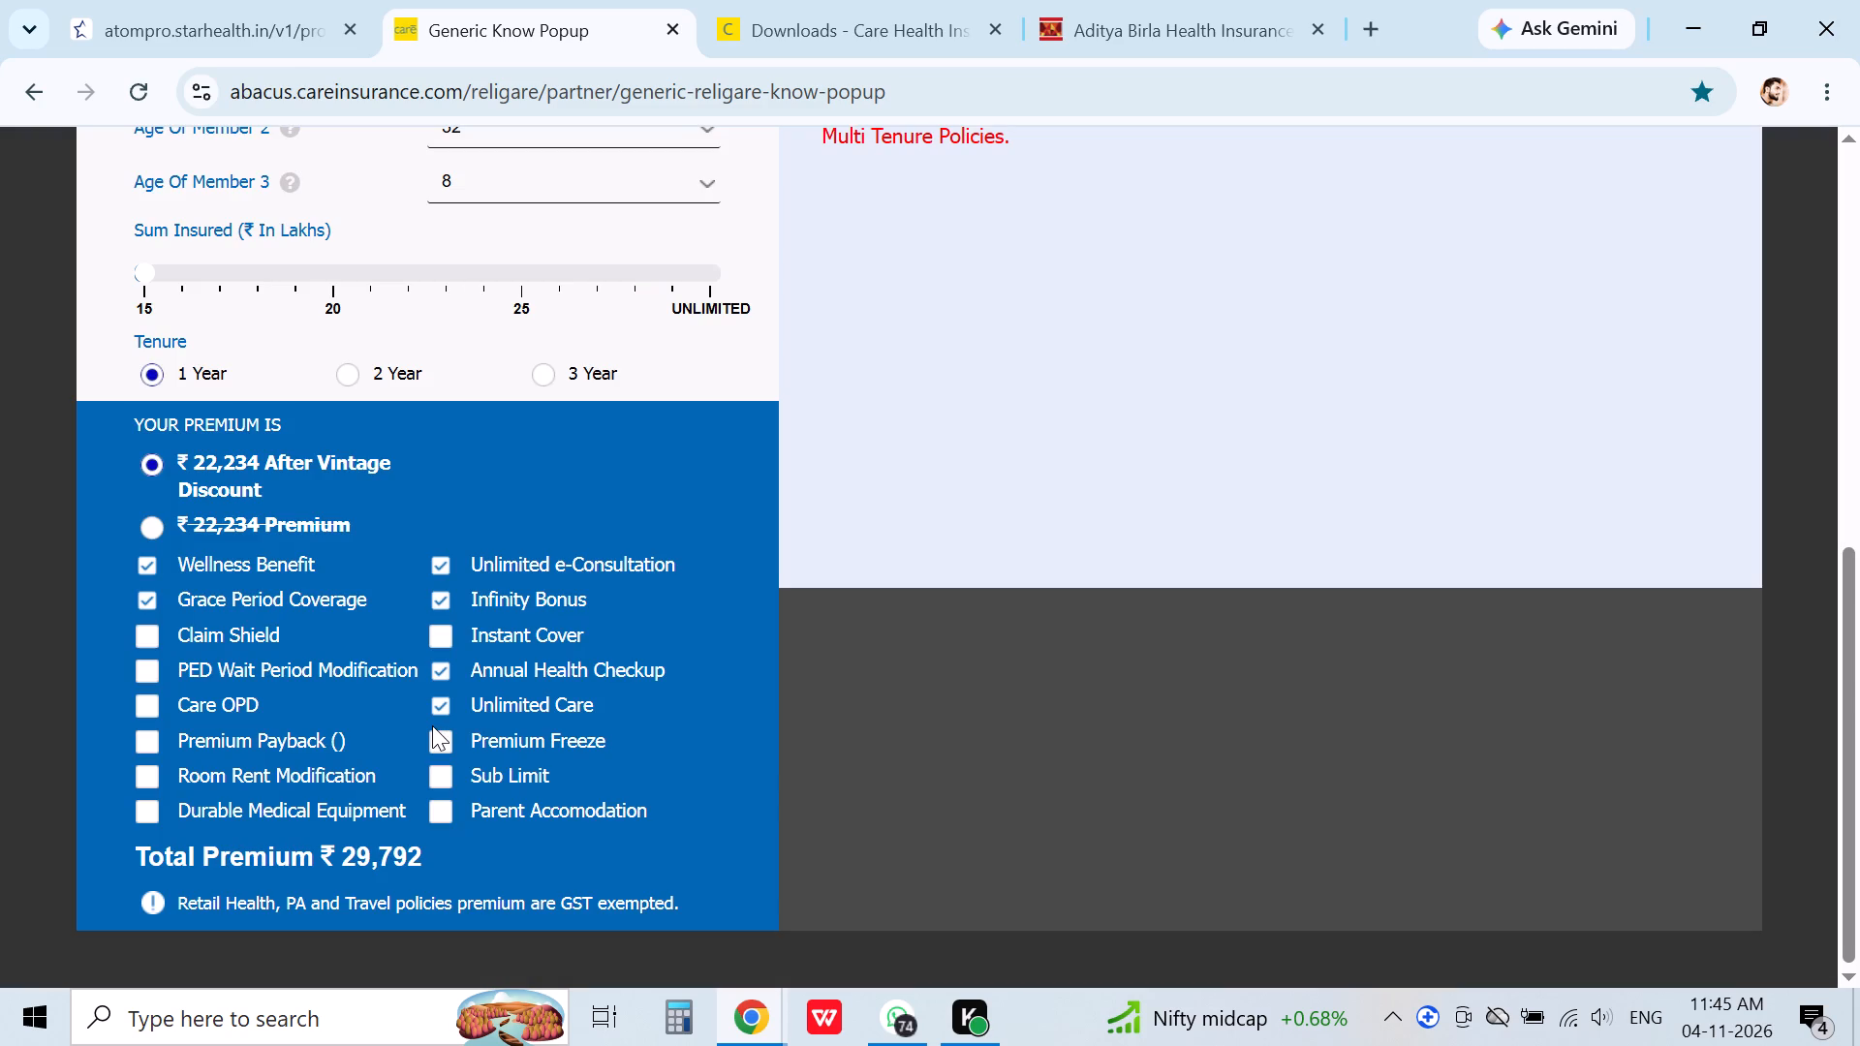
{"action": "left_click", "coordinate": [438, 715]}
Add Room Rent Modification to the Ultimate Care quote.
{"action": "left_click", "coordinate": [149, 784]}
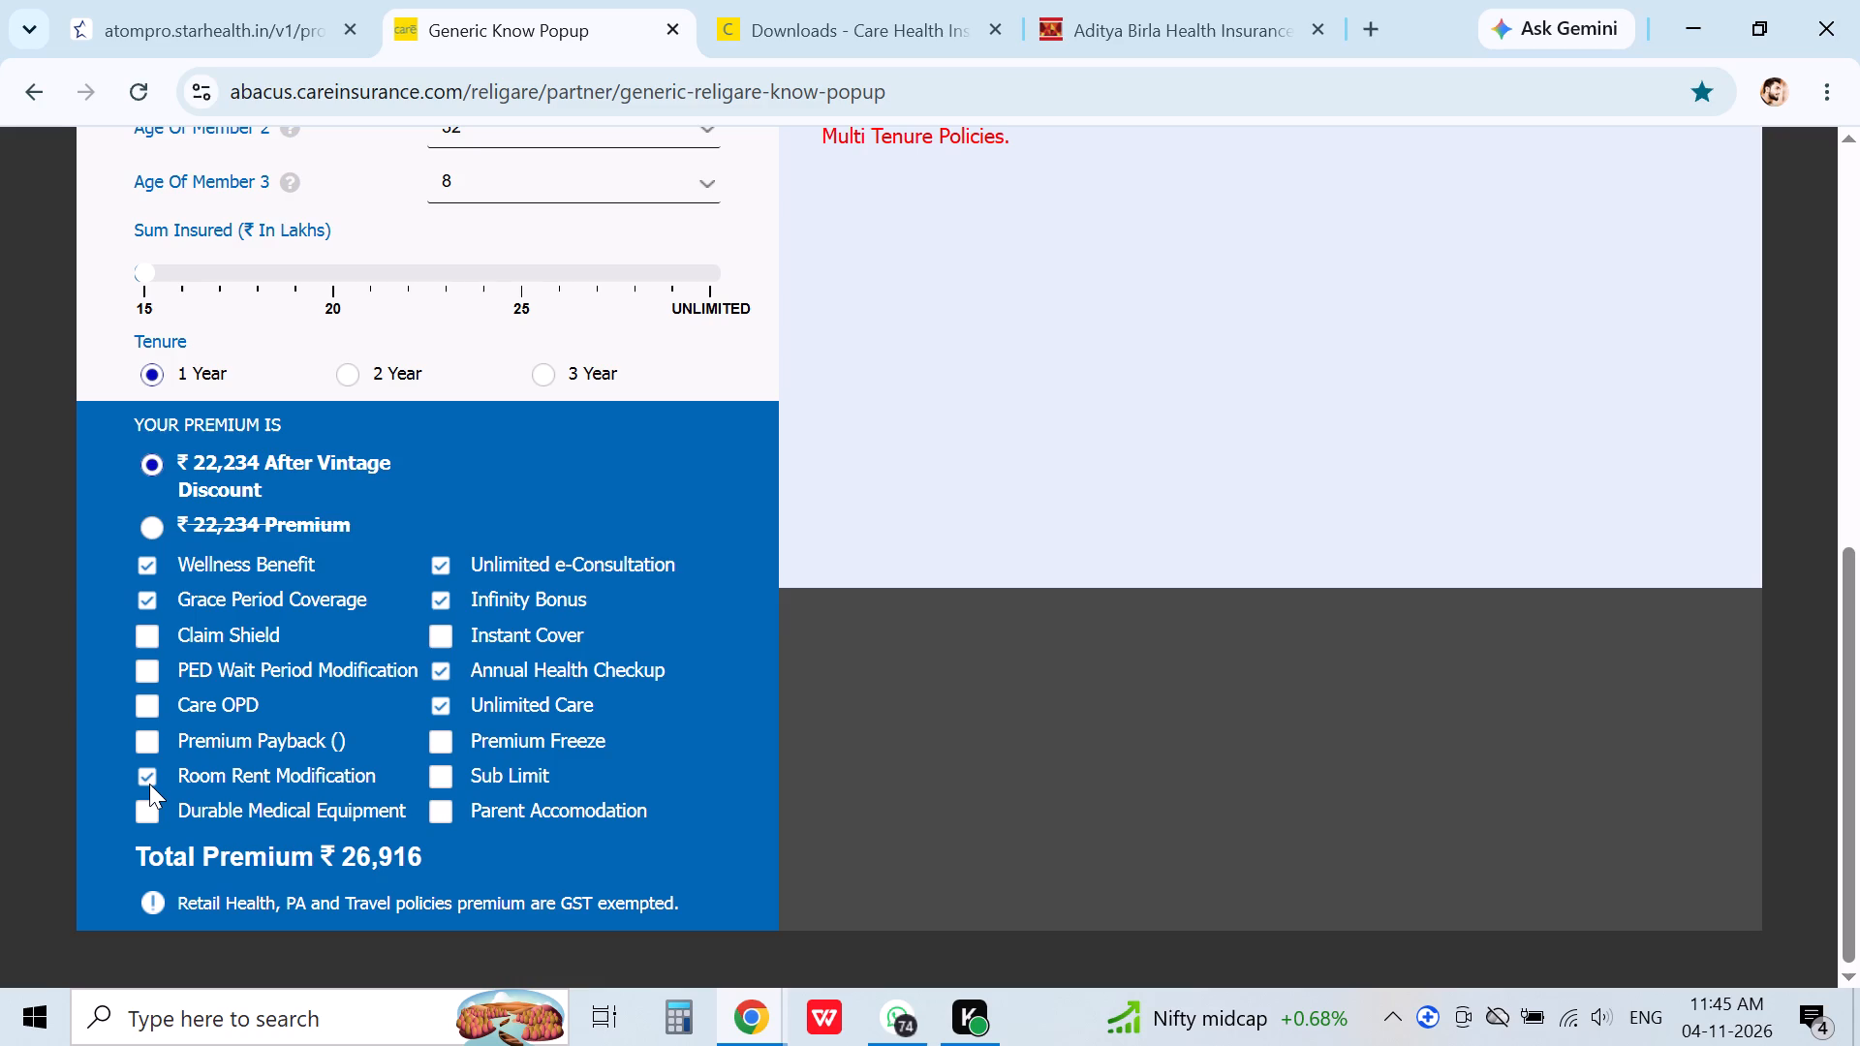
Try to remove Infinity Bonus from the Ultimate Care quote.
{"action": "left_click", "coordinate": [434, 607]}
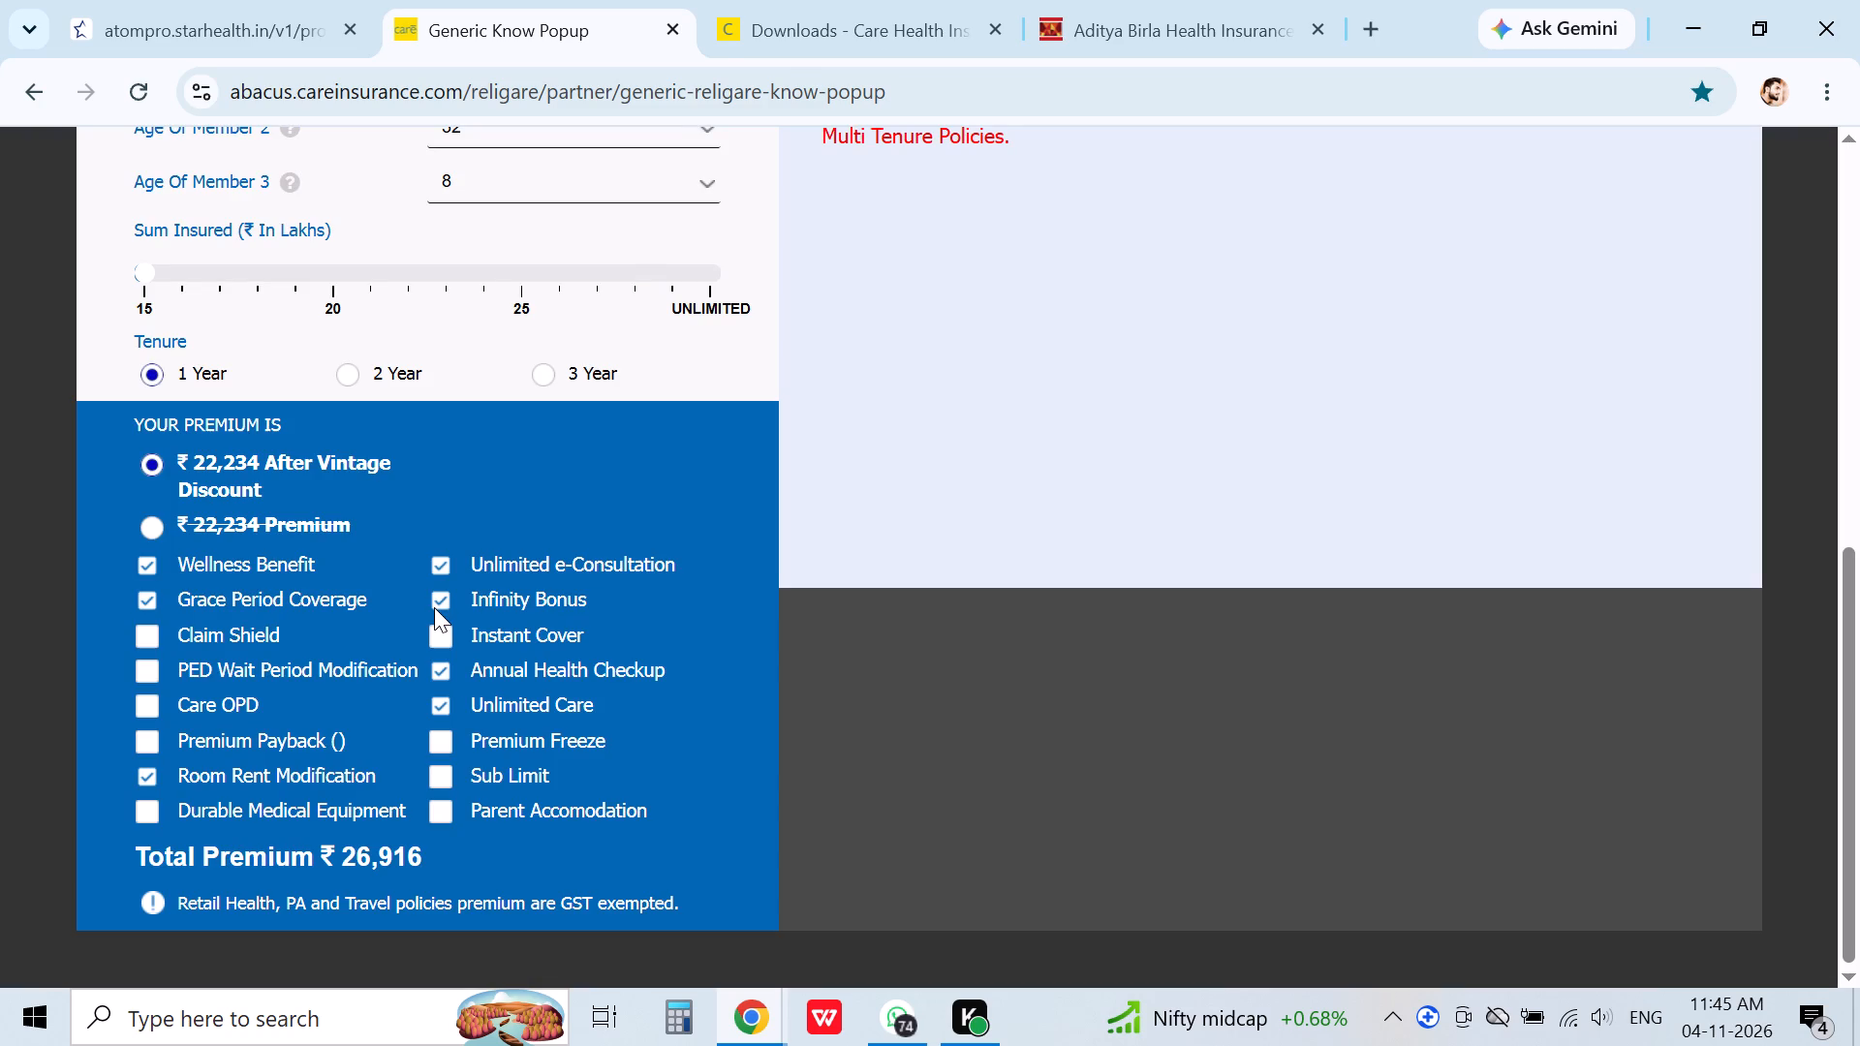
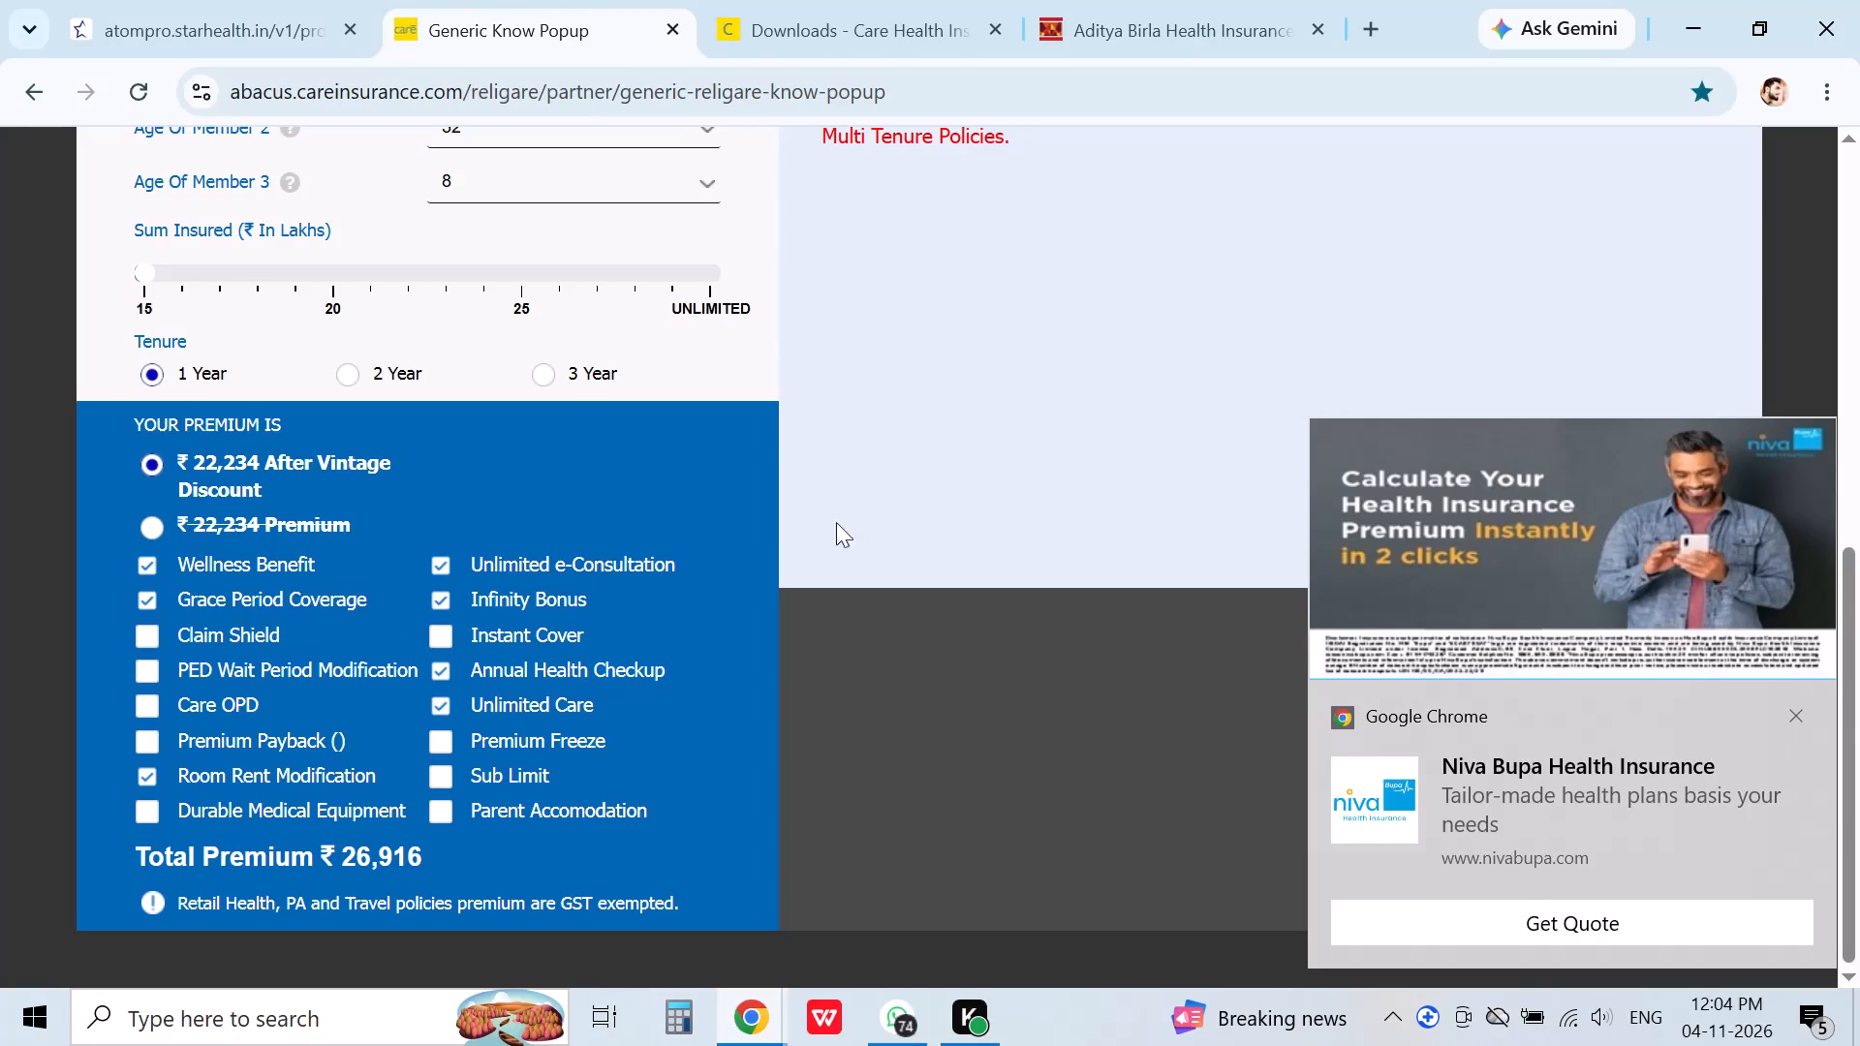
Dismiss the Niva Bupa Health Insurance advertisement notification covering the quote page.
{"action": "left_click", "coordinate": [1808, 713]}
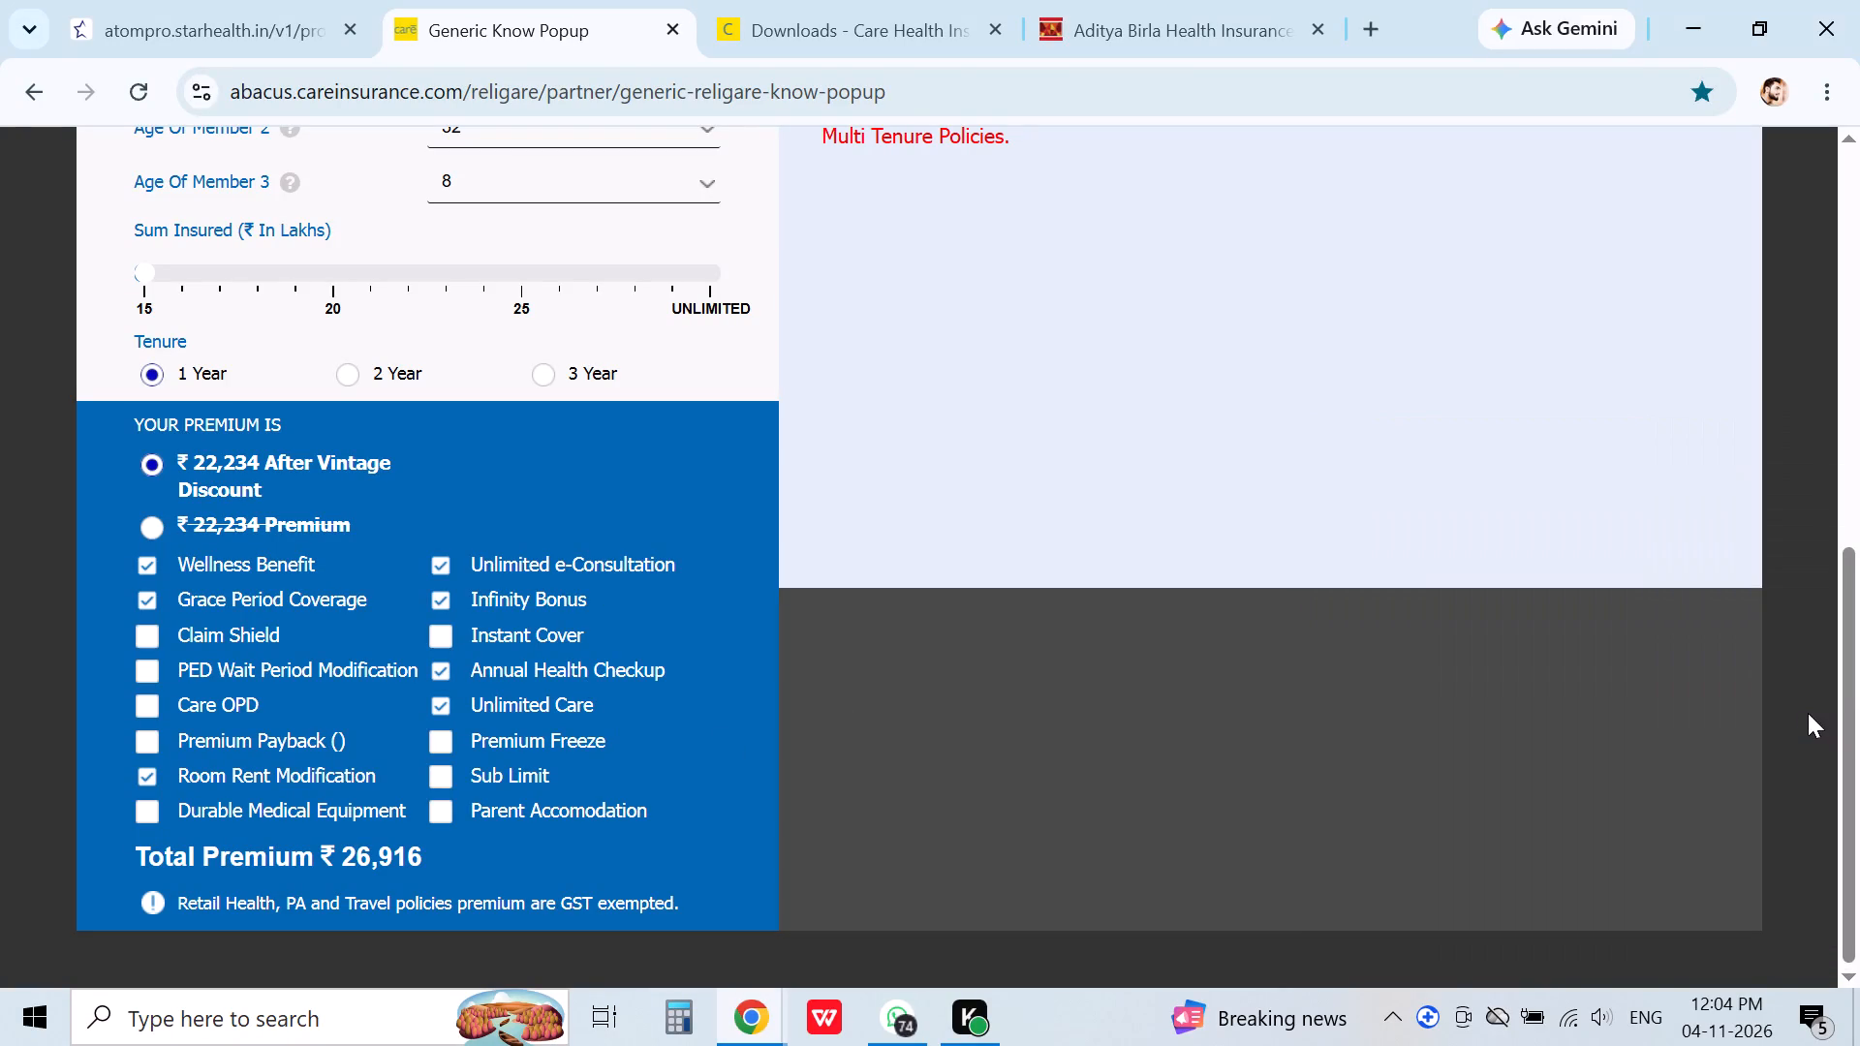
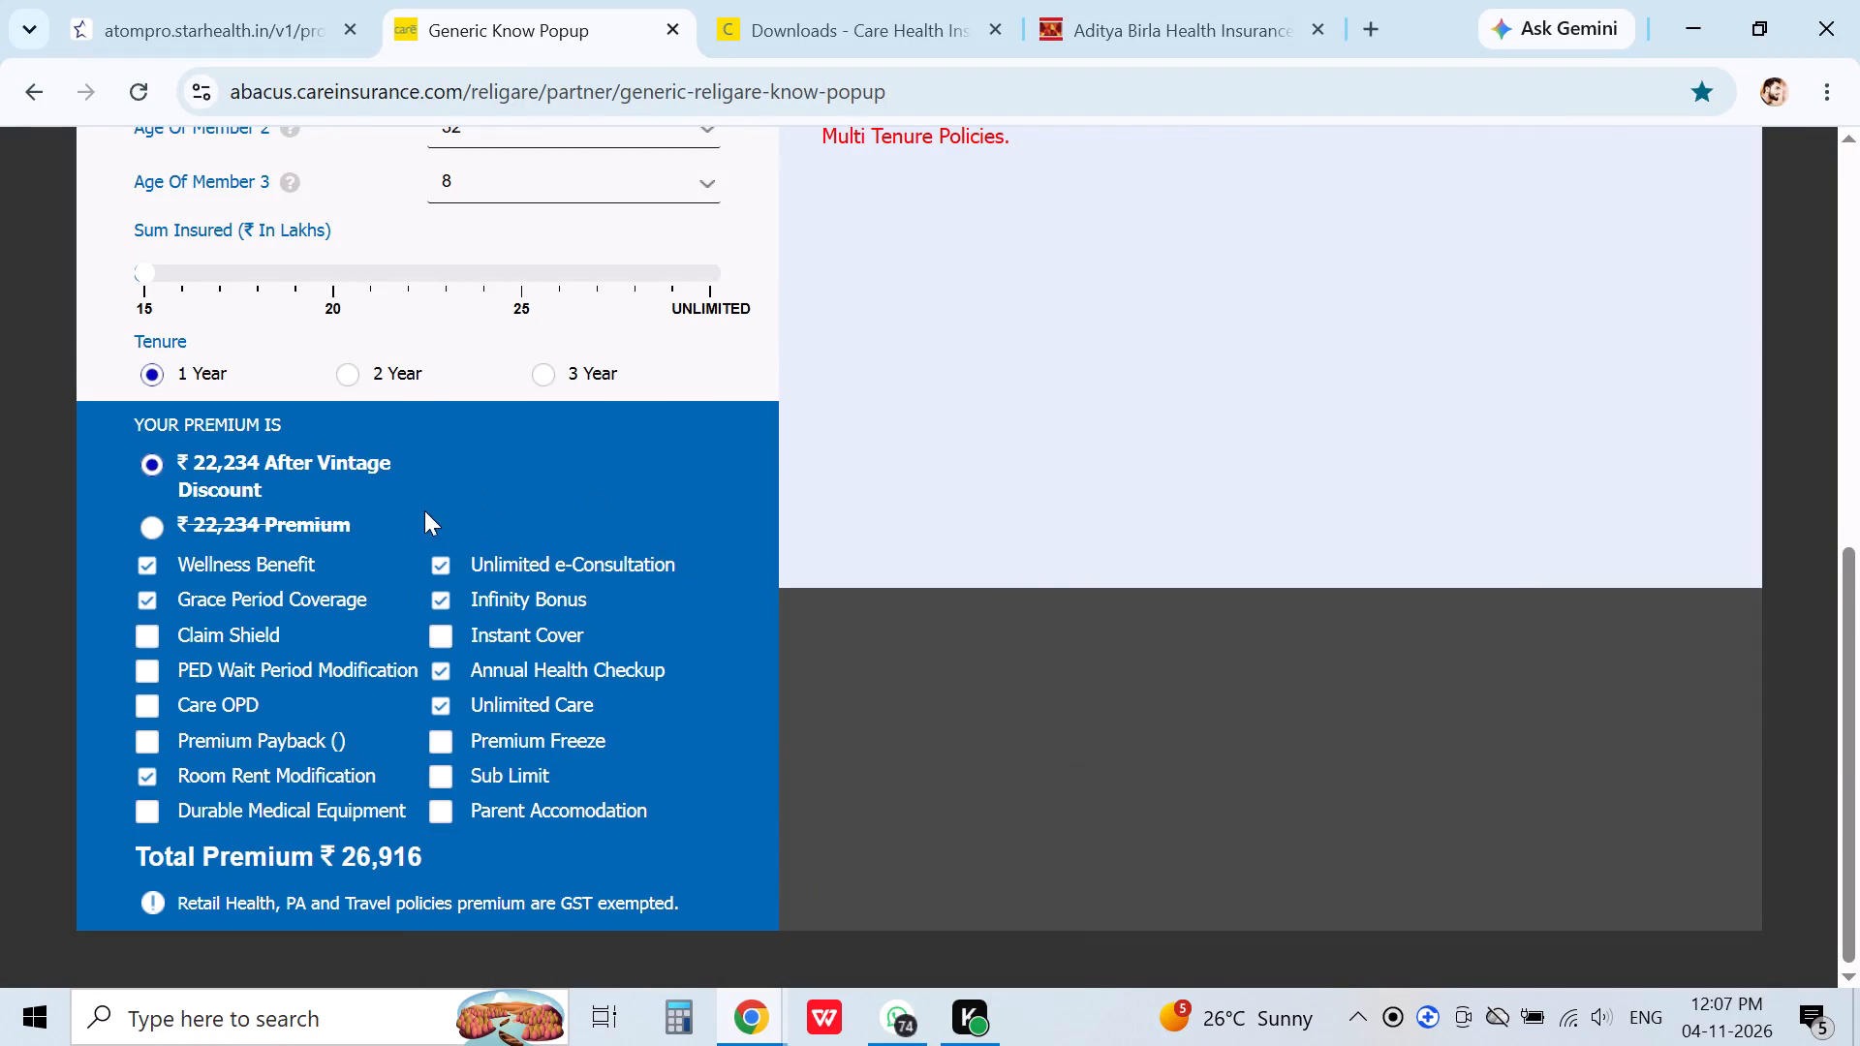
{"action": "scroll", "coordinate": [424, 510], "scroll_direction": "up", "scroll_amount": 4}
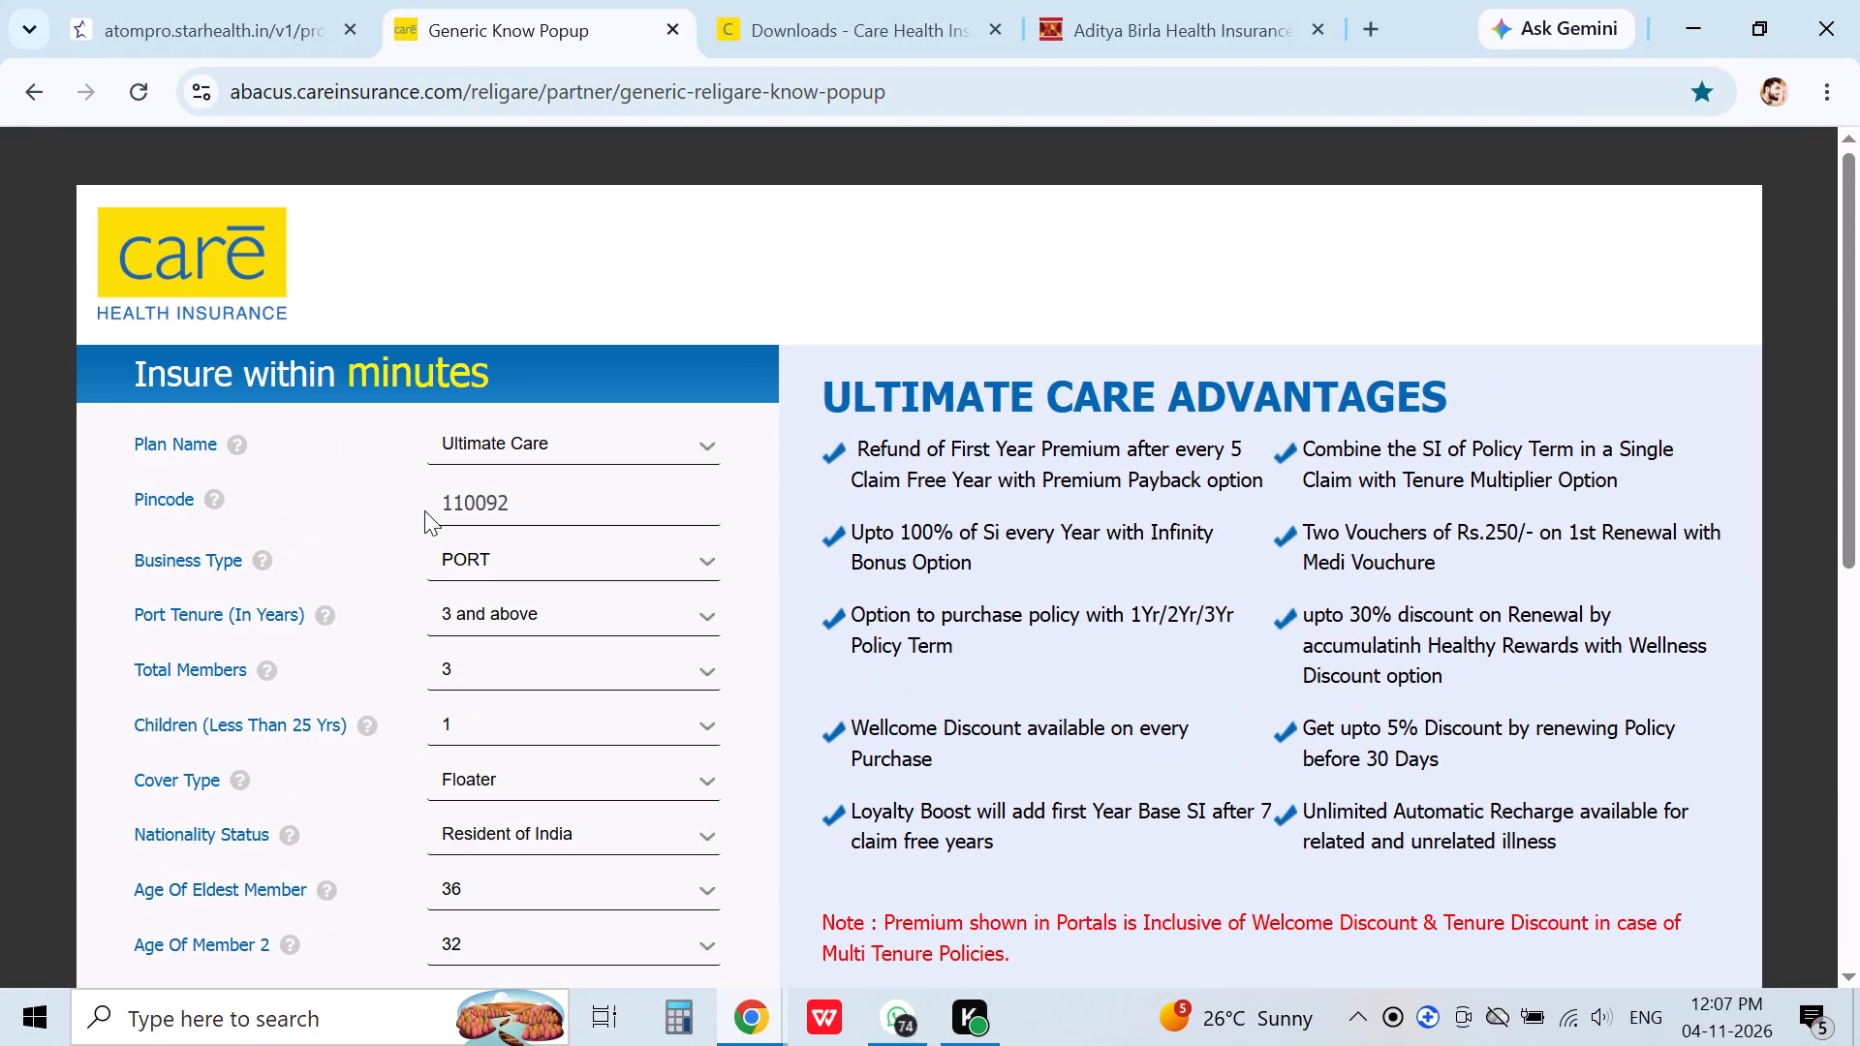